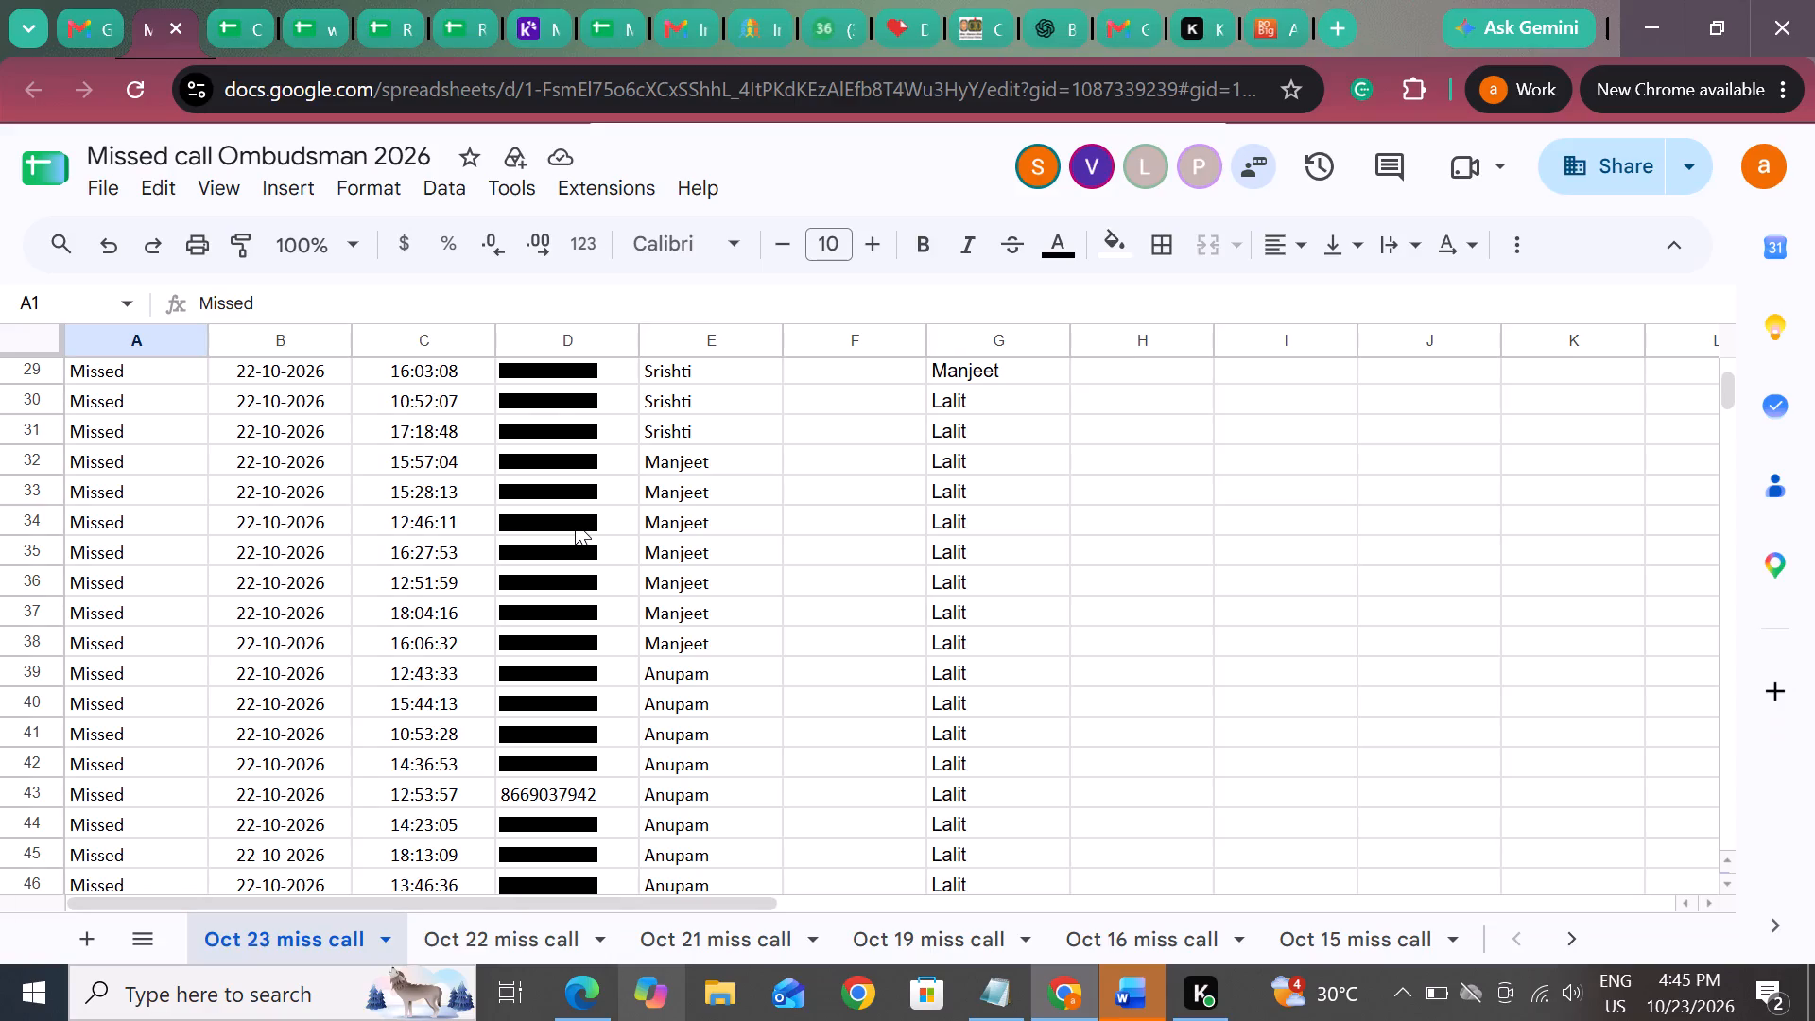
scroll(800, 583, "up", 5)
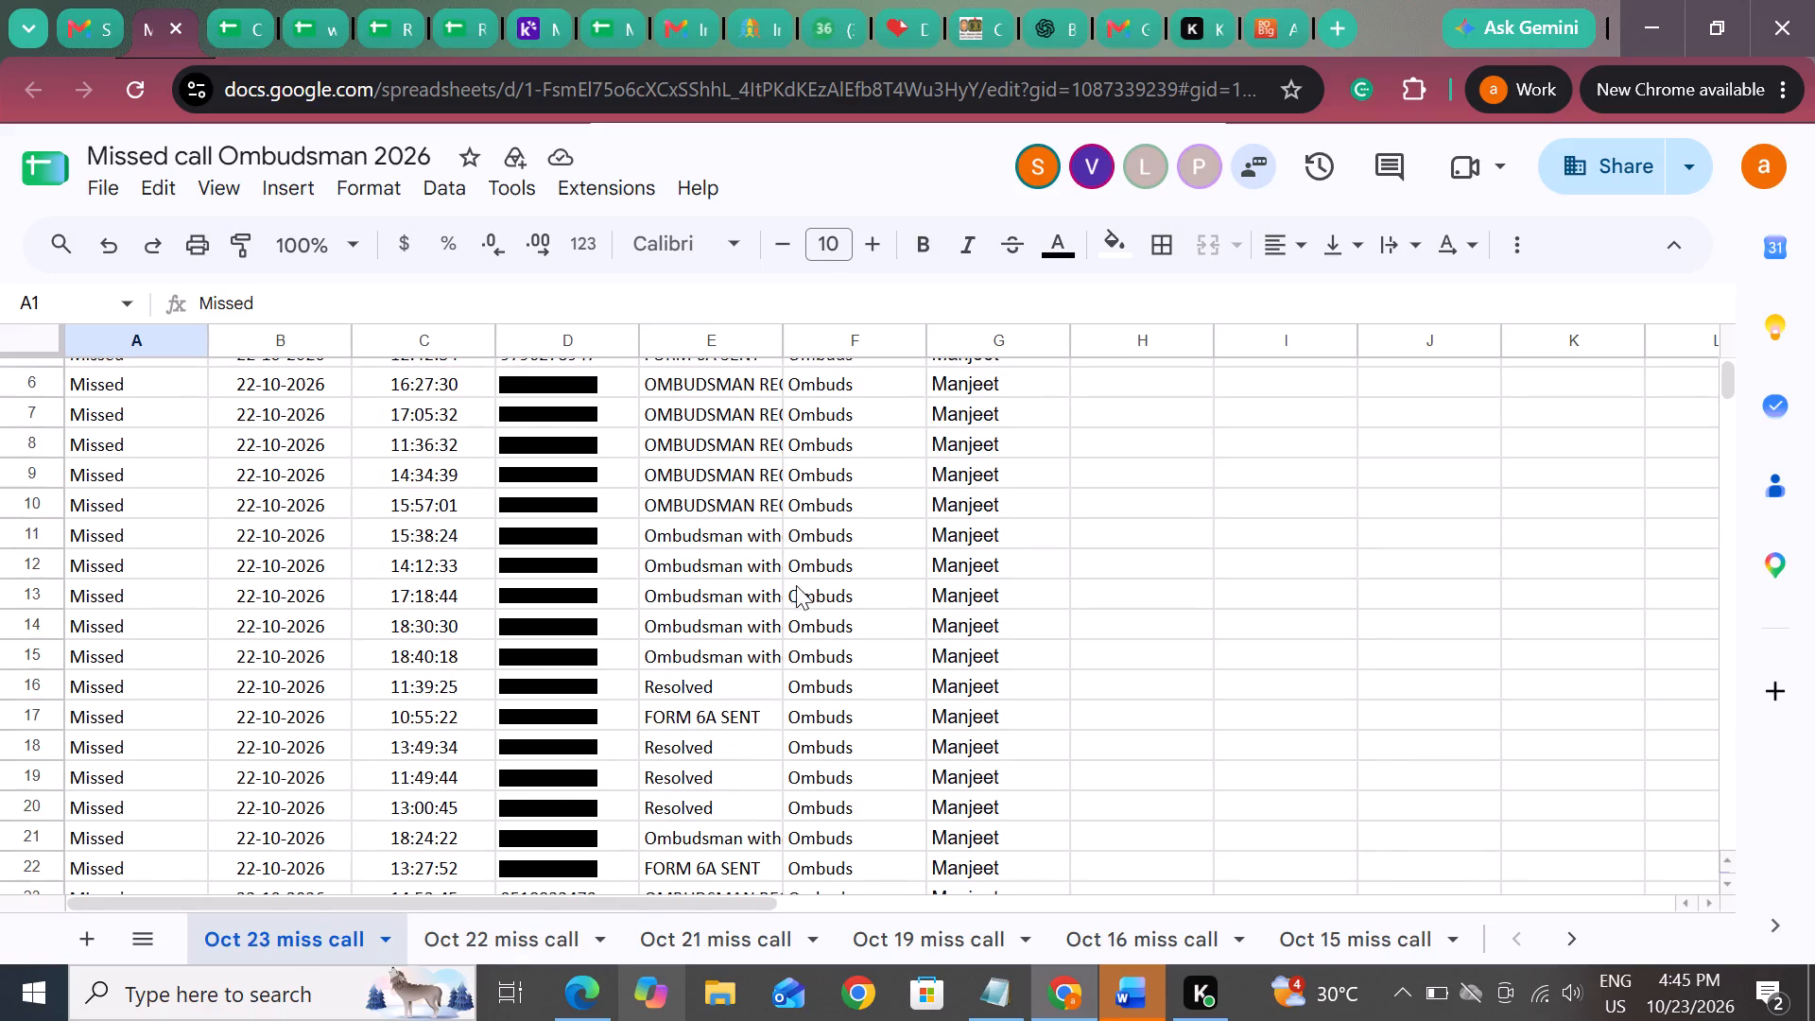
scroll(789, 590, "up", 4)
scroll(813, 475, "up", 12)
scroll(810, 486, "down", 4)
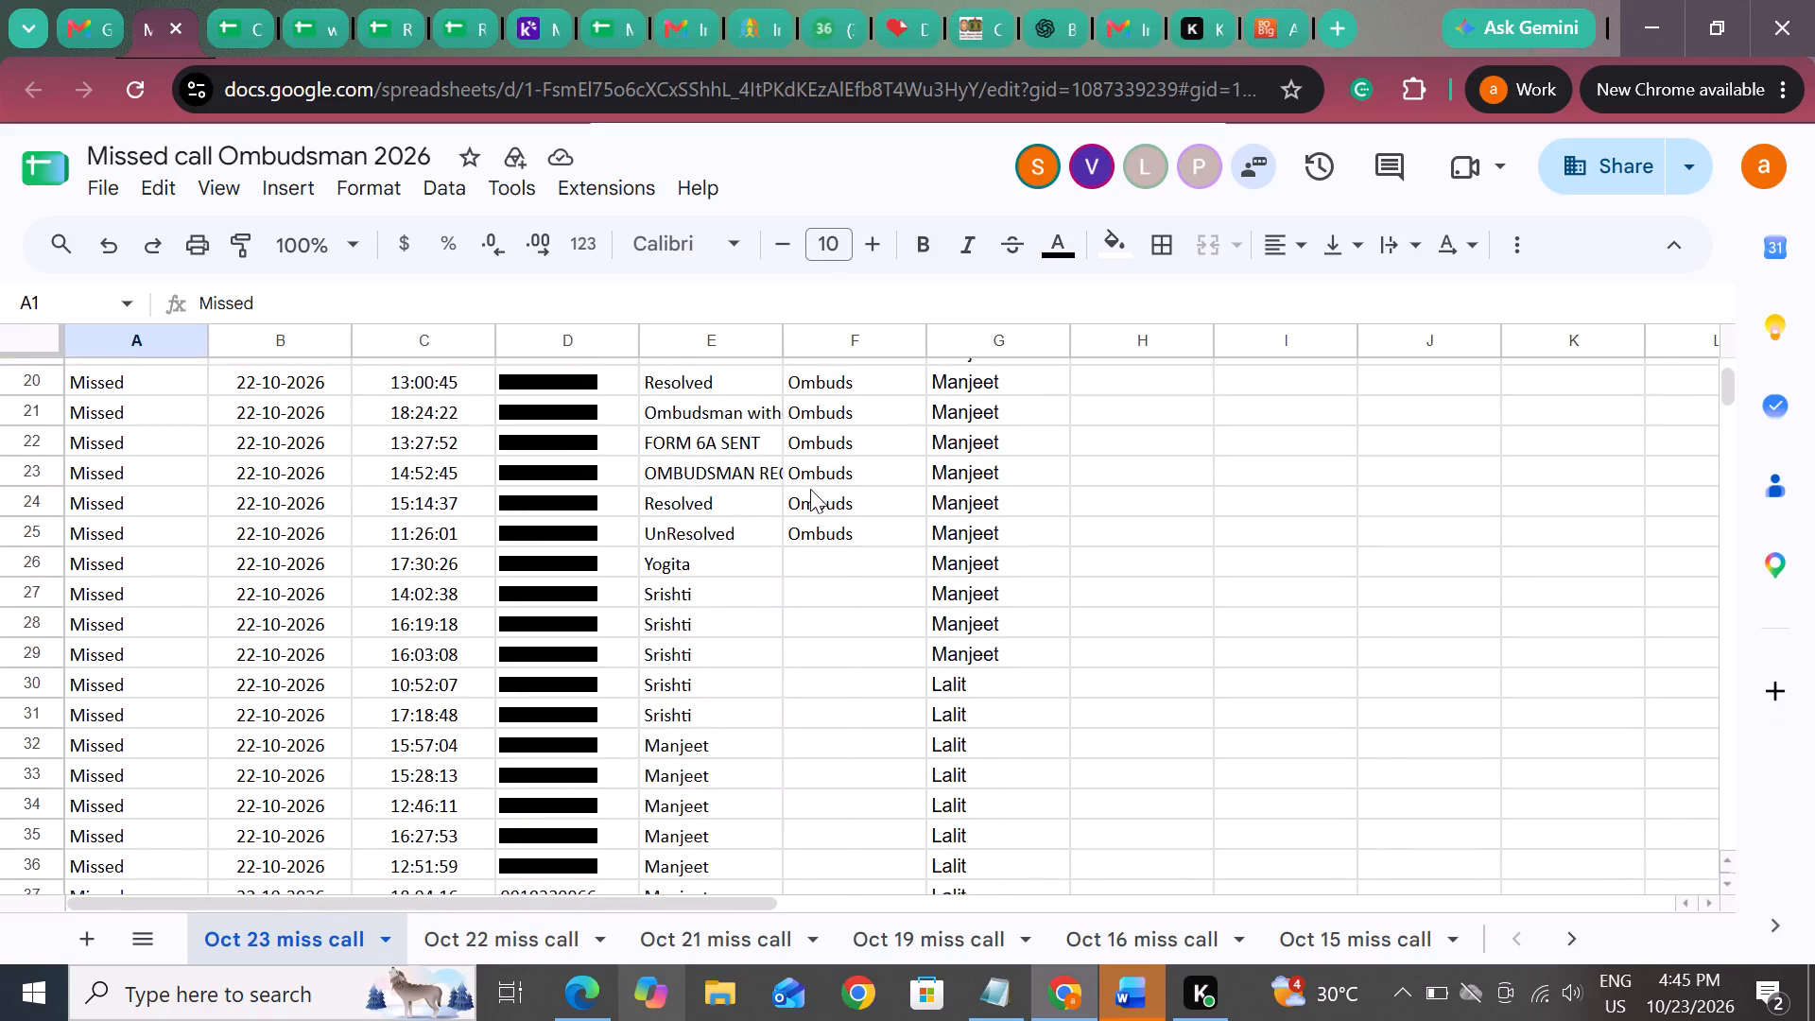
scroll(808, 493, "down", 11)
scroll(737, 602, "up", 14)
scroll(738, 615, "up", 7)
Open the Oct 22 miss call sheet to review its entries.
left_click(508, 926)
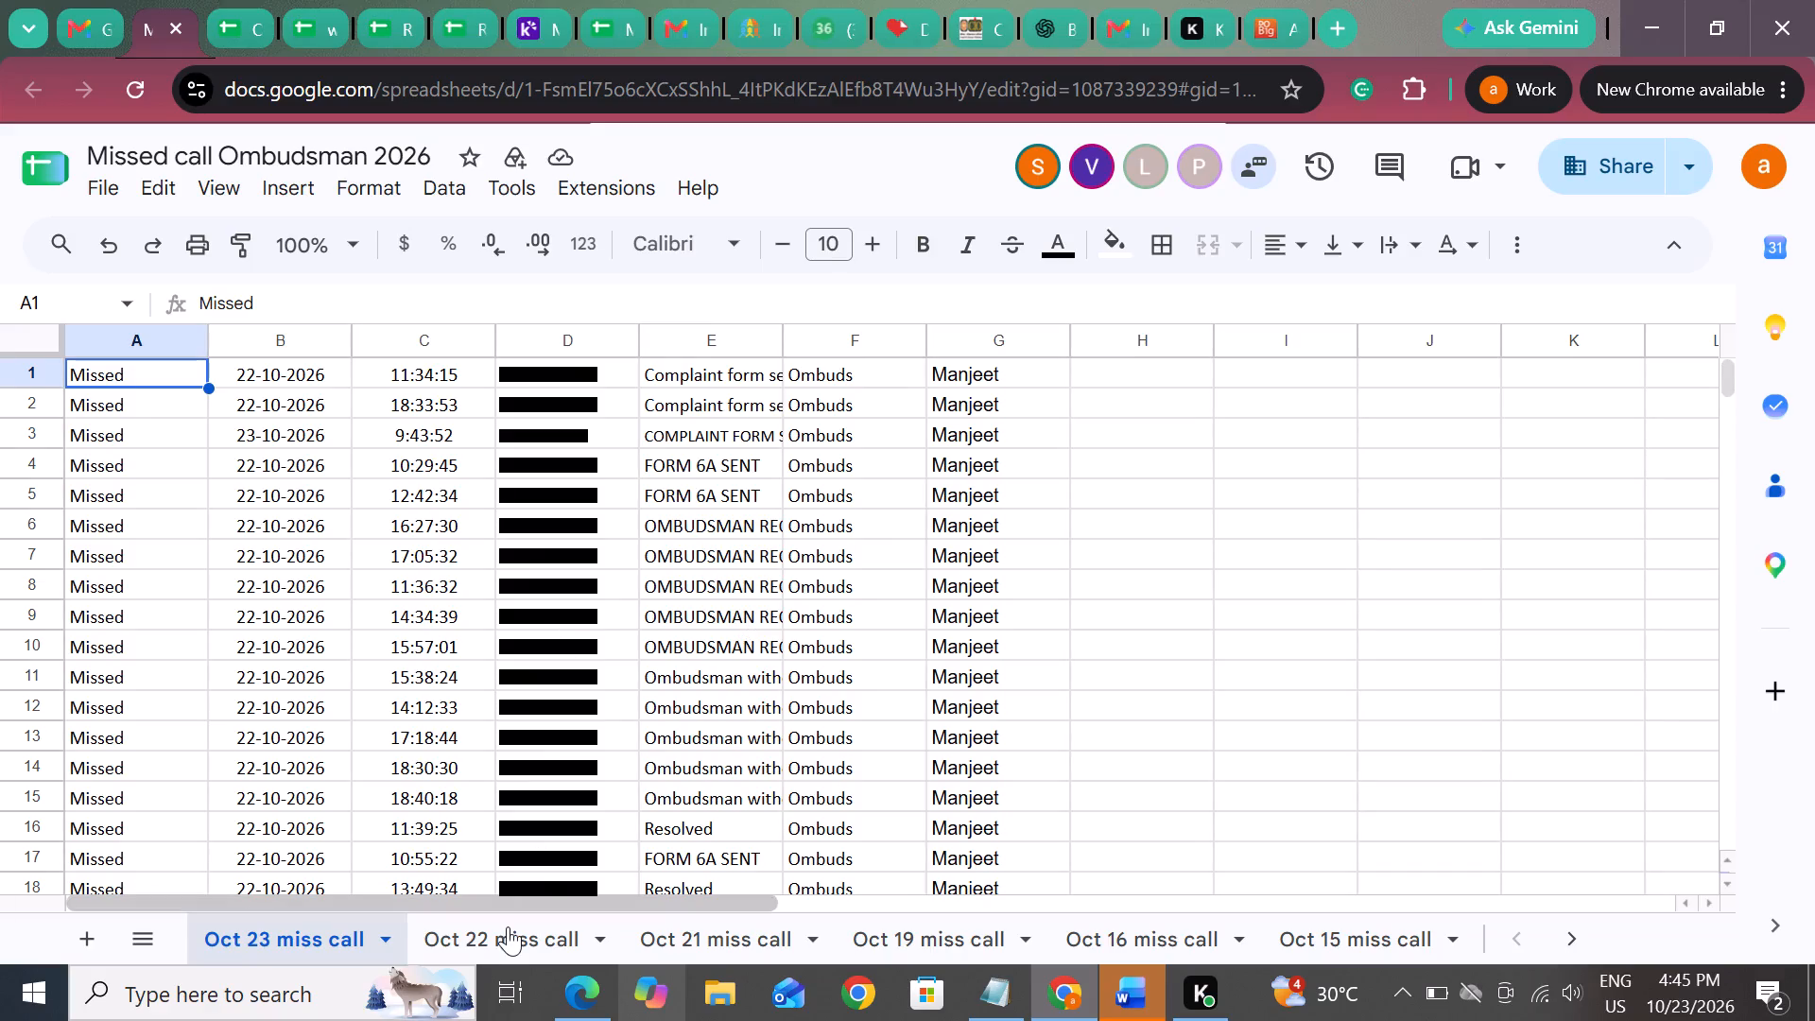
Copy the phone number in row 1 of the Oct 22 miss call sheet and search the Insurance Samadhan complaints for it.
scroll(890, 609, "up", 4)
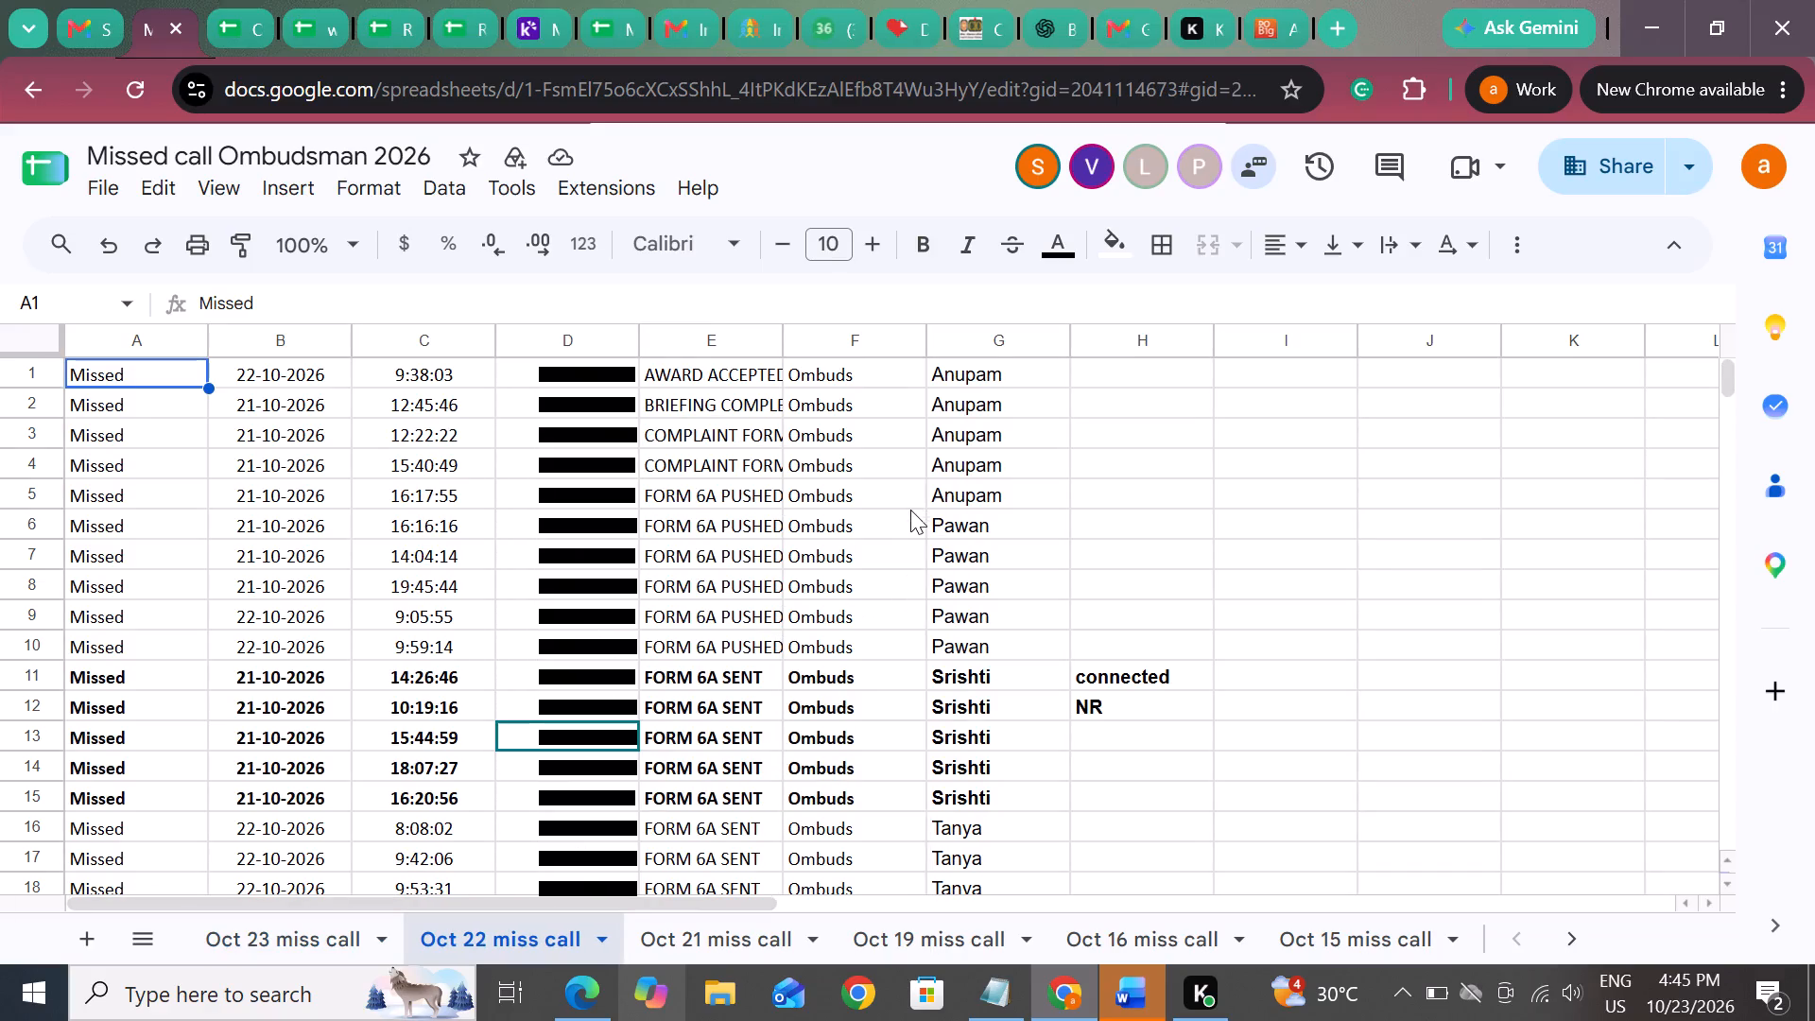
left_click(938, 384)
left_click(730, 359)
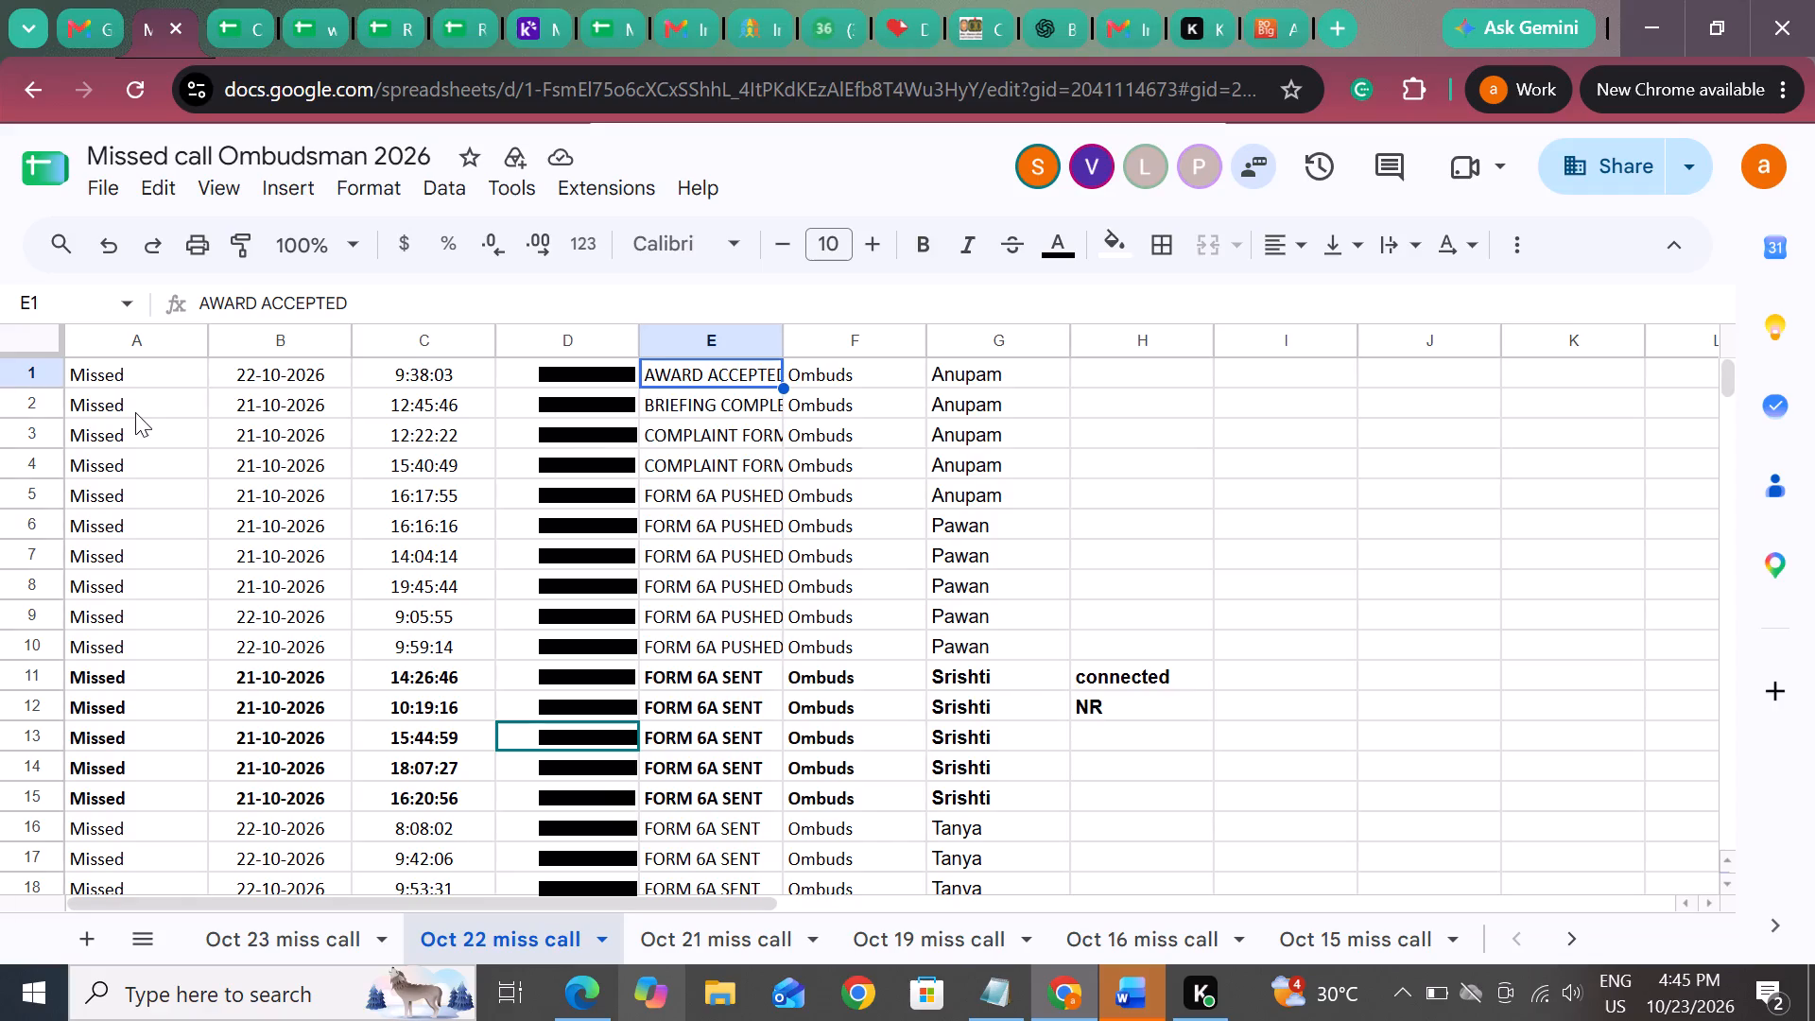
scroll(510, 483, "up", 3)
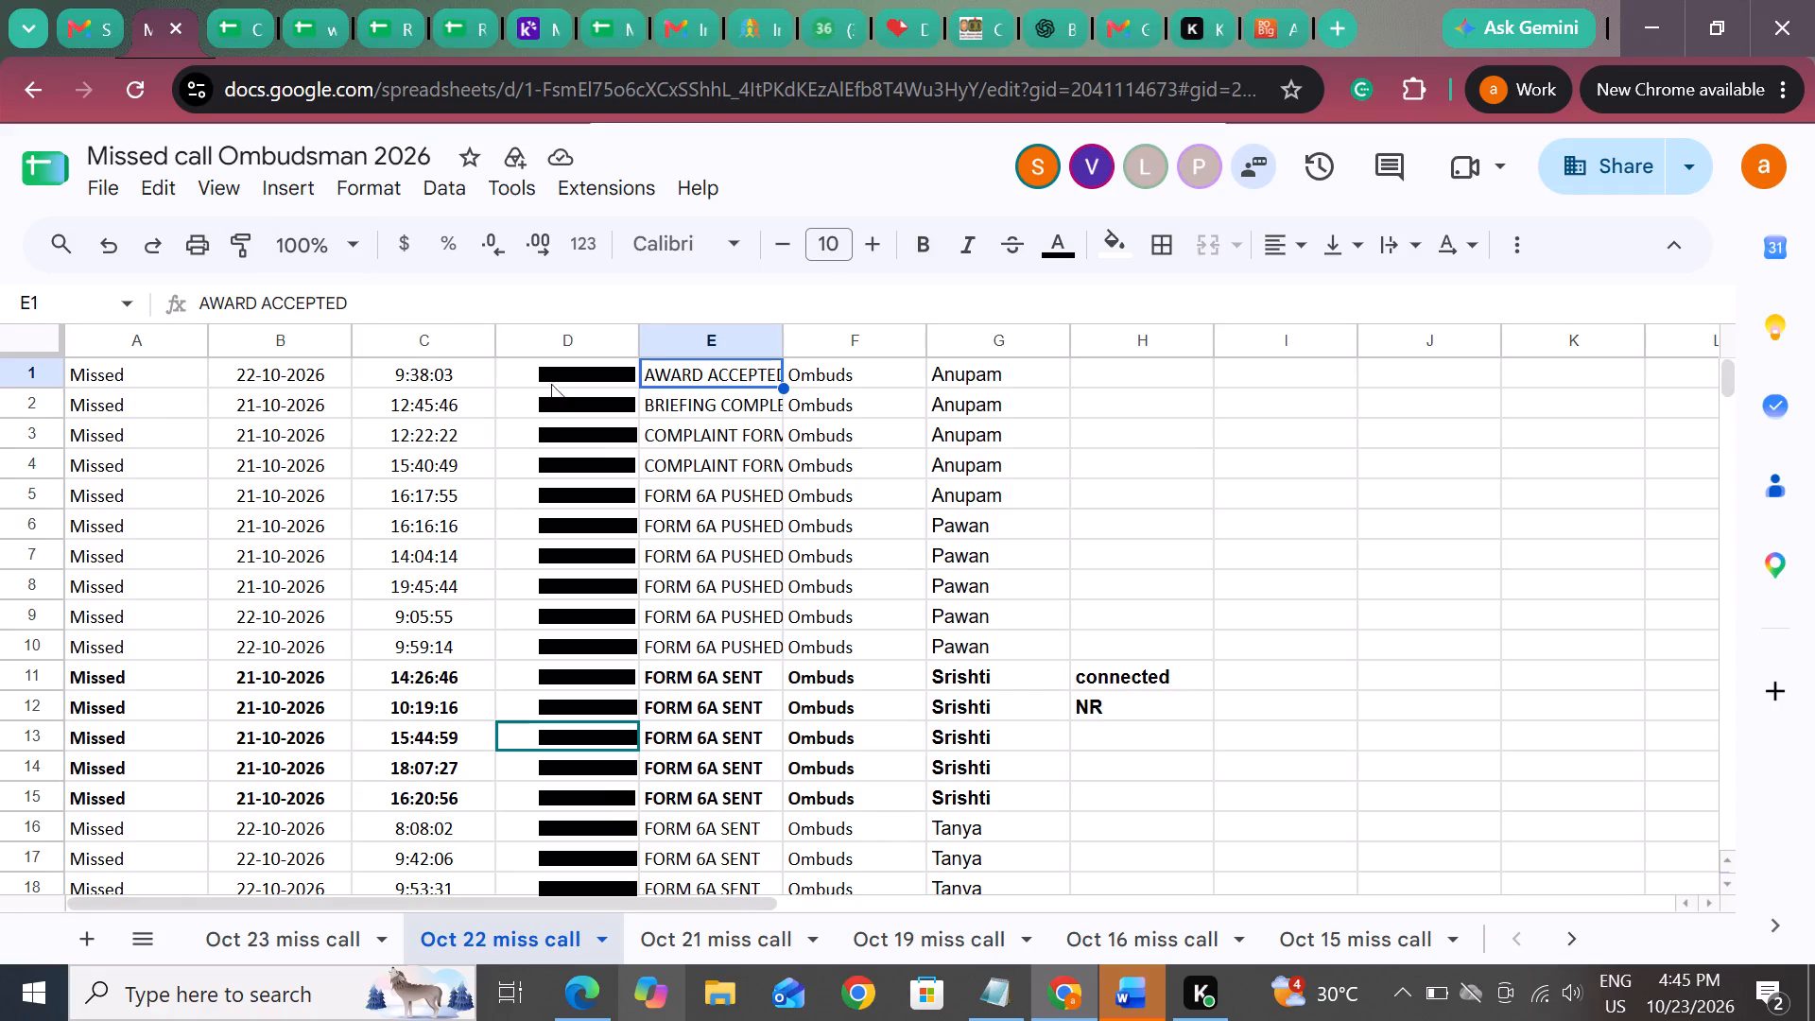
left_click(553, 376)
key("ctrl+c")
key("ctrl+c")
key("ctrl+c")
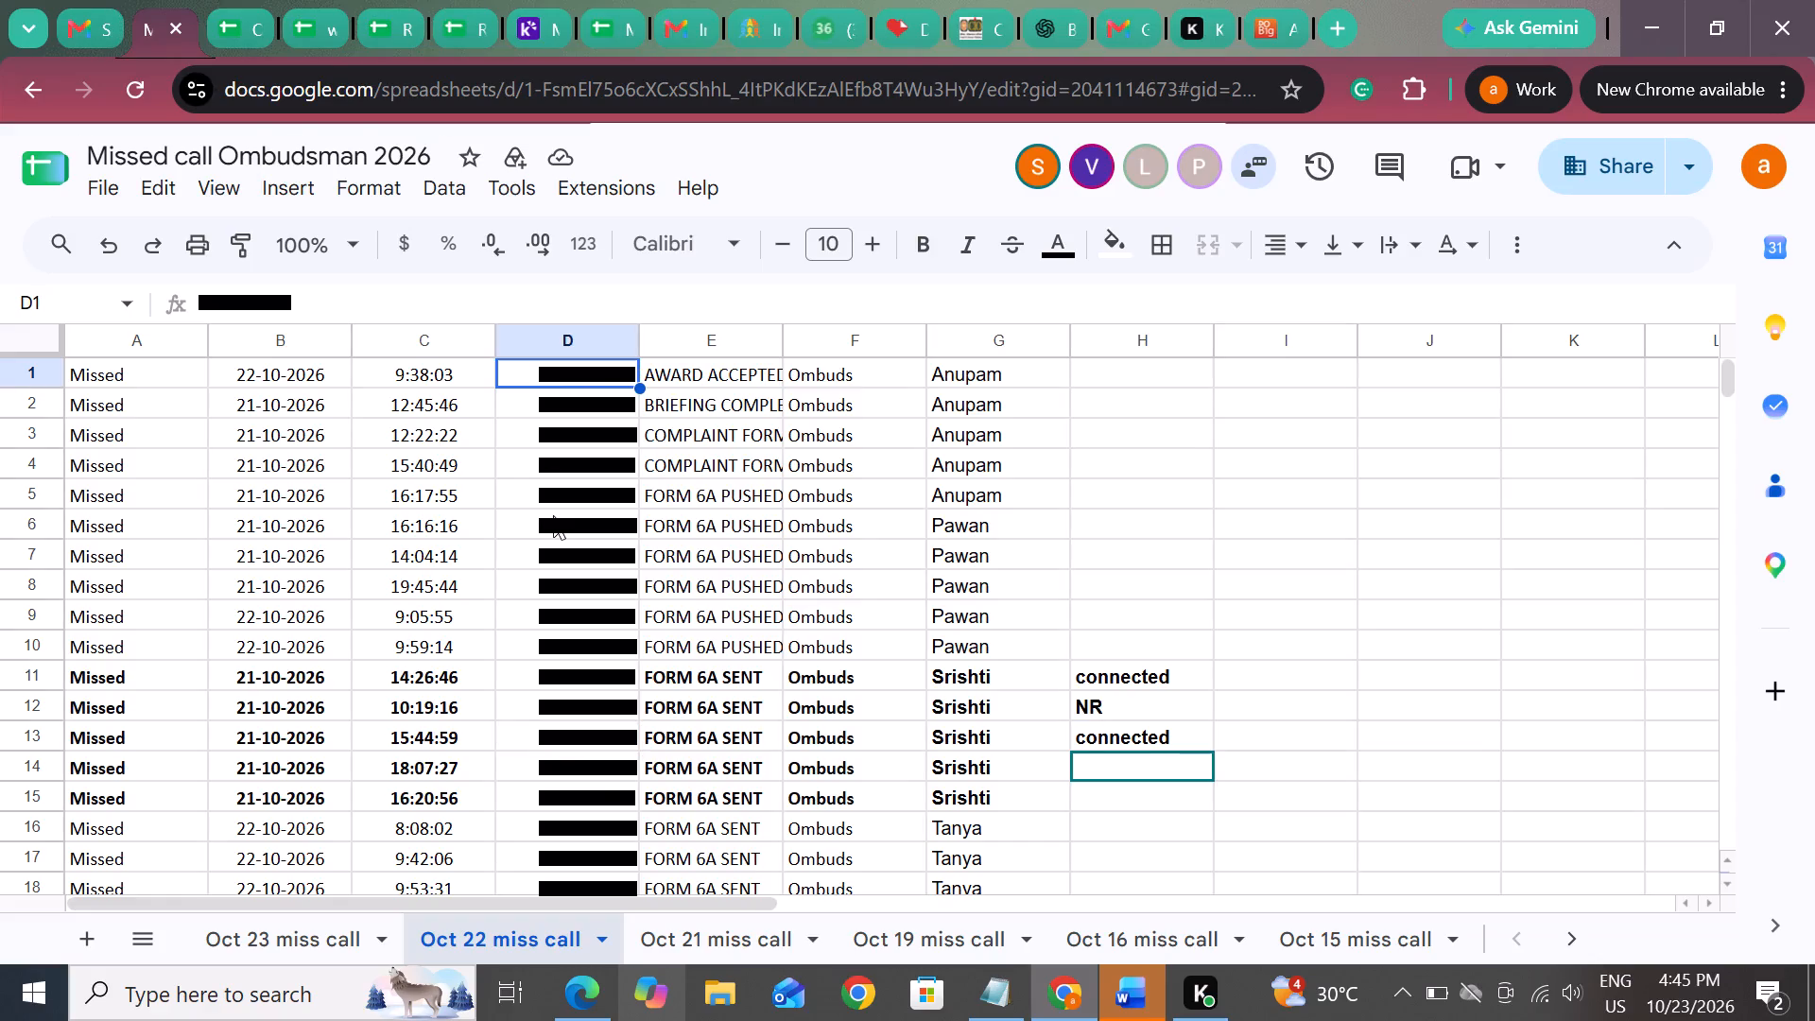
left_click(744, 40)
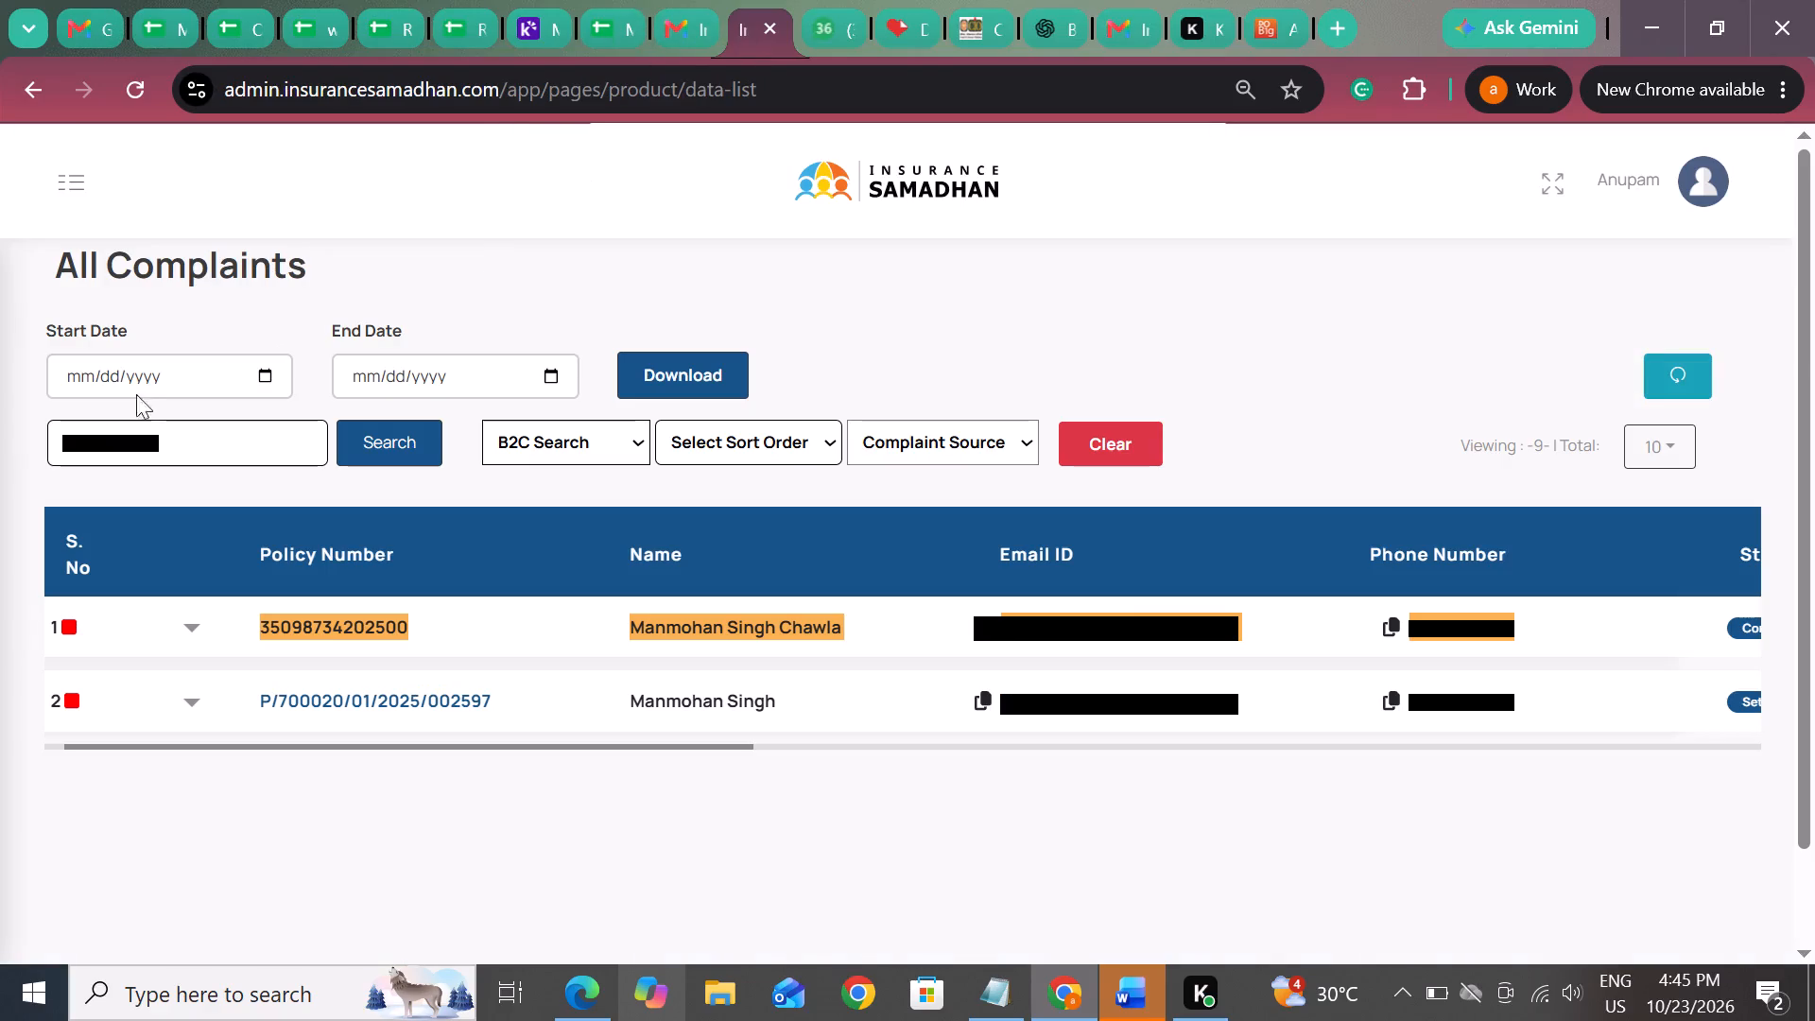
scroll(66, 459, "up", 5)
triple_click(179, 435)
key("ctrl+v")
left_click(399, 433)
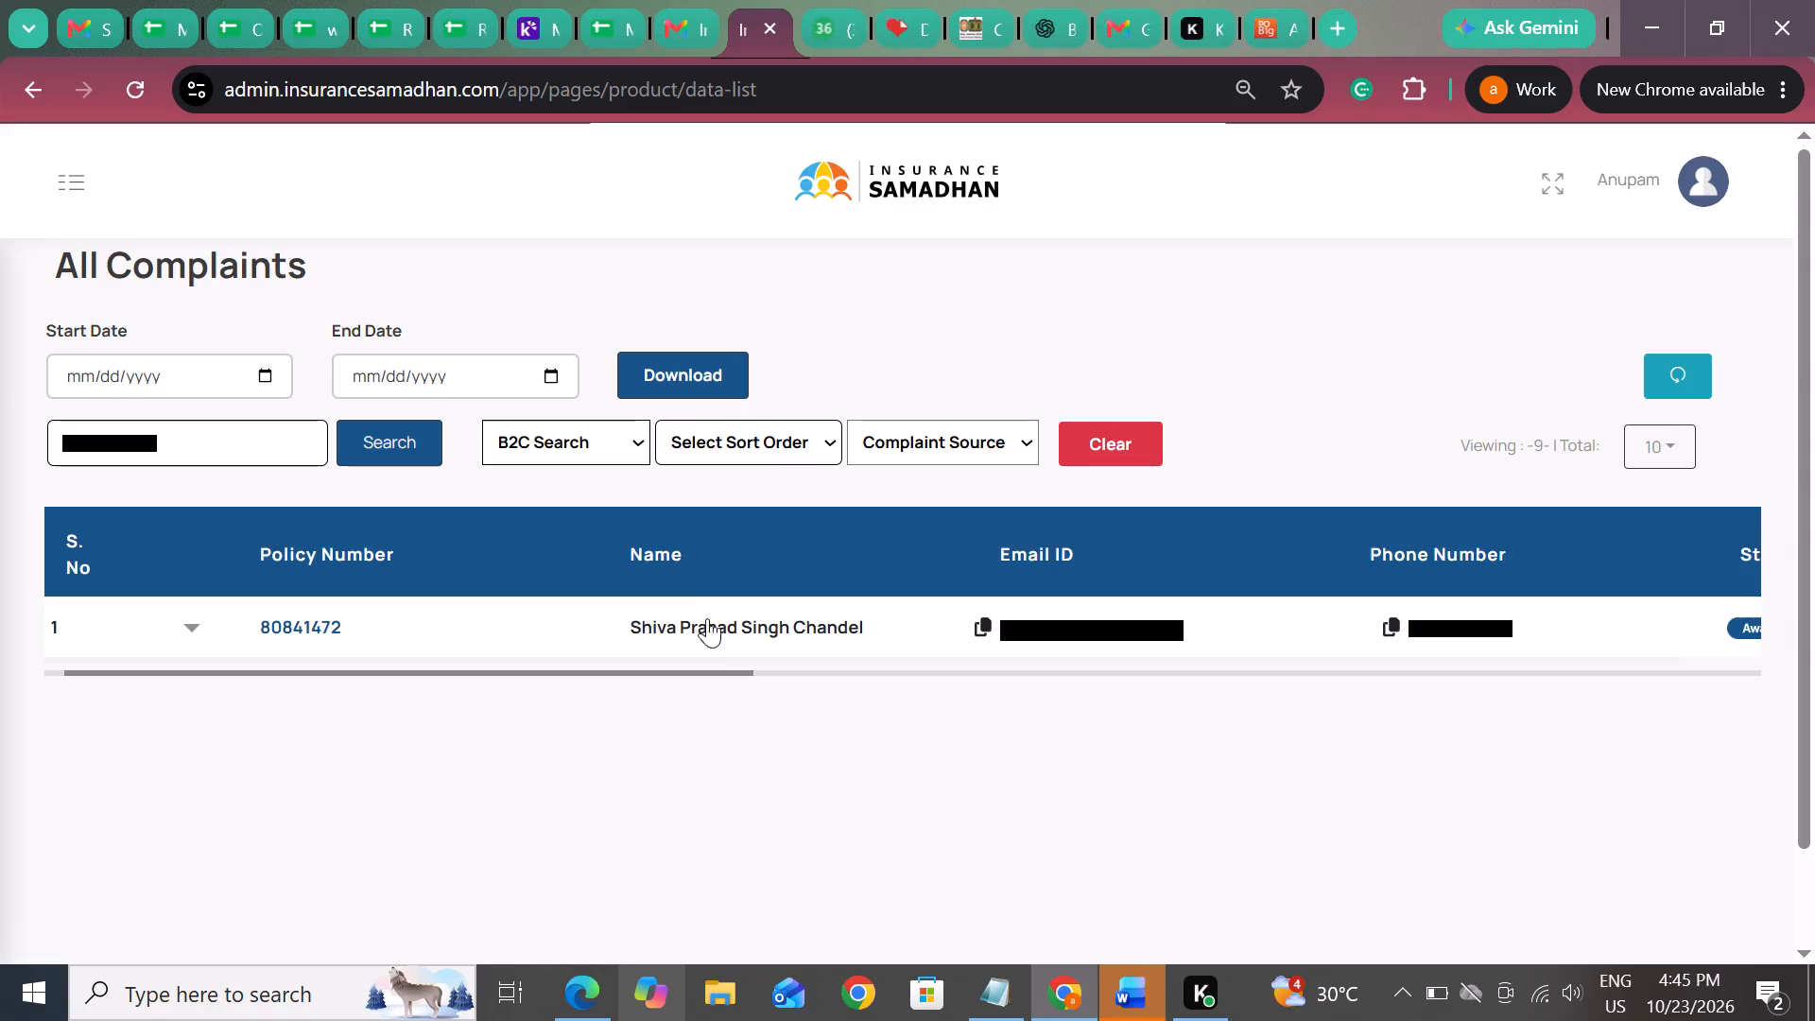
Check the status of the complaint found and read its communication log.
scroll(629, 621, "up", 2)
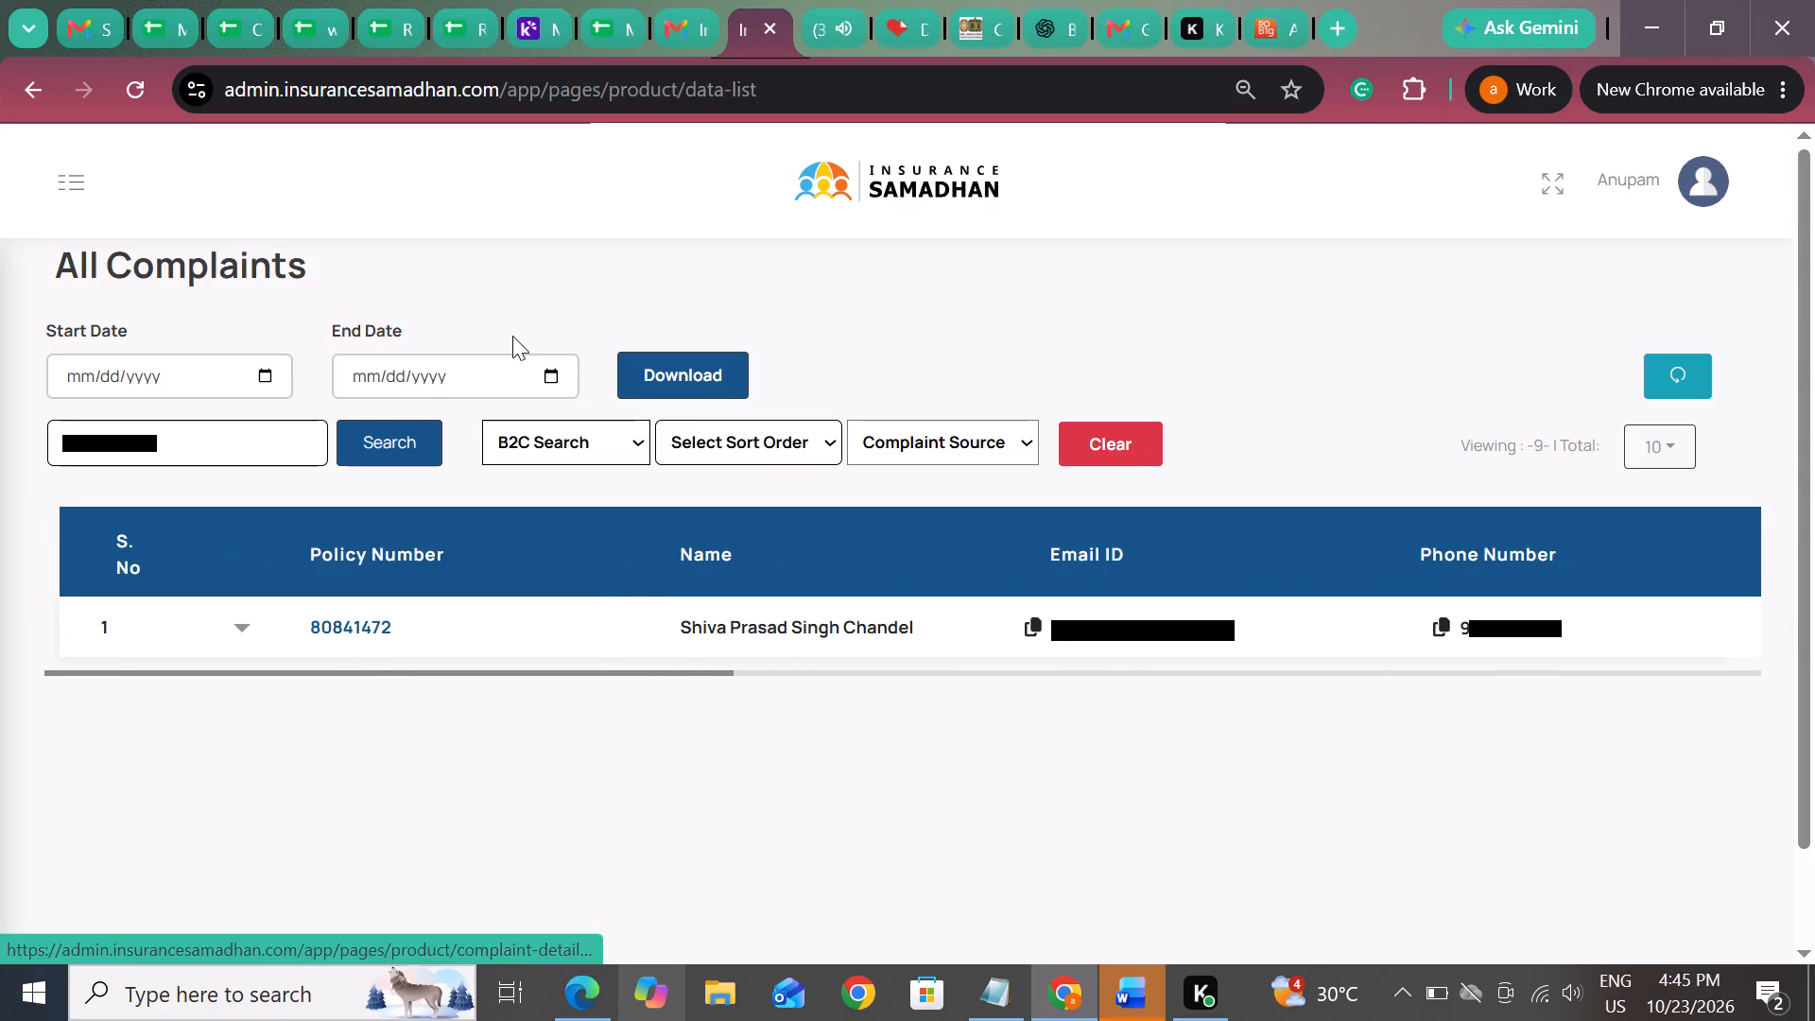
scroll(619, 617, "left", 1)
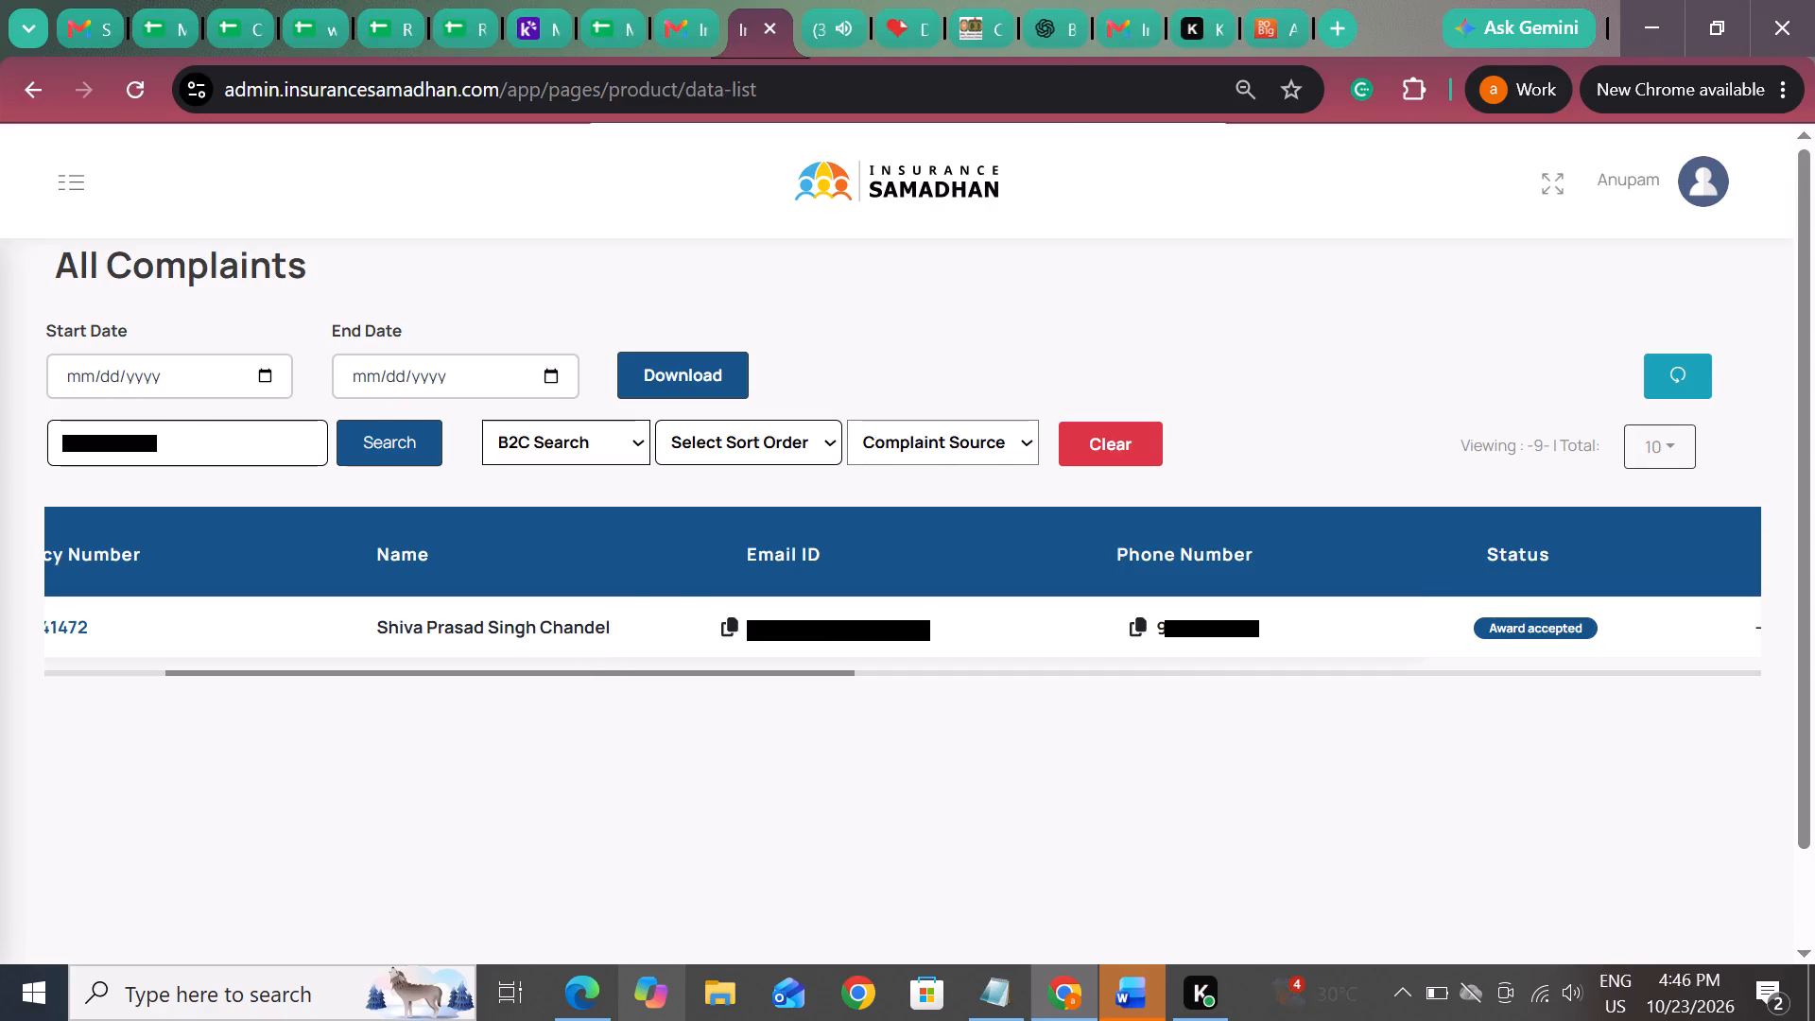
scroll(695, 618, "up", 2)
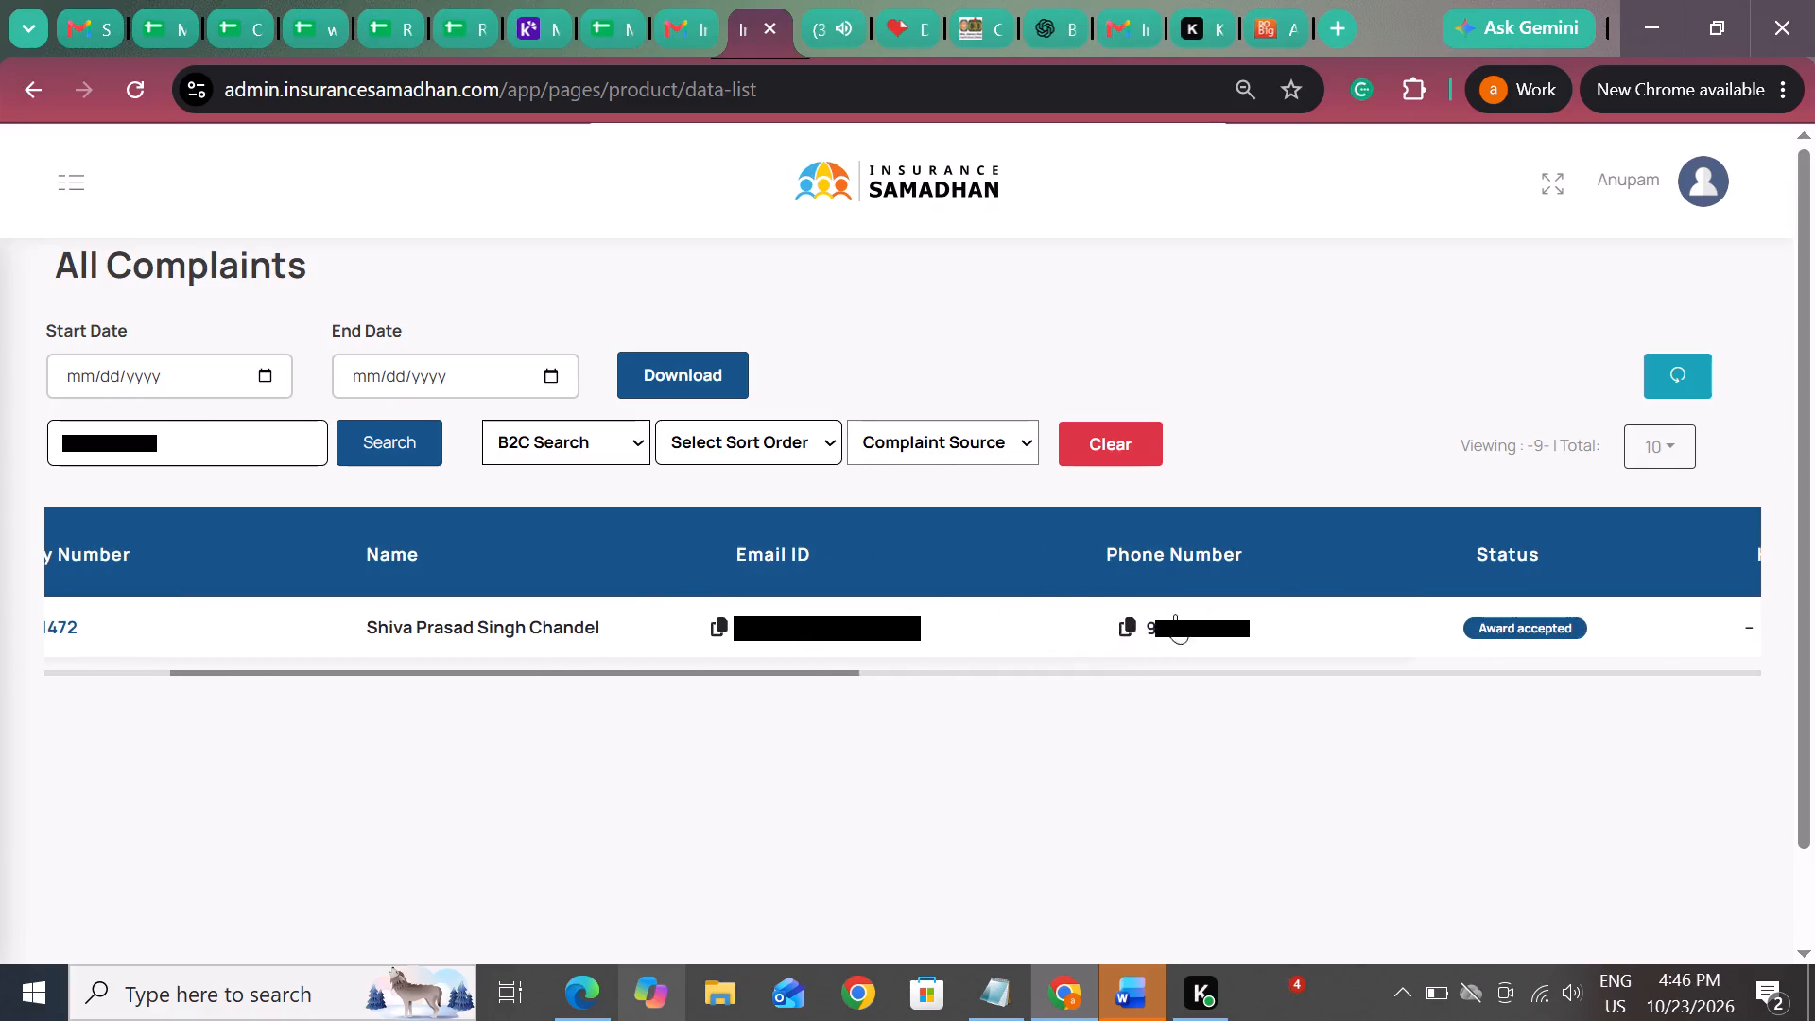
left_click(1056, 600)
left_click(1147, 695)
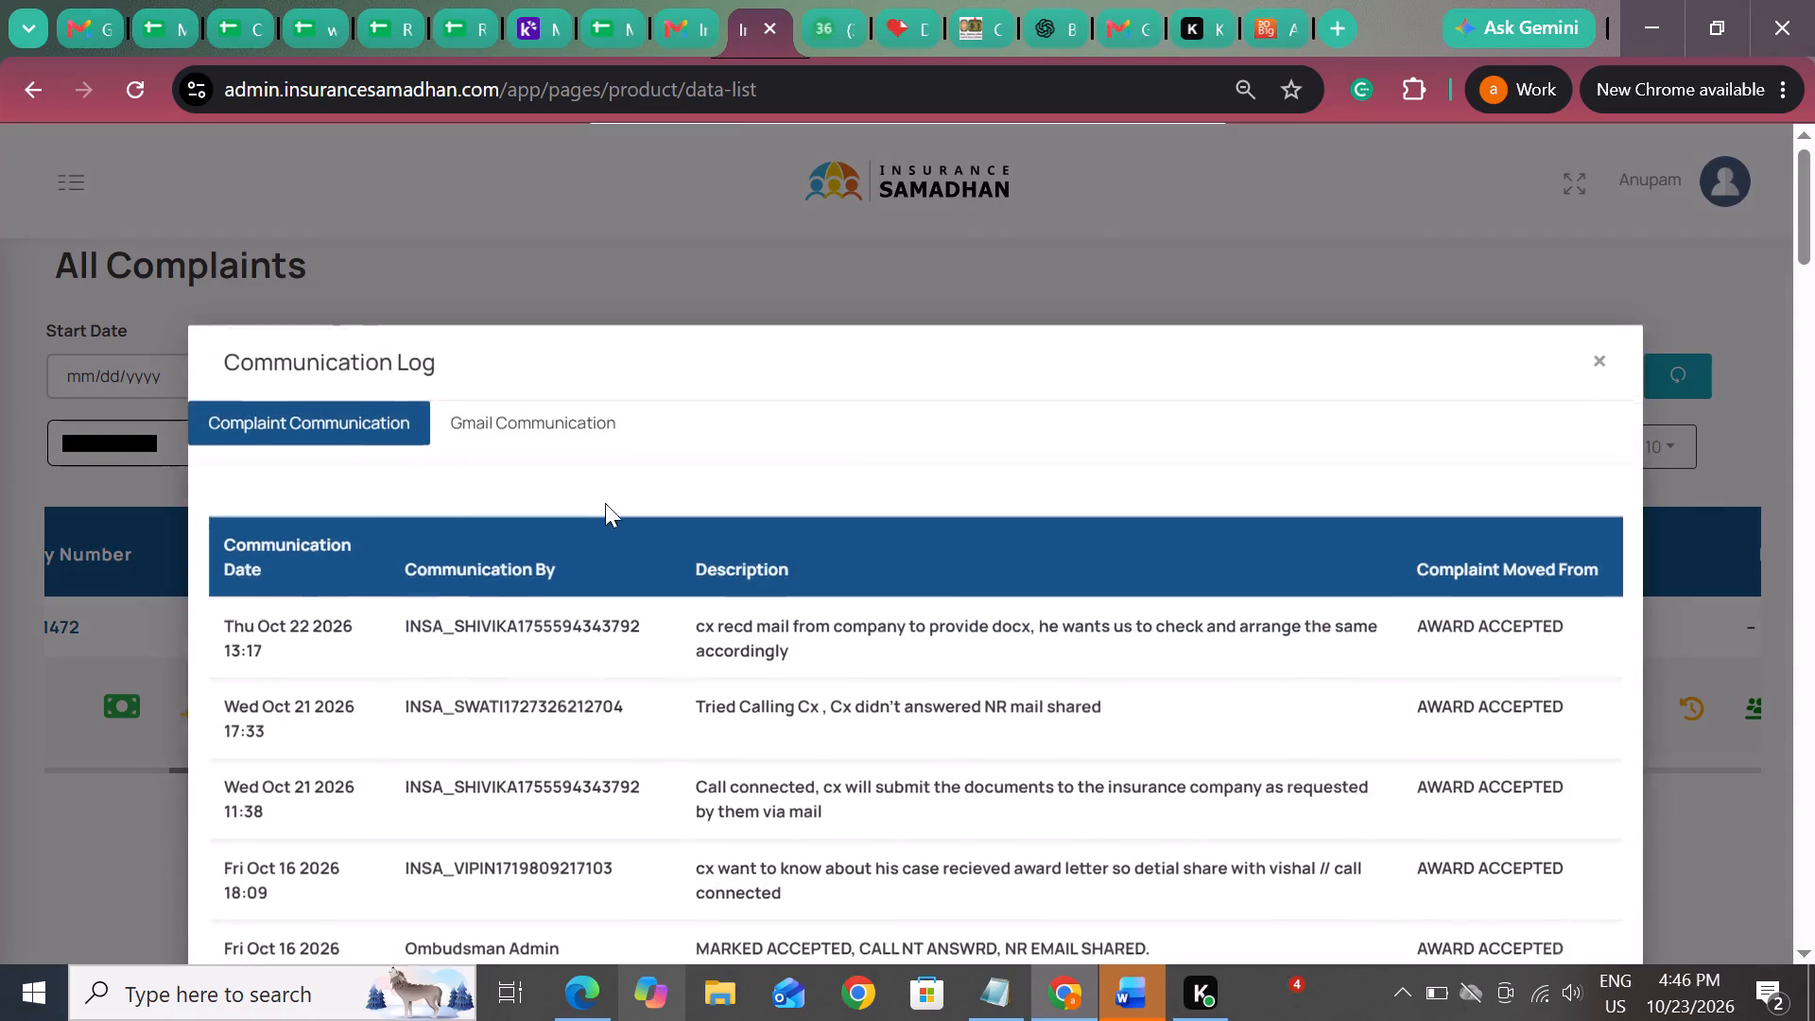
scroll(607, 503, "up", 6)
left_click(529, 232)
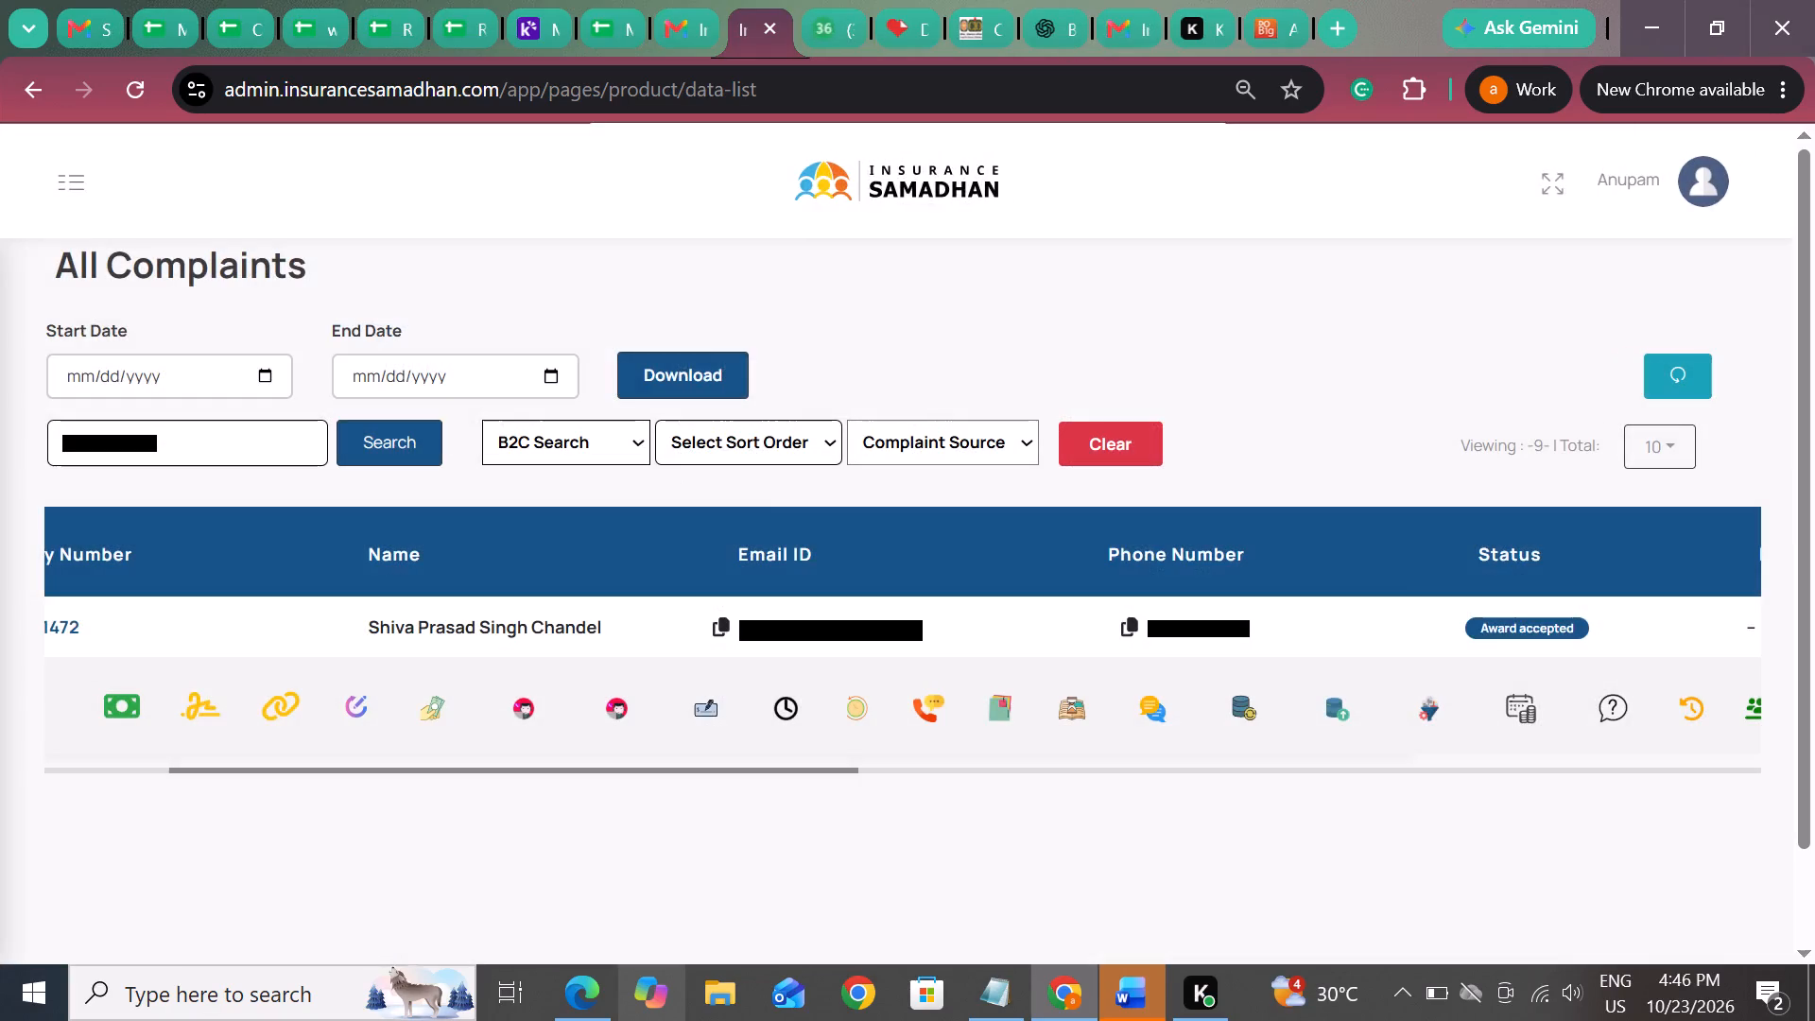
Reopen the same complaint's communication log and re-read the latest entries.
left_click(1132, 629)
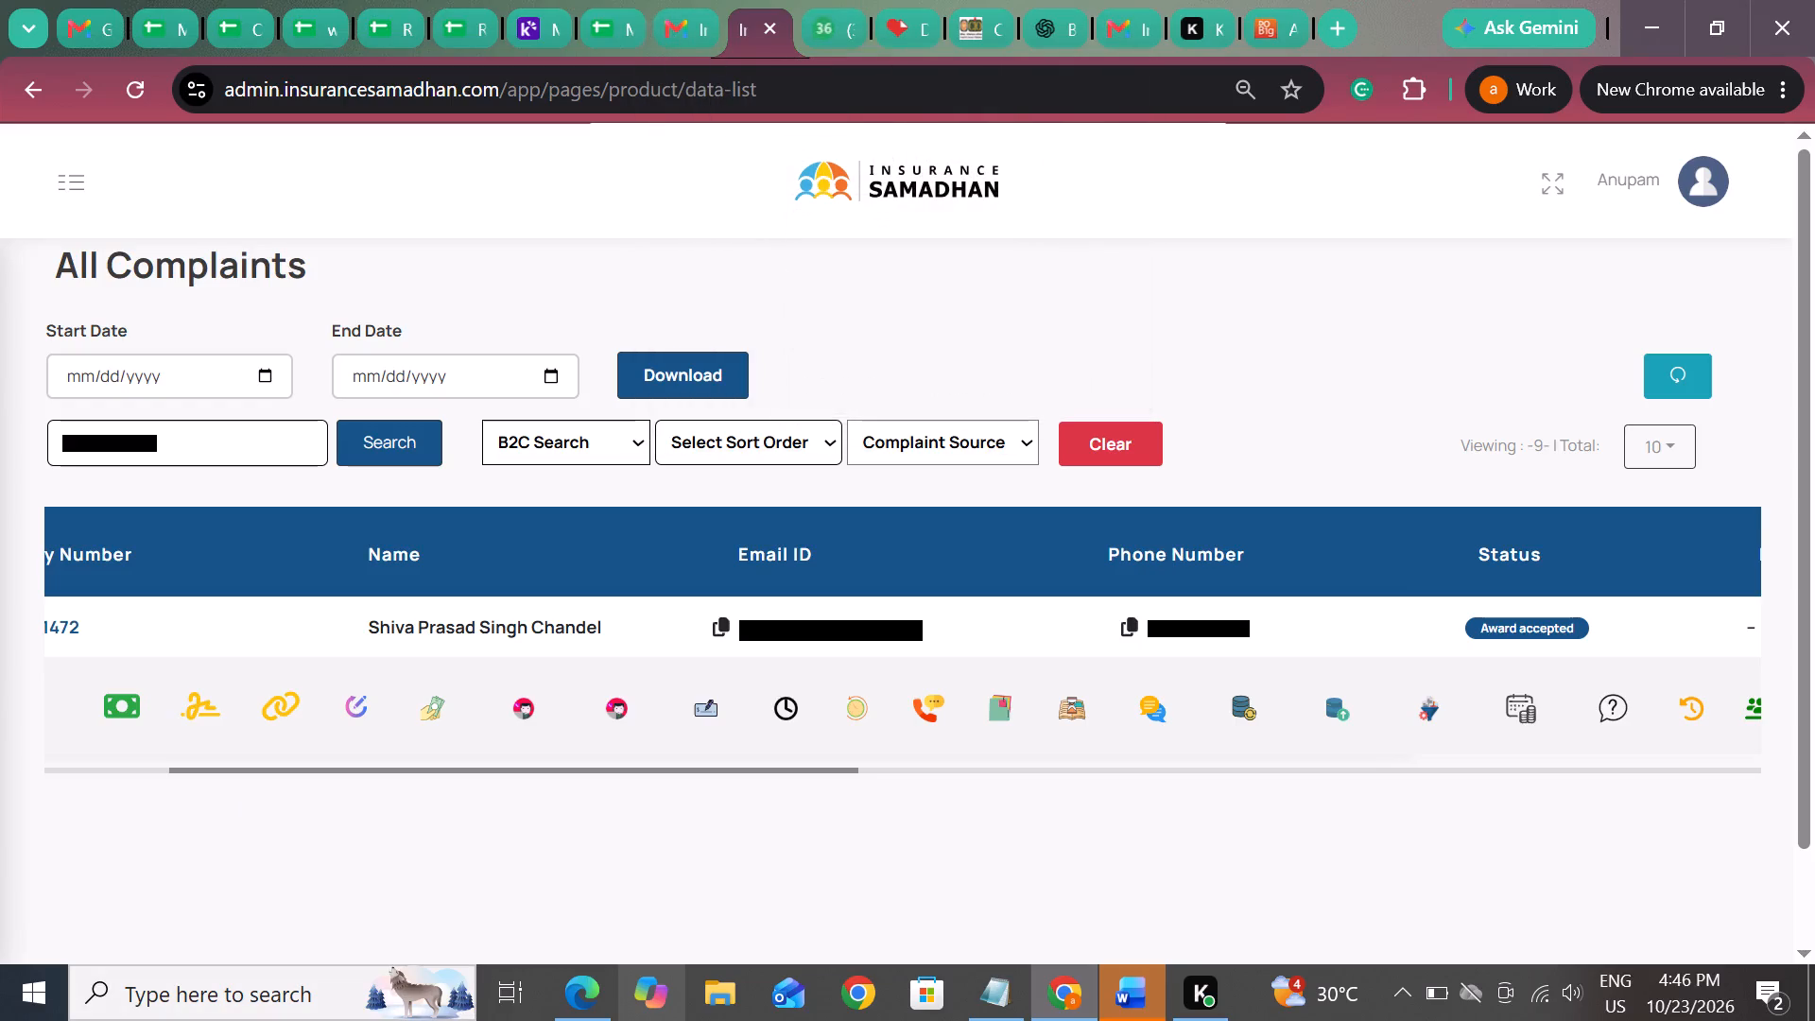
left_click(147, 773)
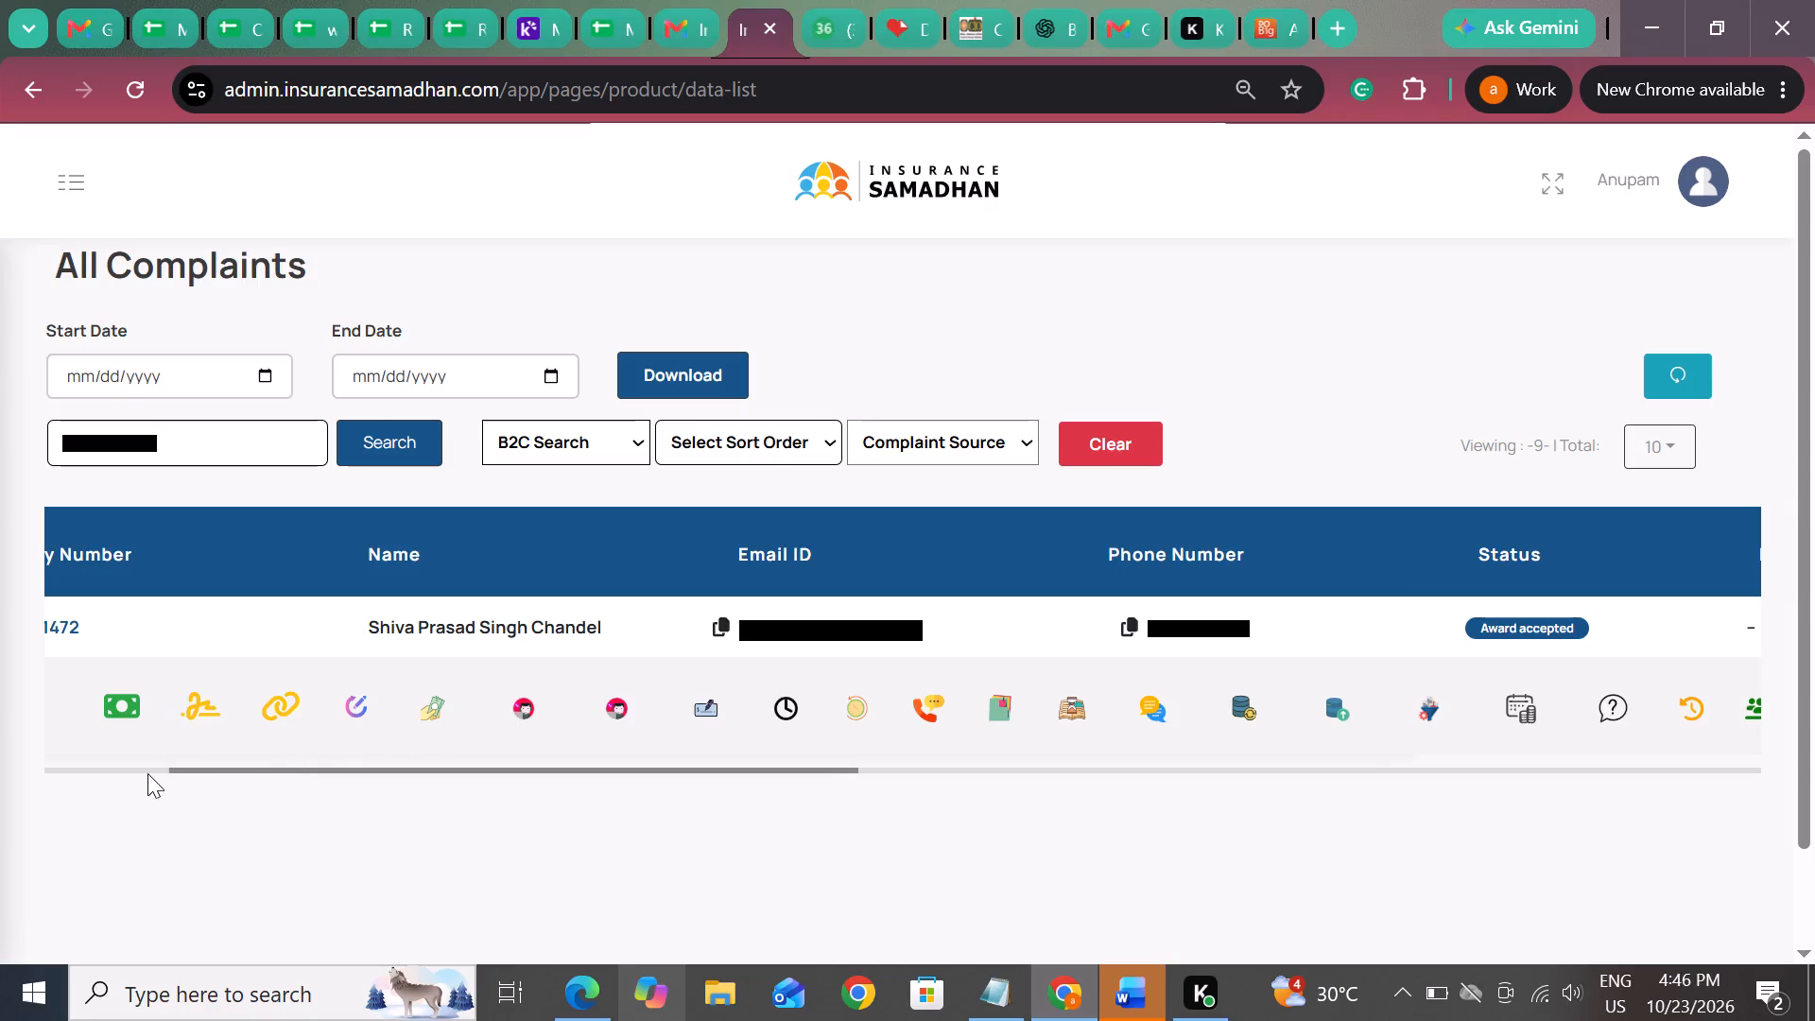
left_click(156, 772)
left_click_drag(156, 772, 251, 775)
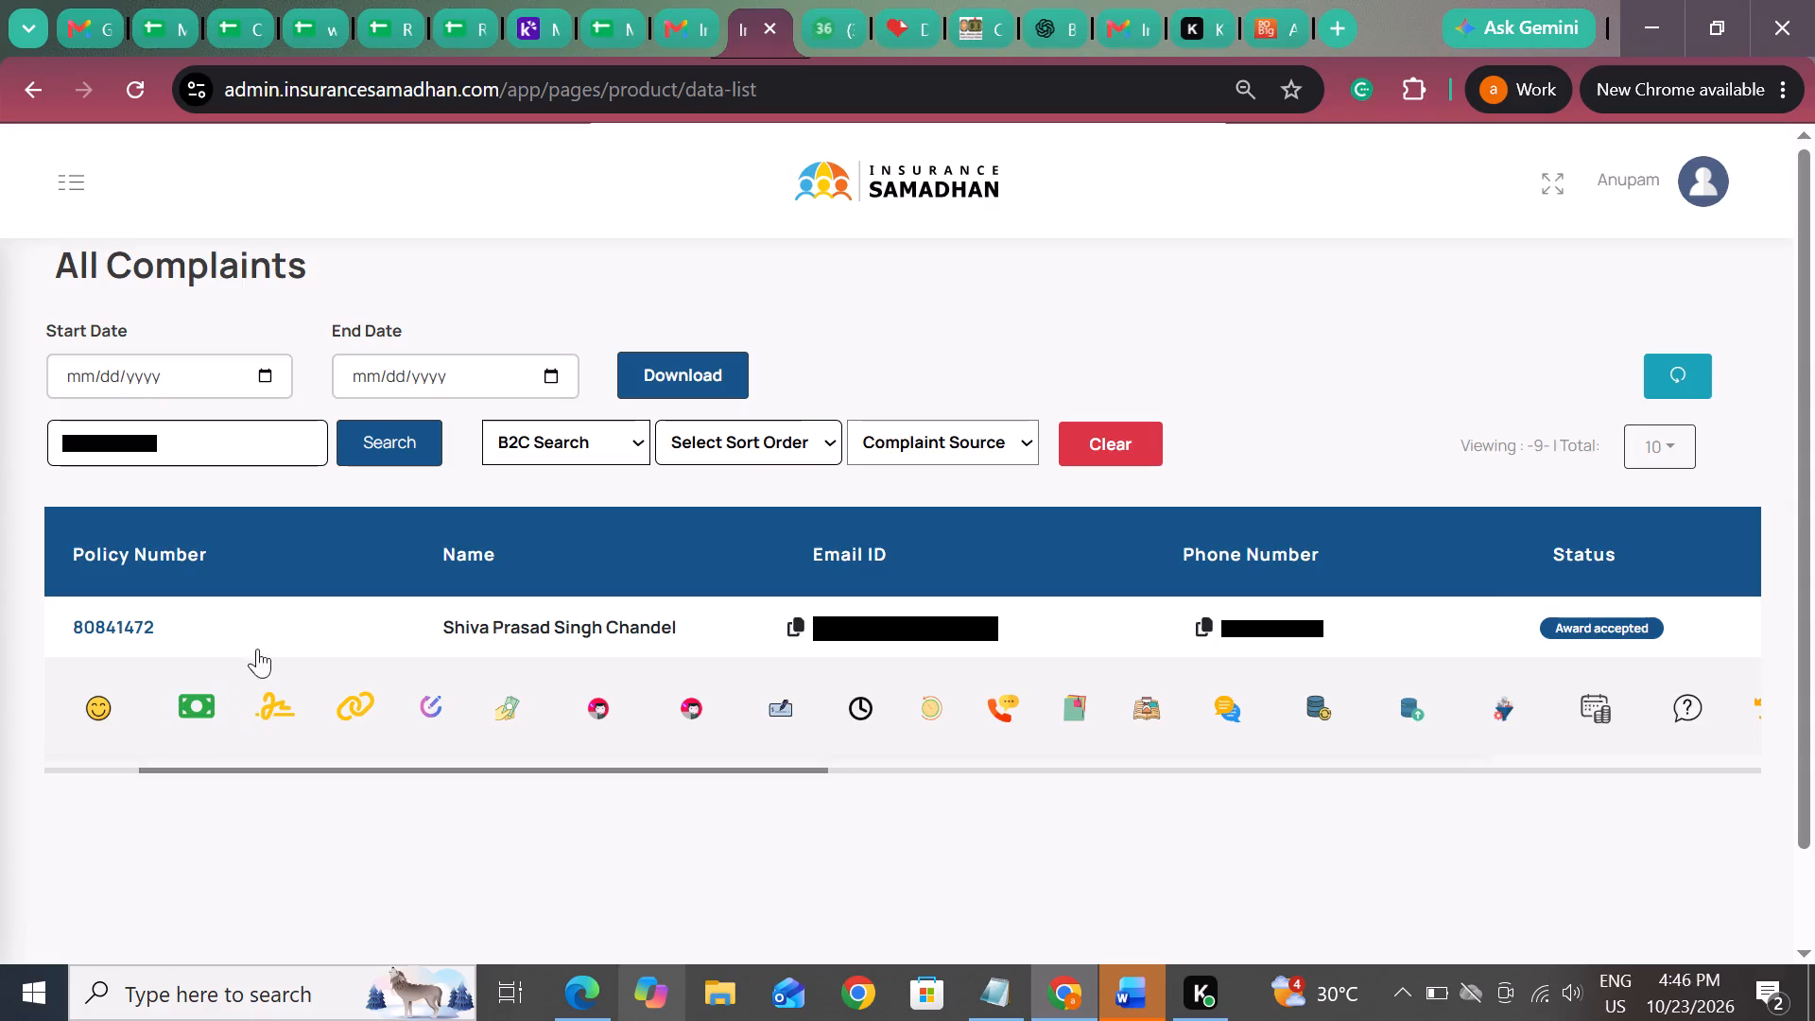
scroll(989, 616, "left", 1)
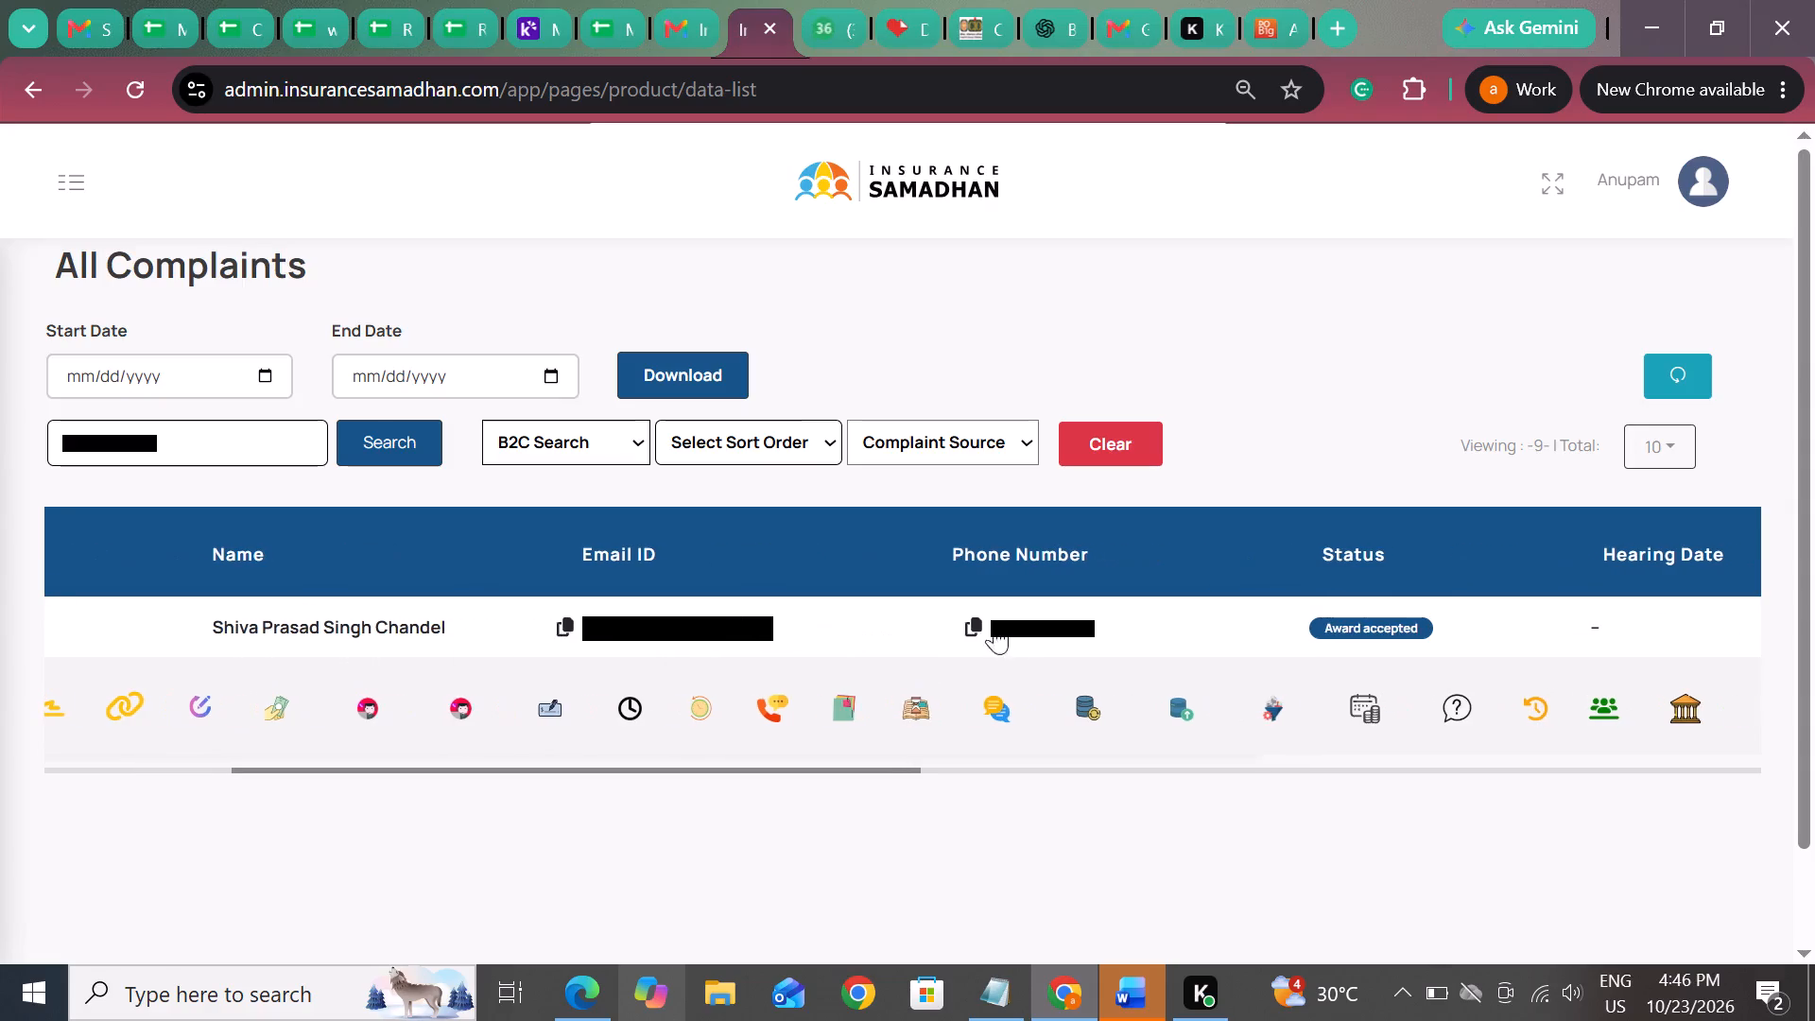
scroll(994, 625, "left", 1)
left_click(987, 695)
scroll(835, 545, "up", 7)
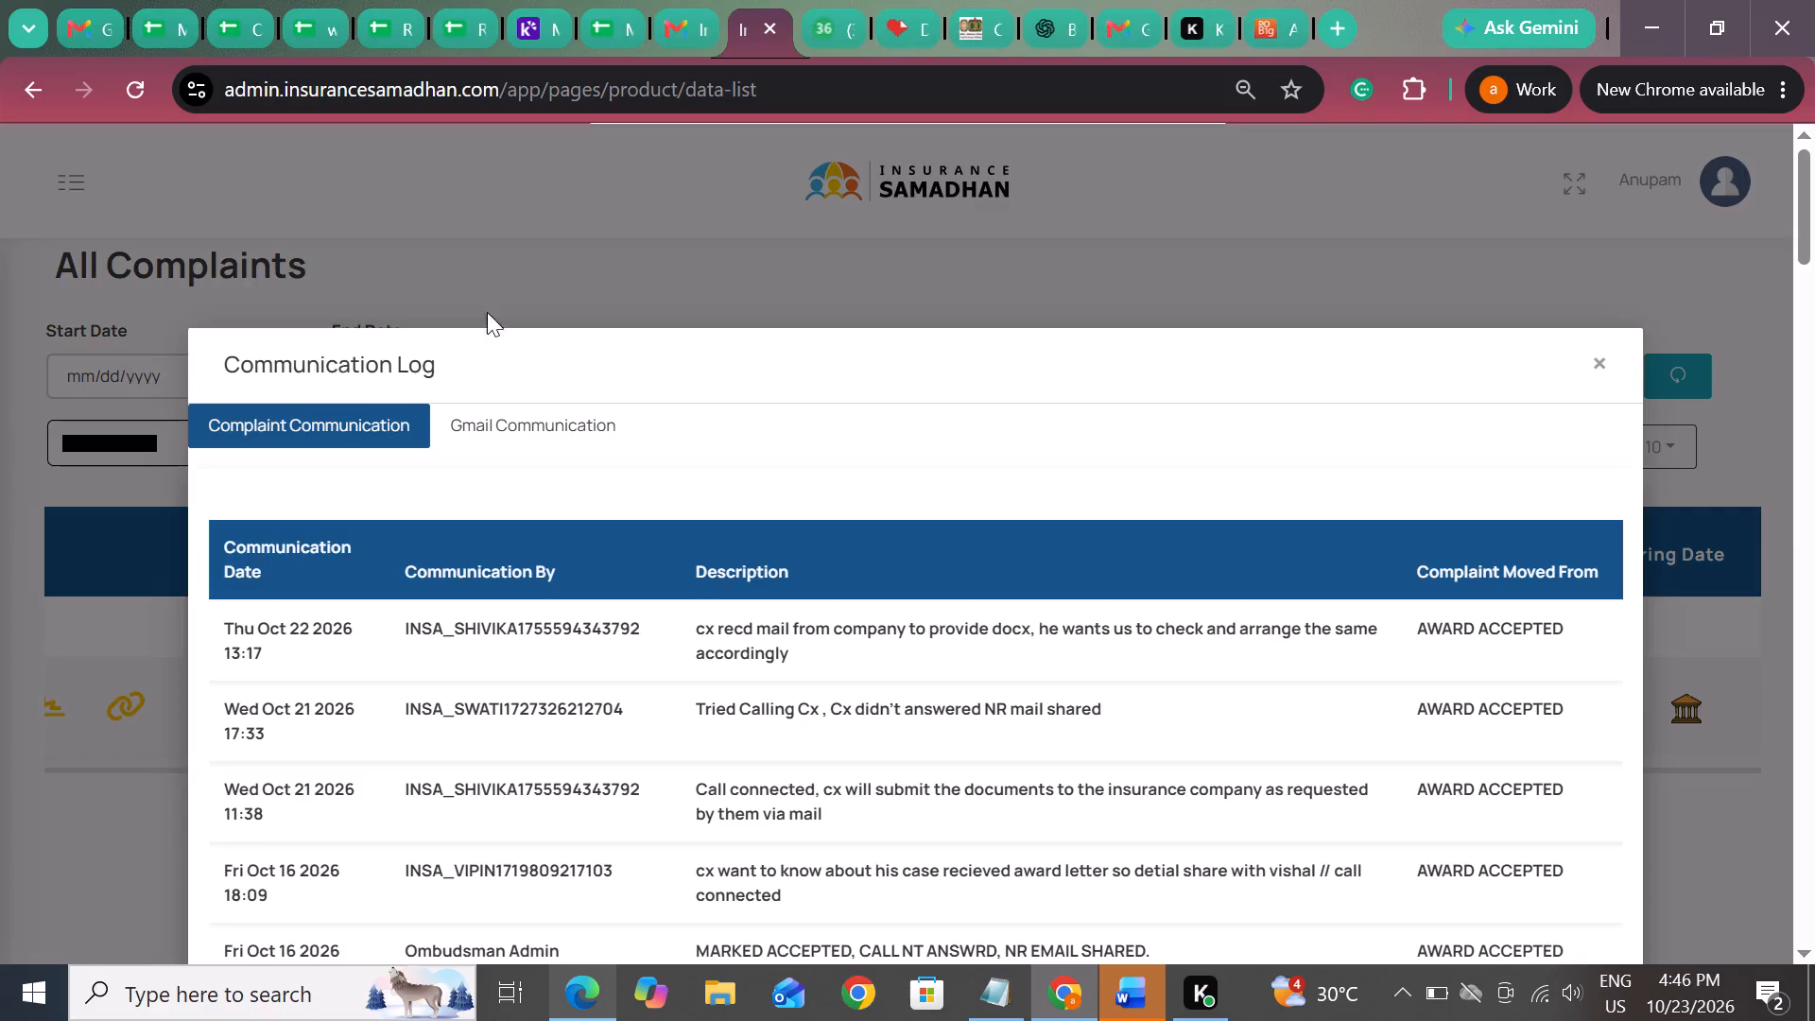
left_click(520, 233)
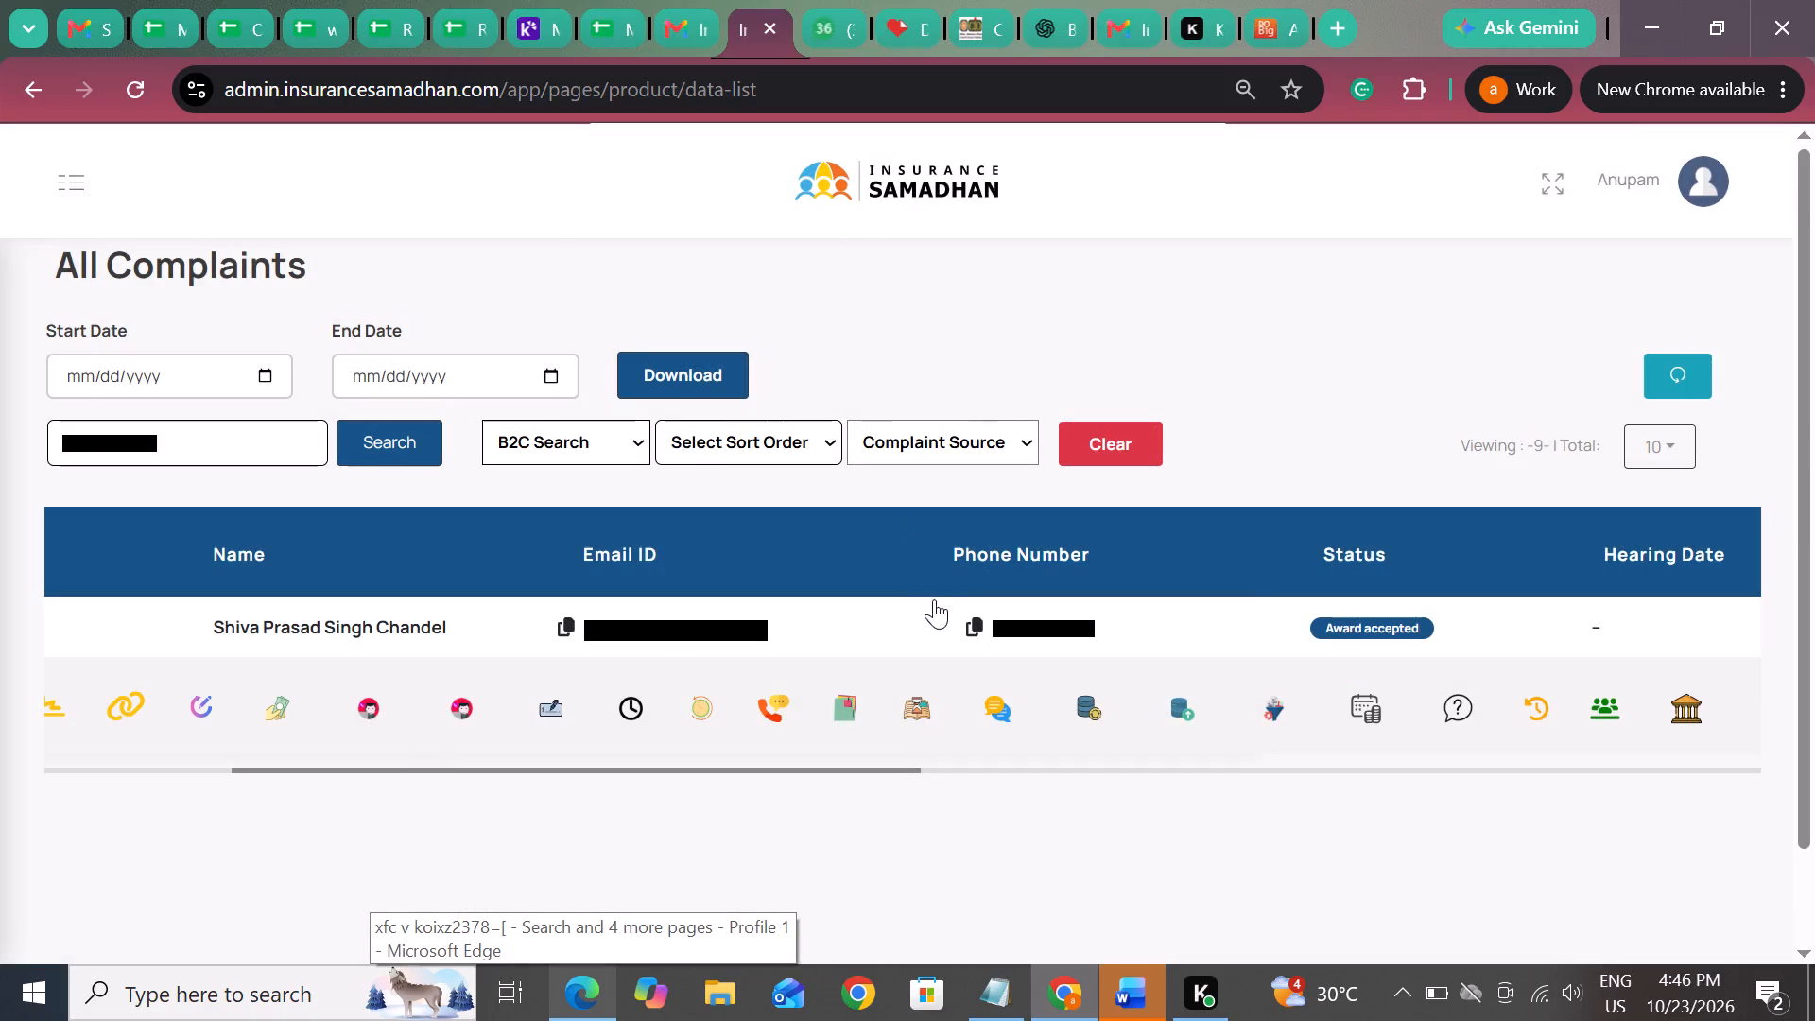
left_click(997, 705)
scroll(831, 476, "up", 7)
left_click(583, 259)
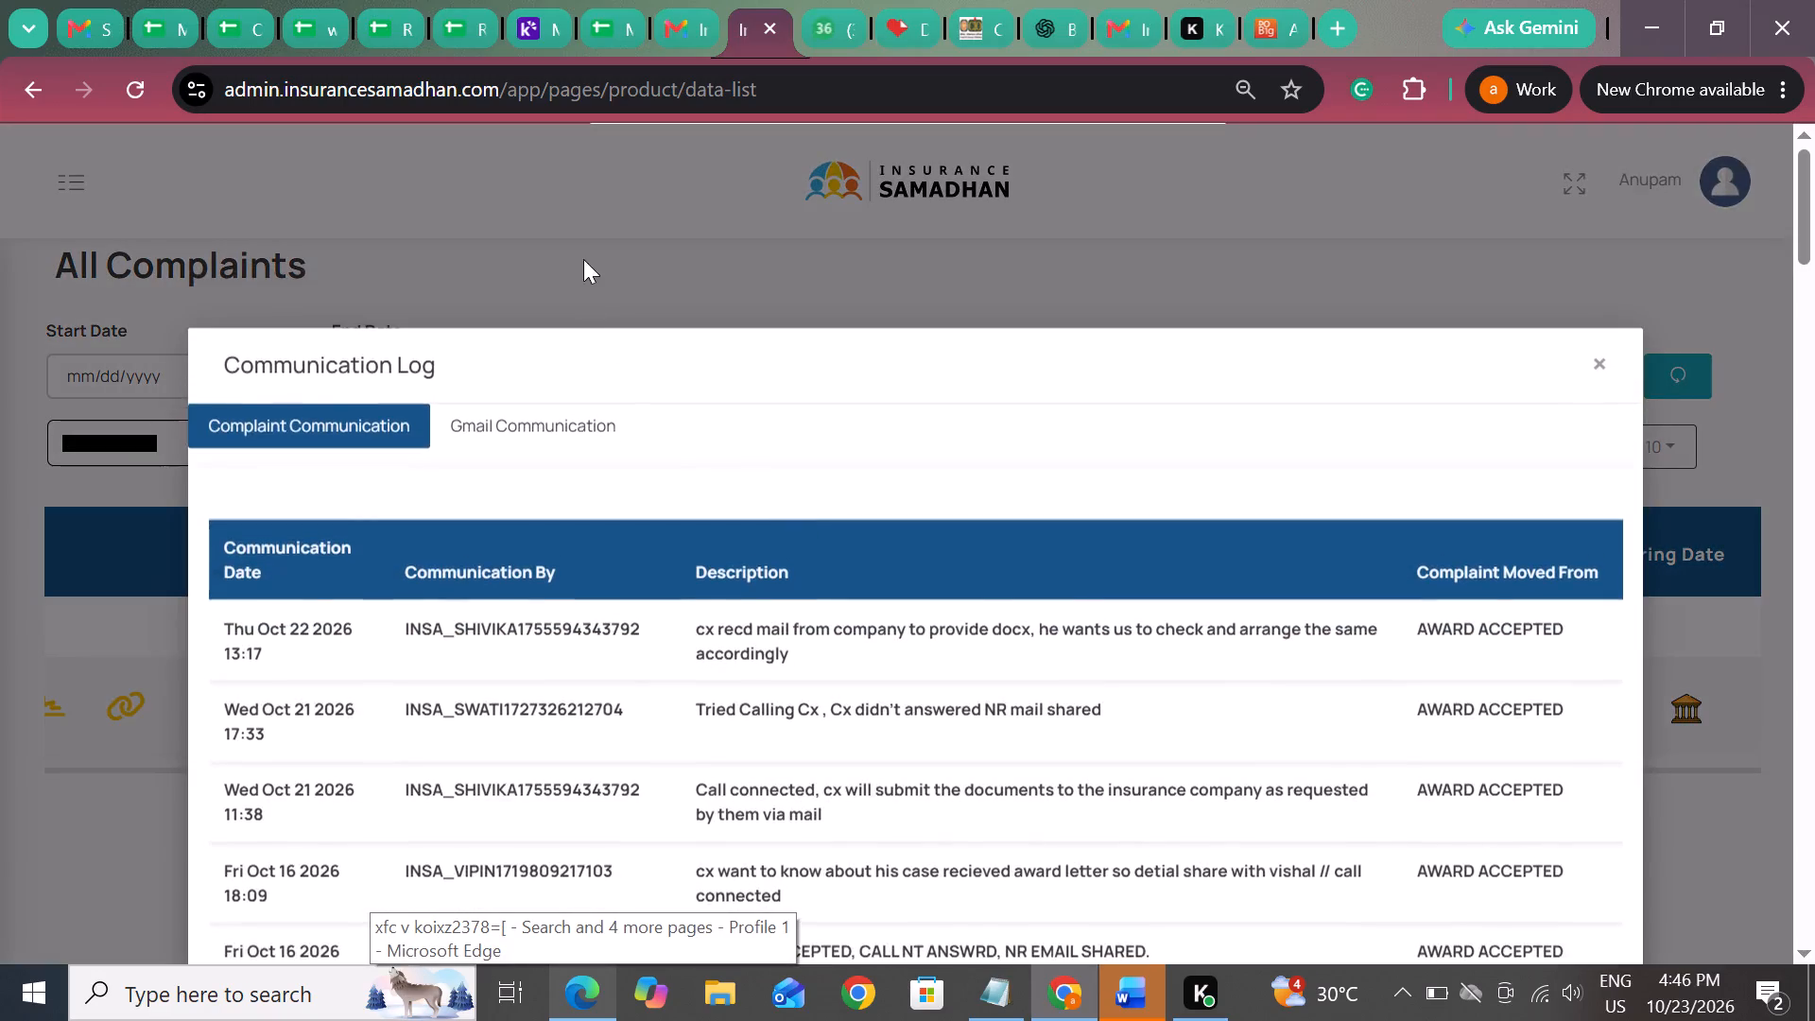
Copy the complainant's phone number from the complaint record and call it with the Smartflo dialer.
left_click(965, 623)
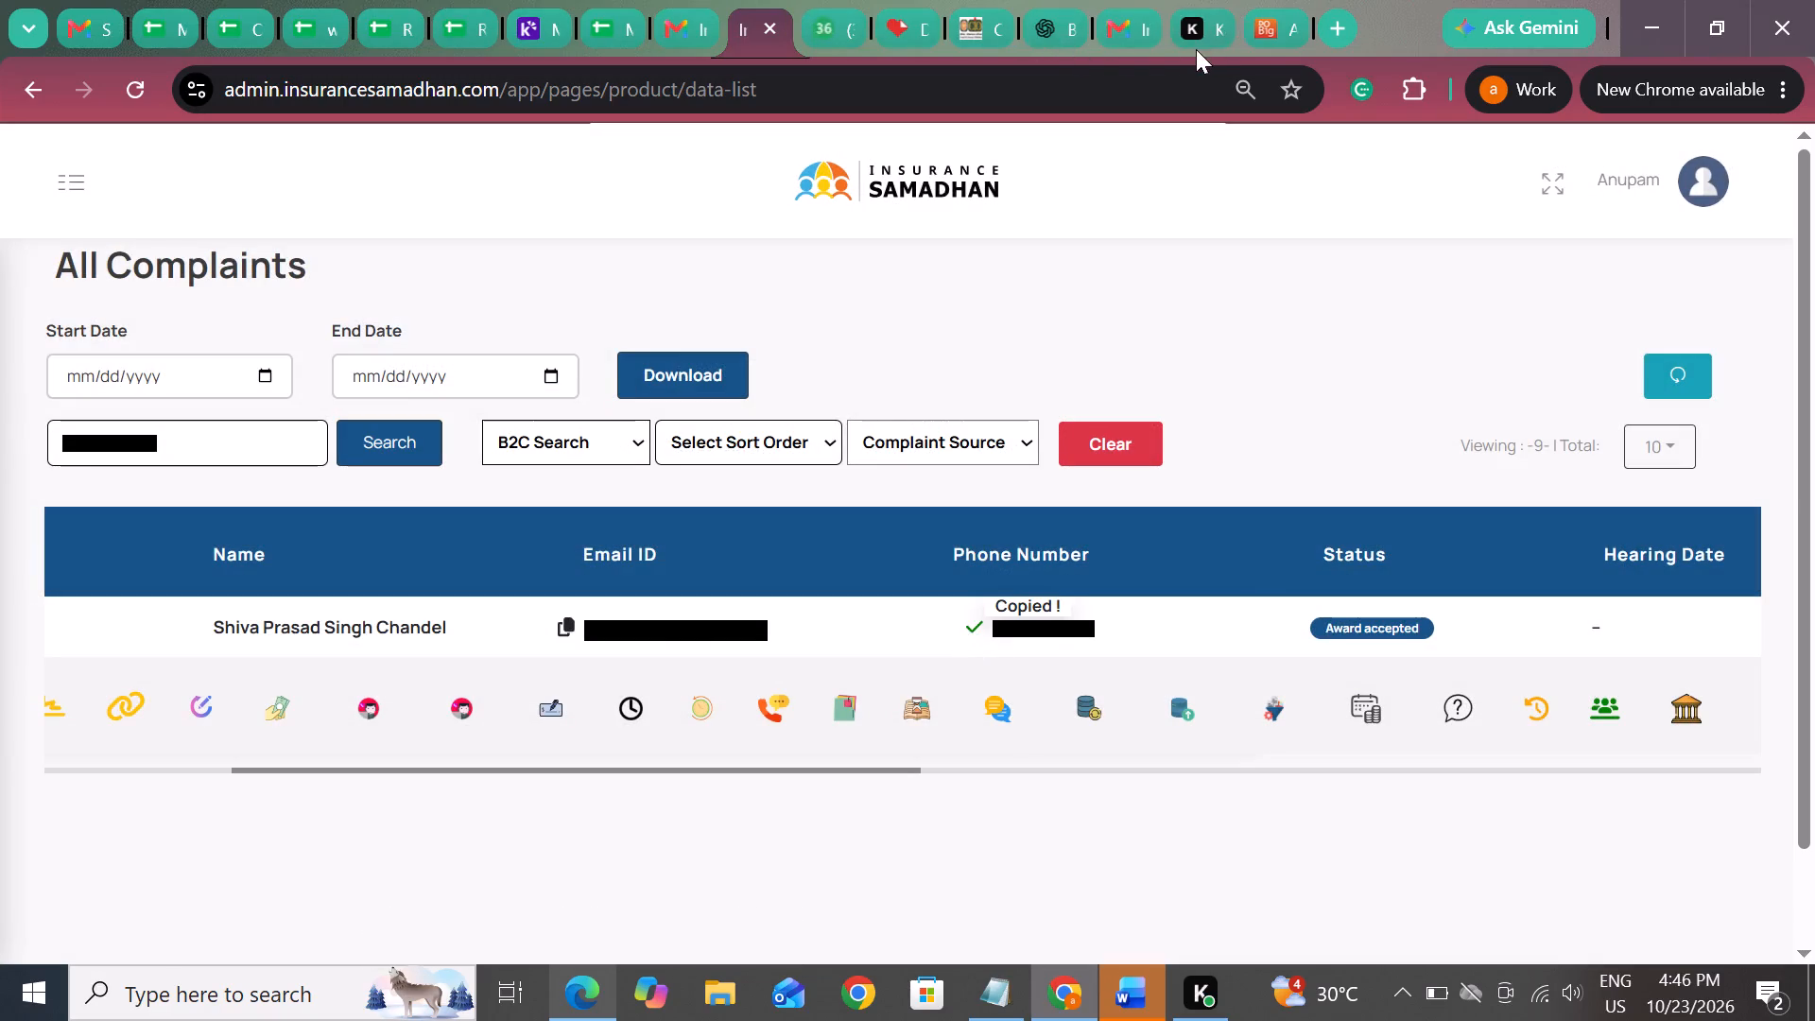
left_click(1284, 45)
left_click(876, 302, "ctrl")
key("ctrl+v")
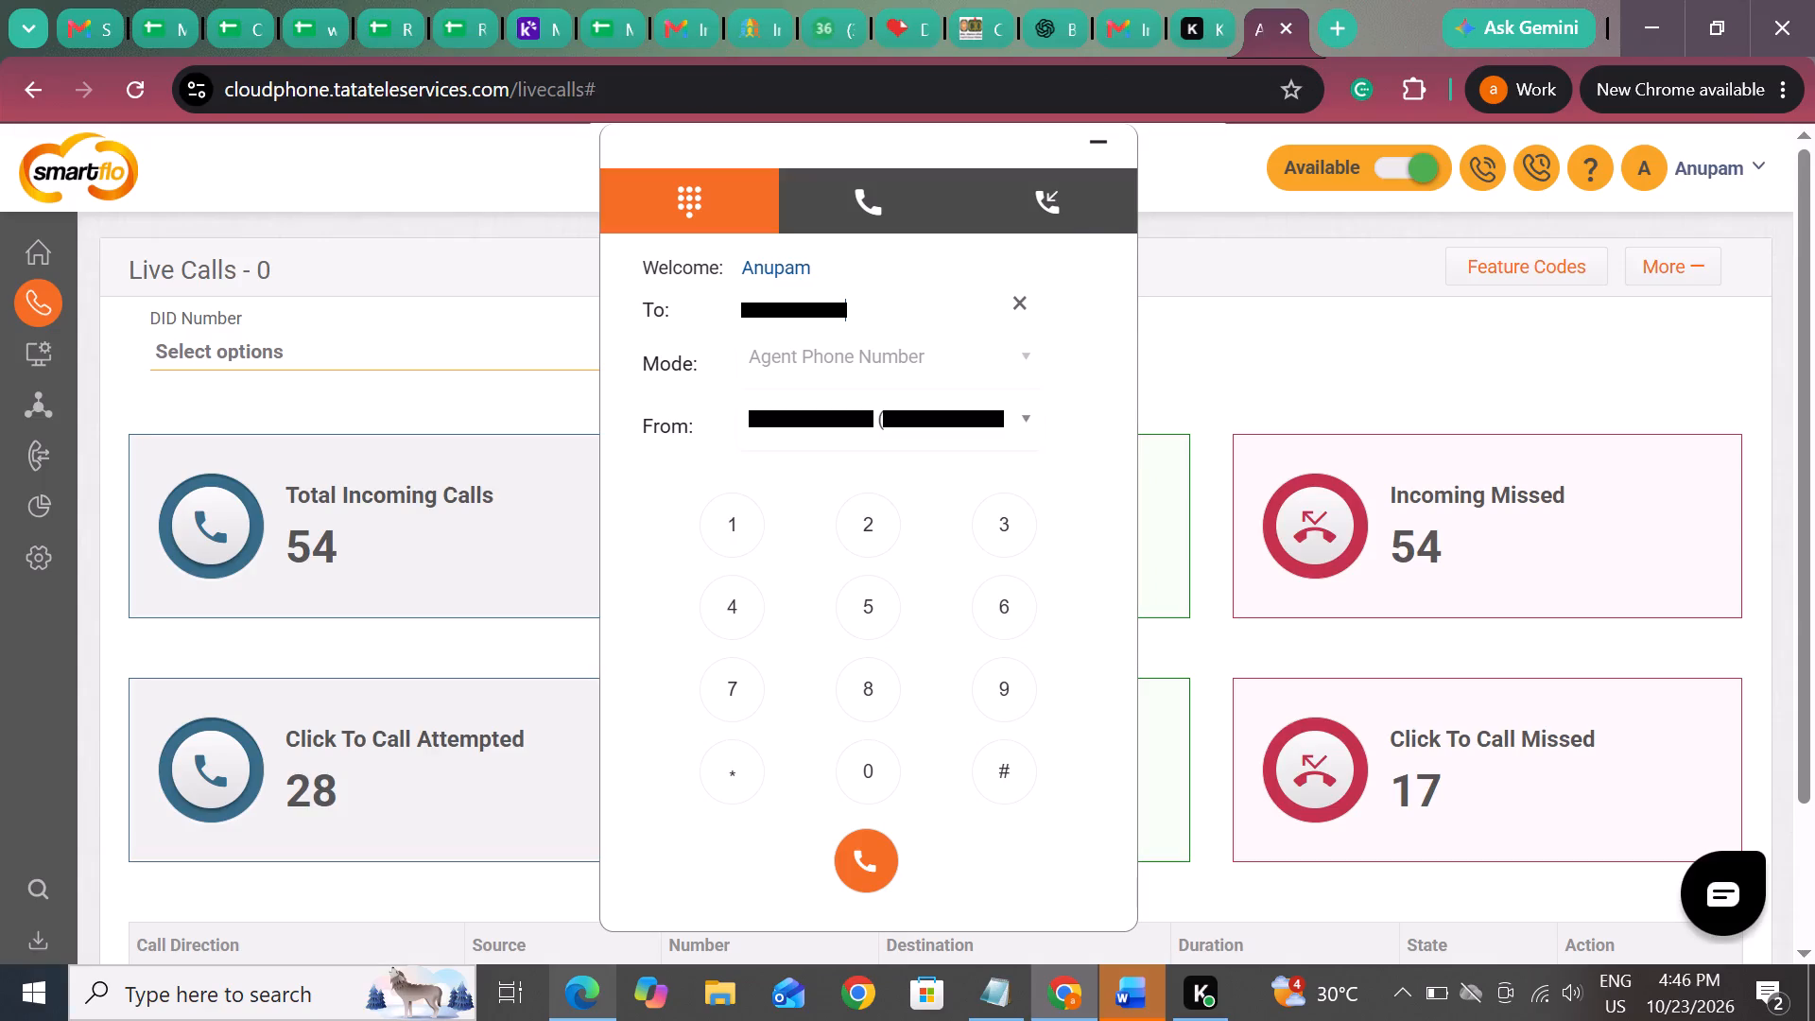
double_click(821, 314, "ctrl")
key("ctrl+v")
left_click(856, 854)
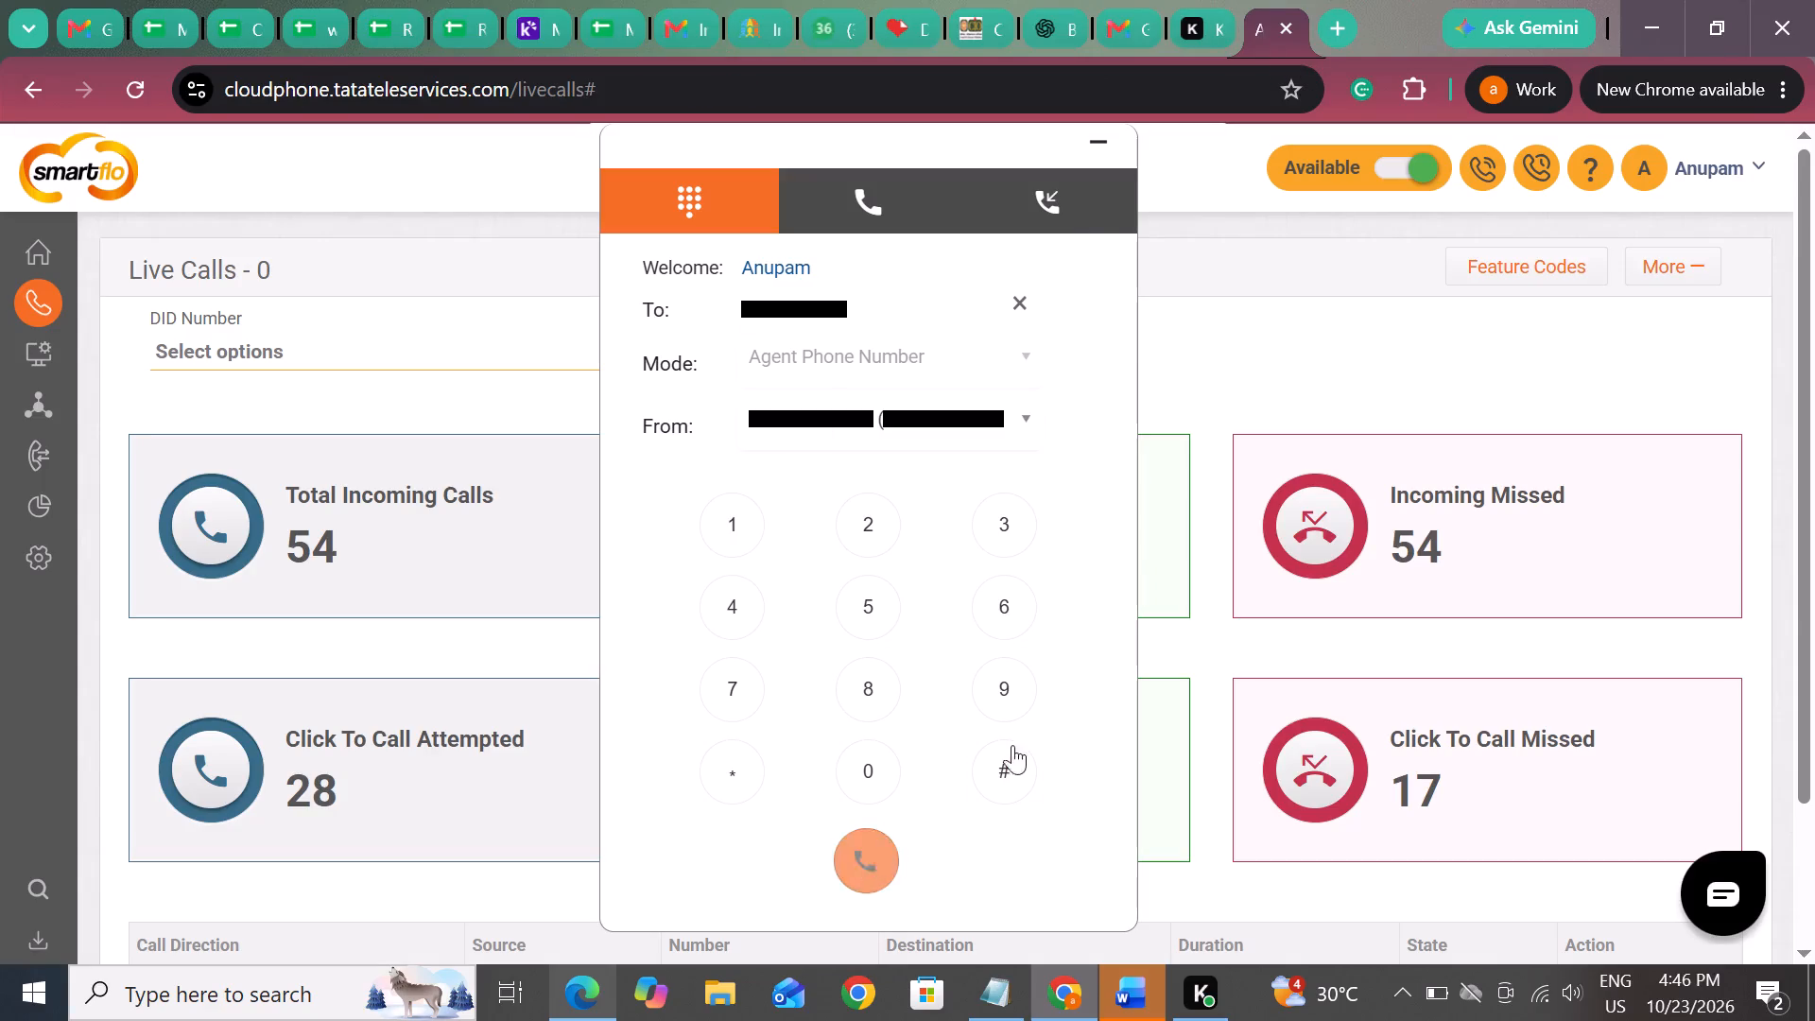
scroll(1166, 422, "up", 6)
left_click(1642, 269)
left_click(1701, 251)
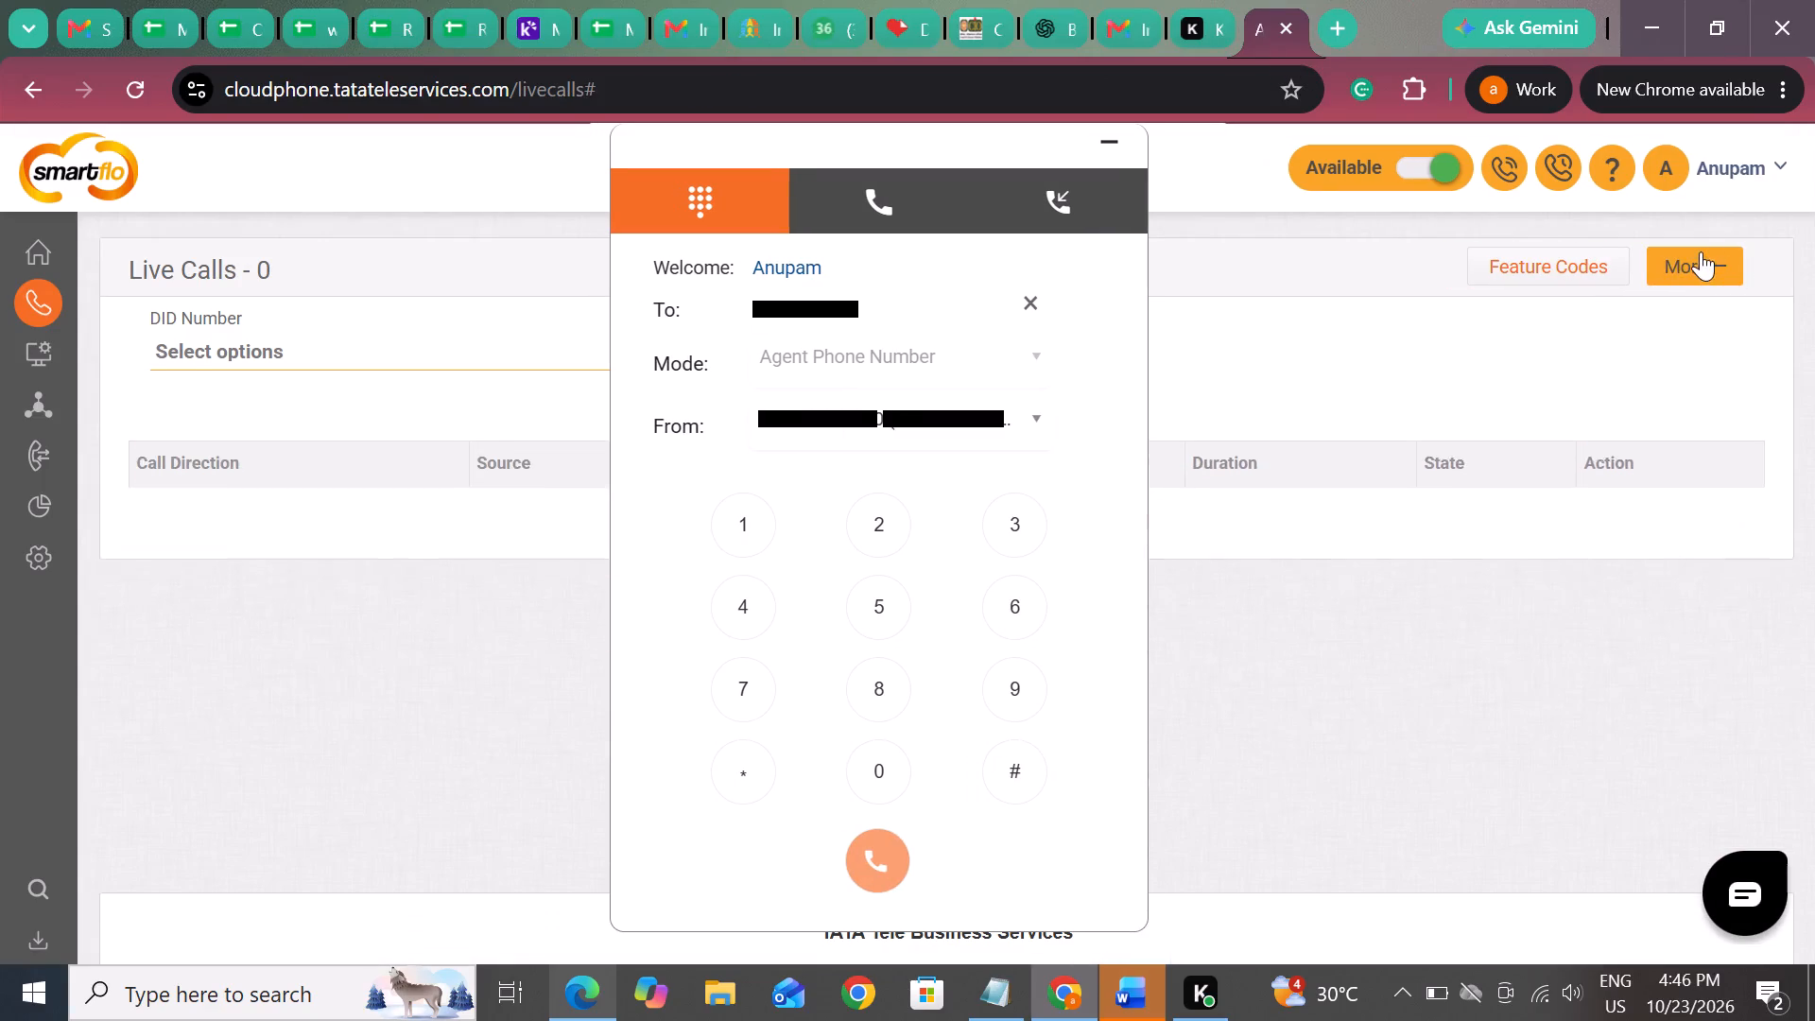
scroll(77, 395, "up", 5)
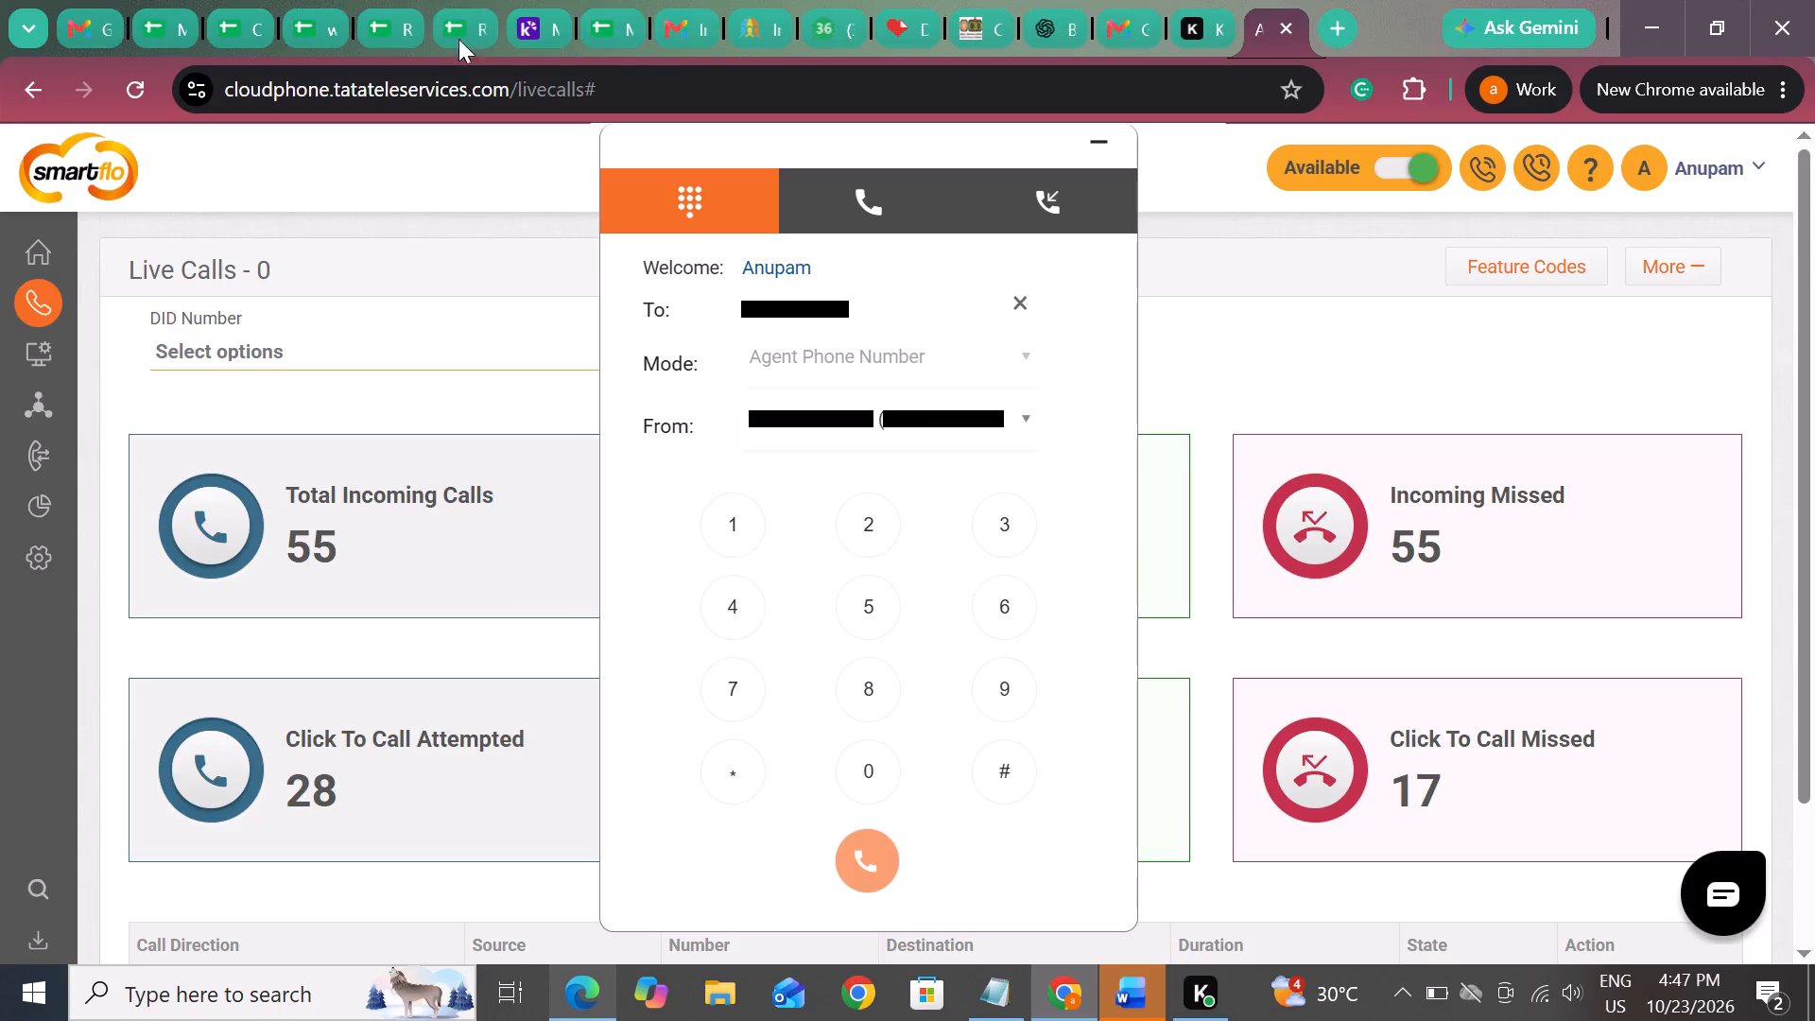
Return to the Insurance Samadhan complaint record and review its communication log again.
left_click(737, 35)
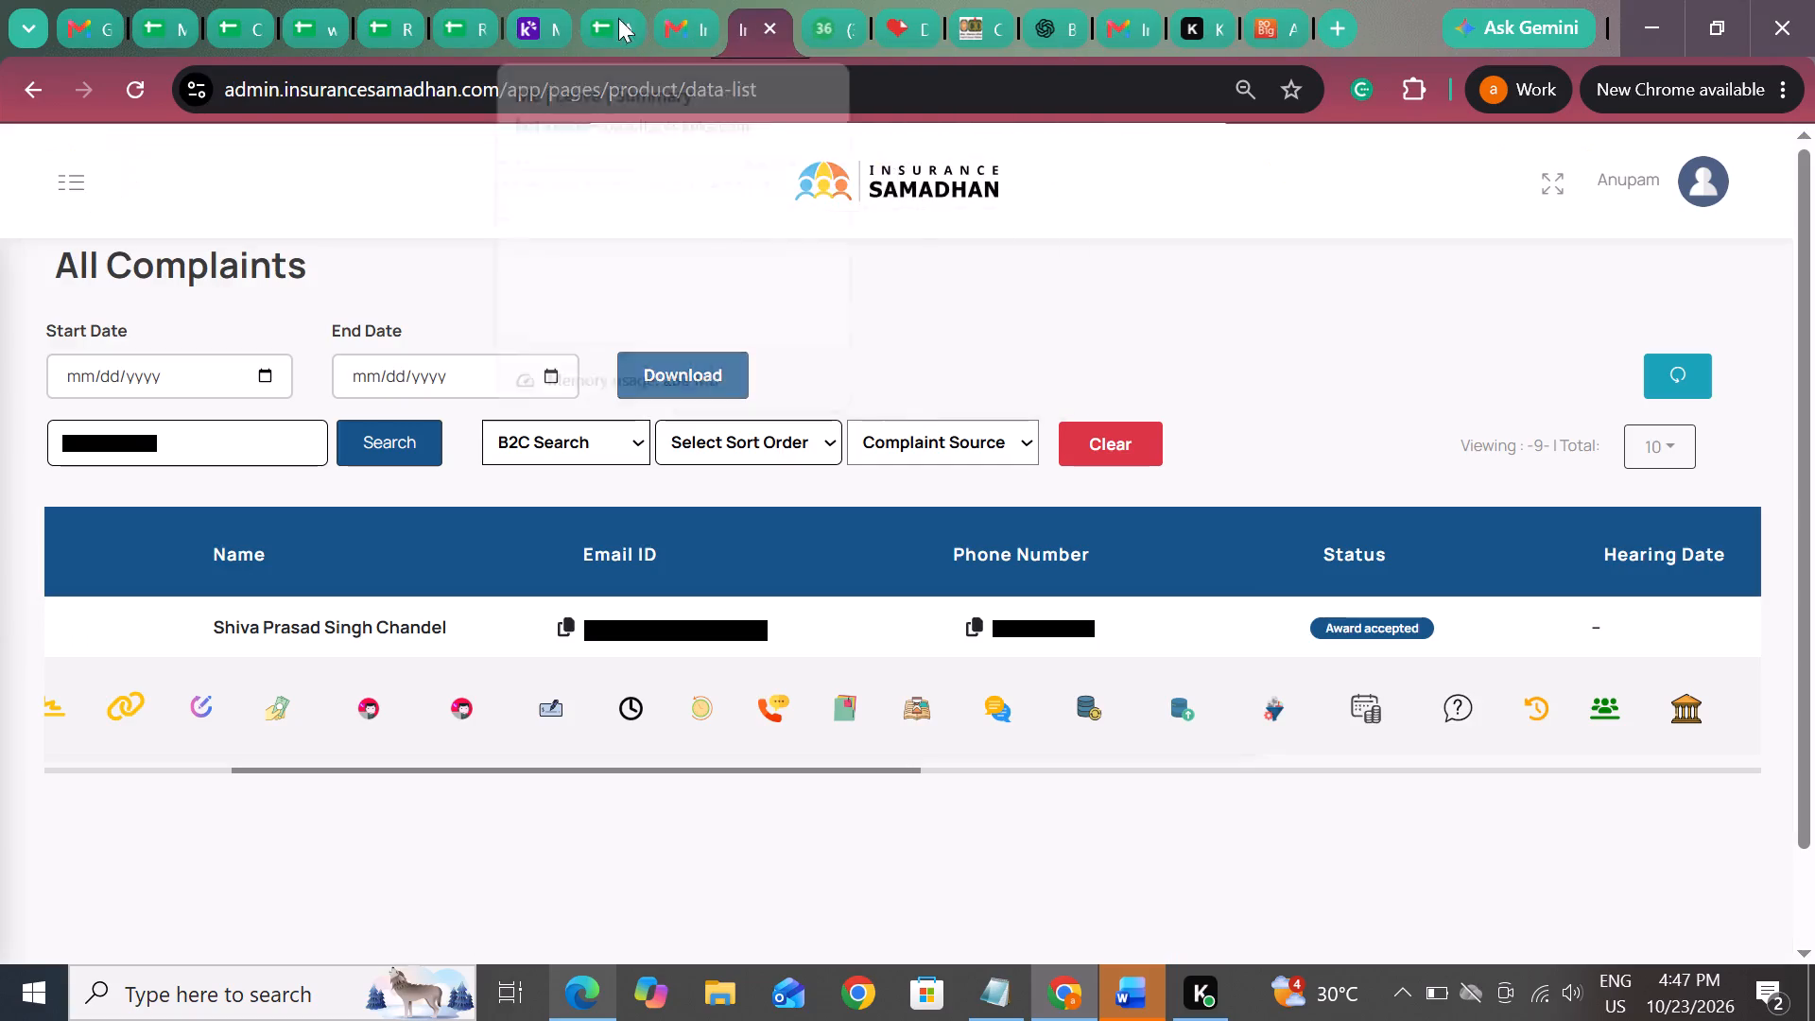
scroll(583, 625, "right", 4)
scroll(861, 631, "left", 1)
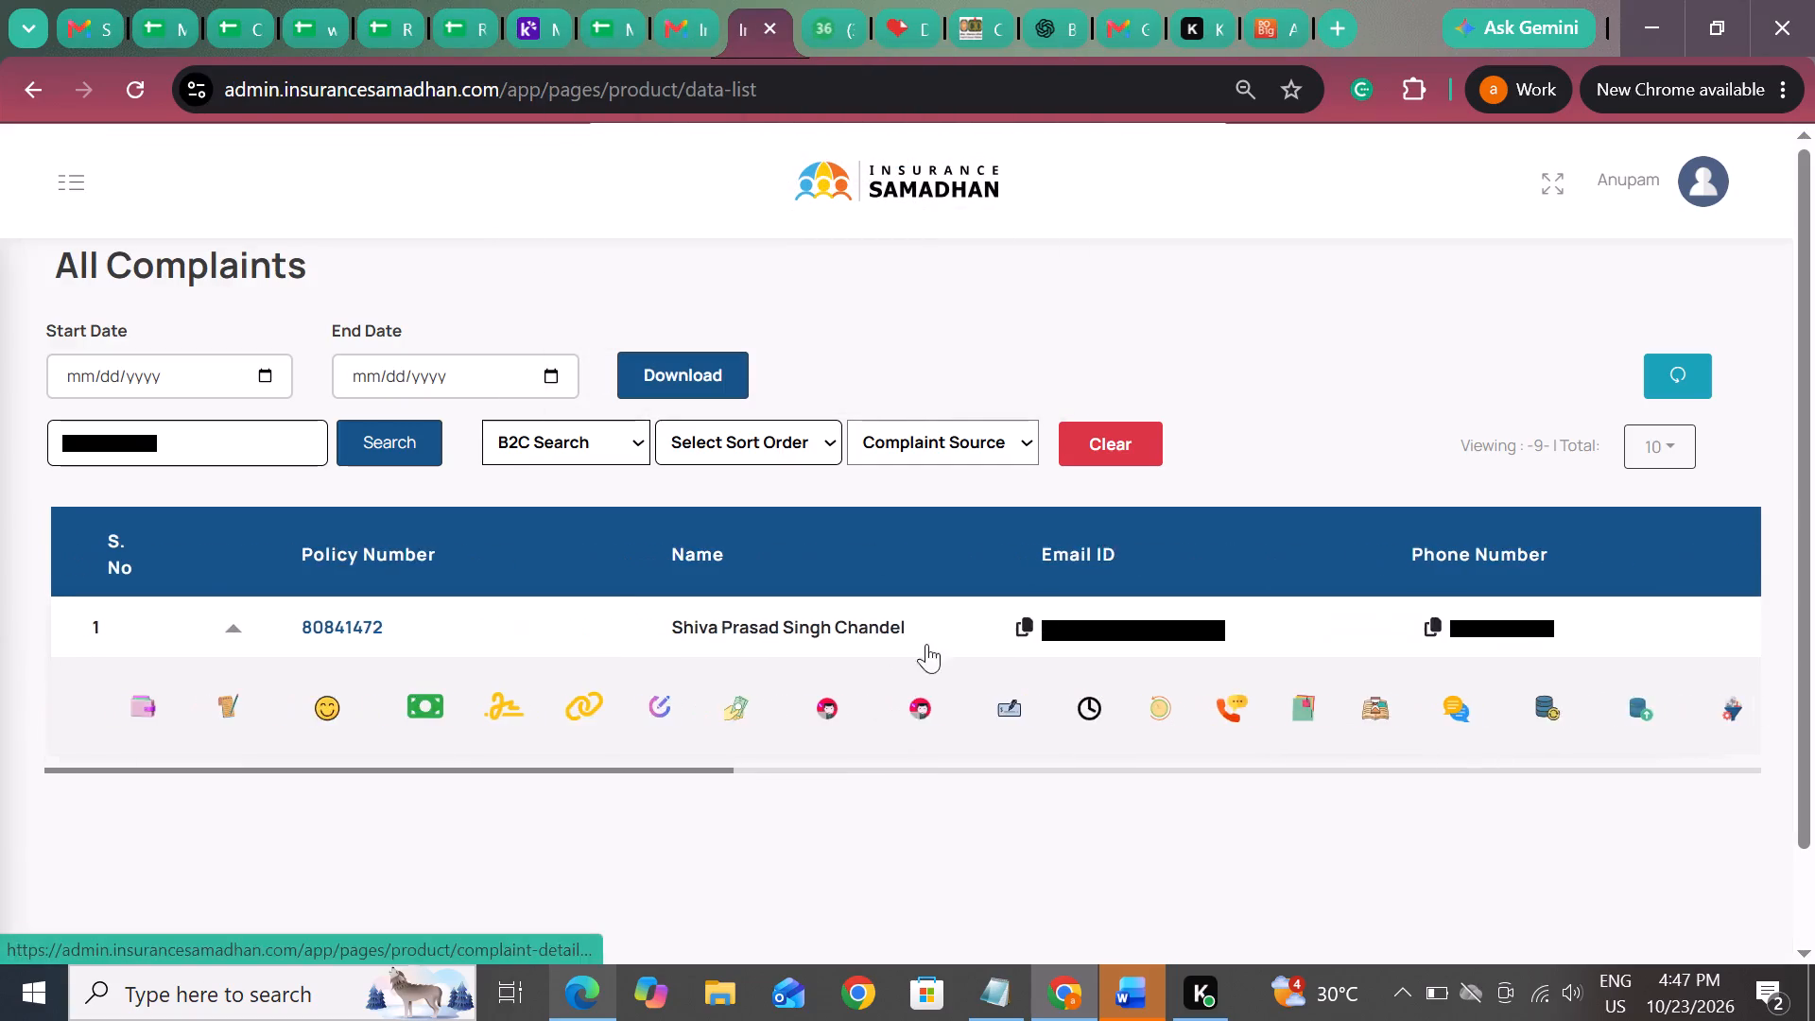
scroll(926, 644, "left", 1)
left_click(1392, 709)
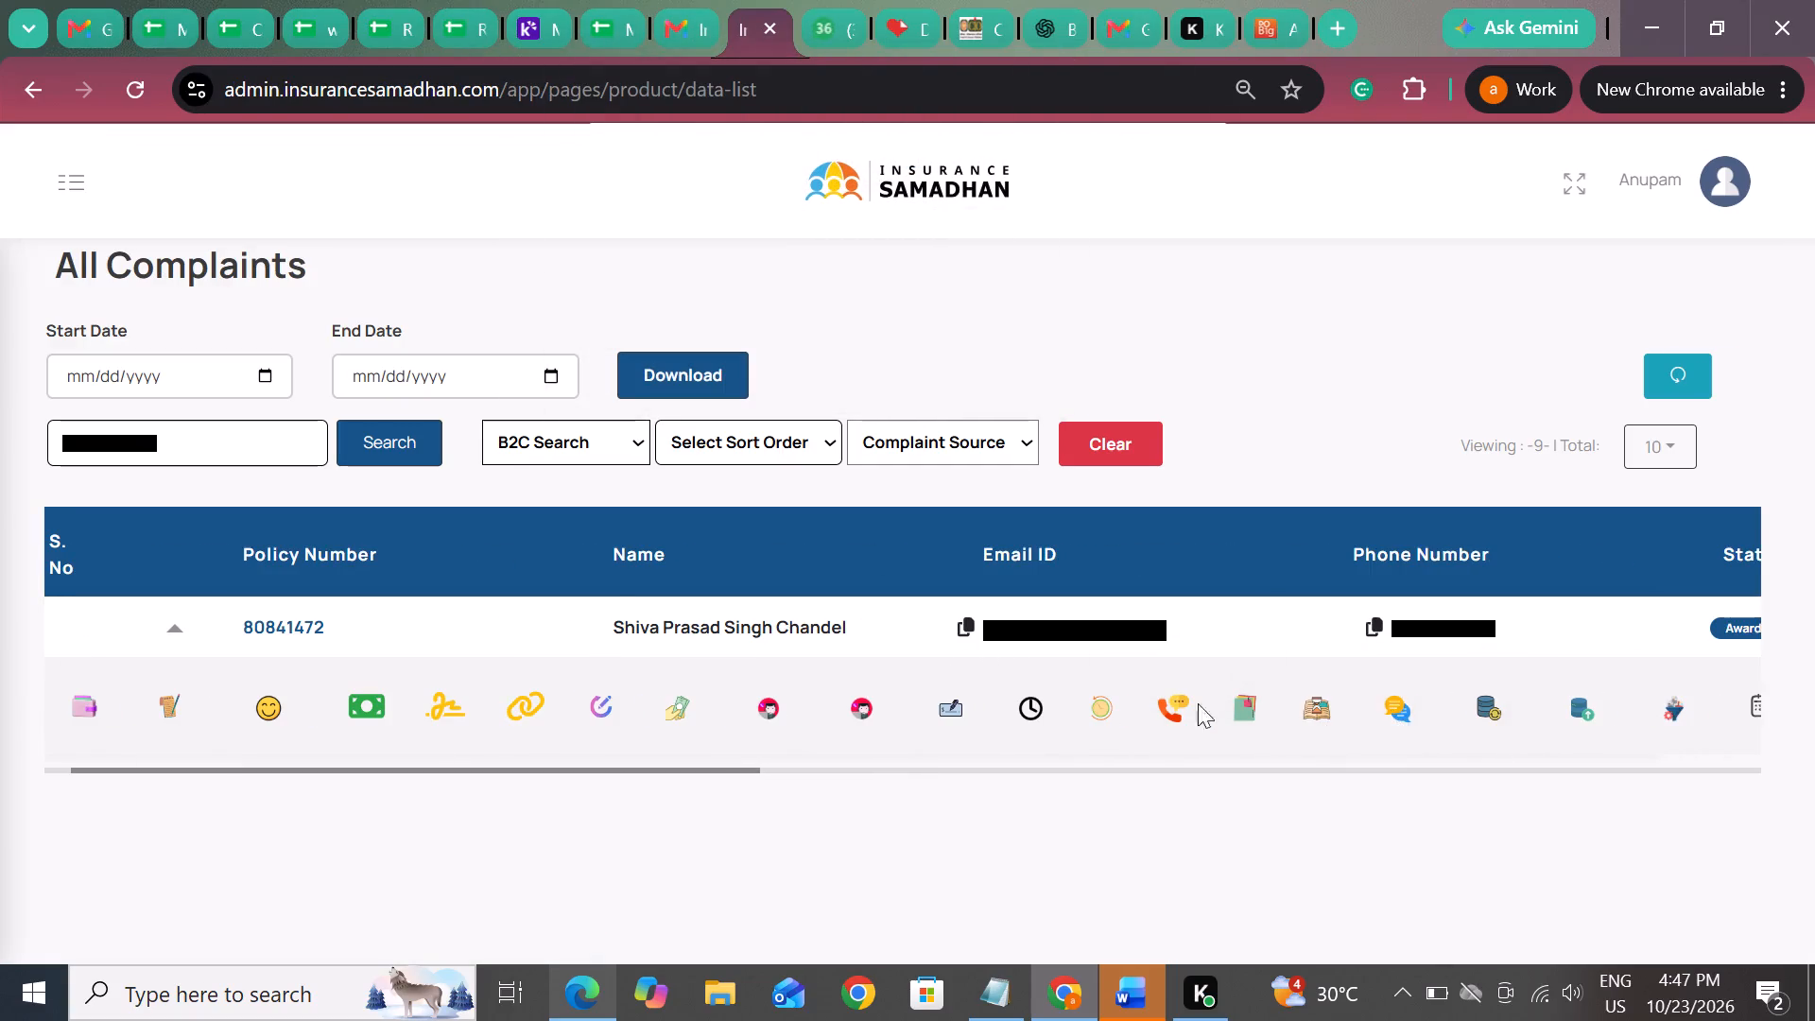
scroll(716, 561, "left", 1)
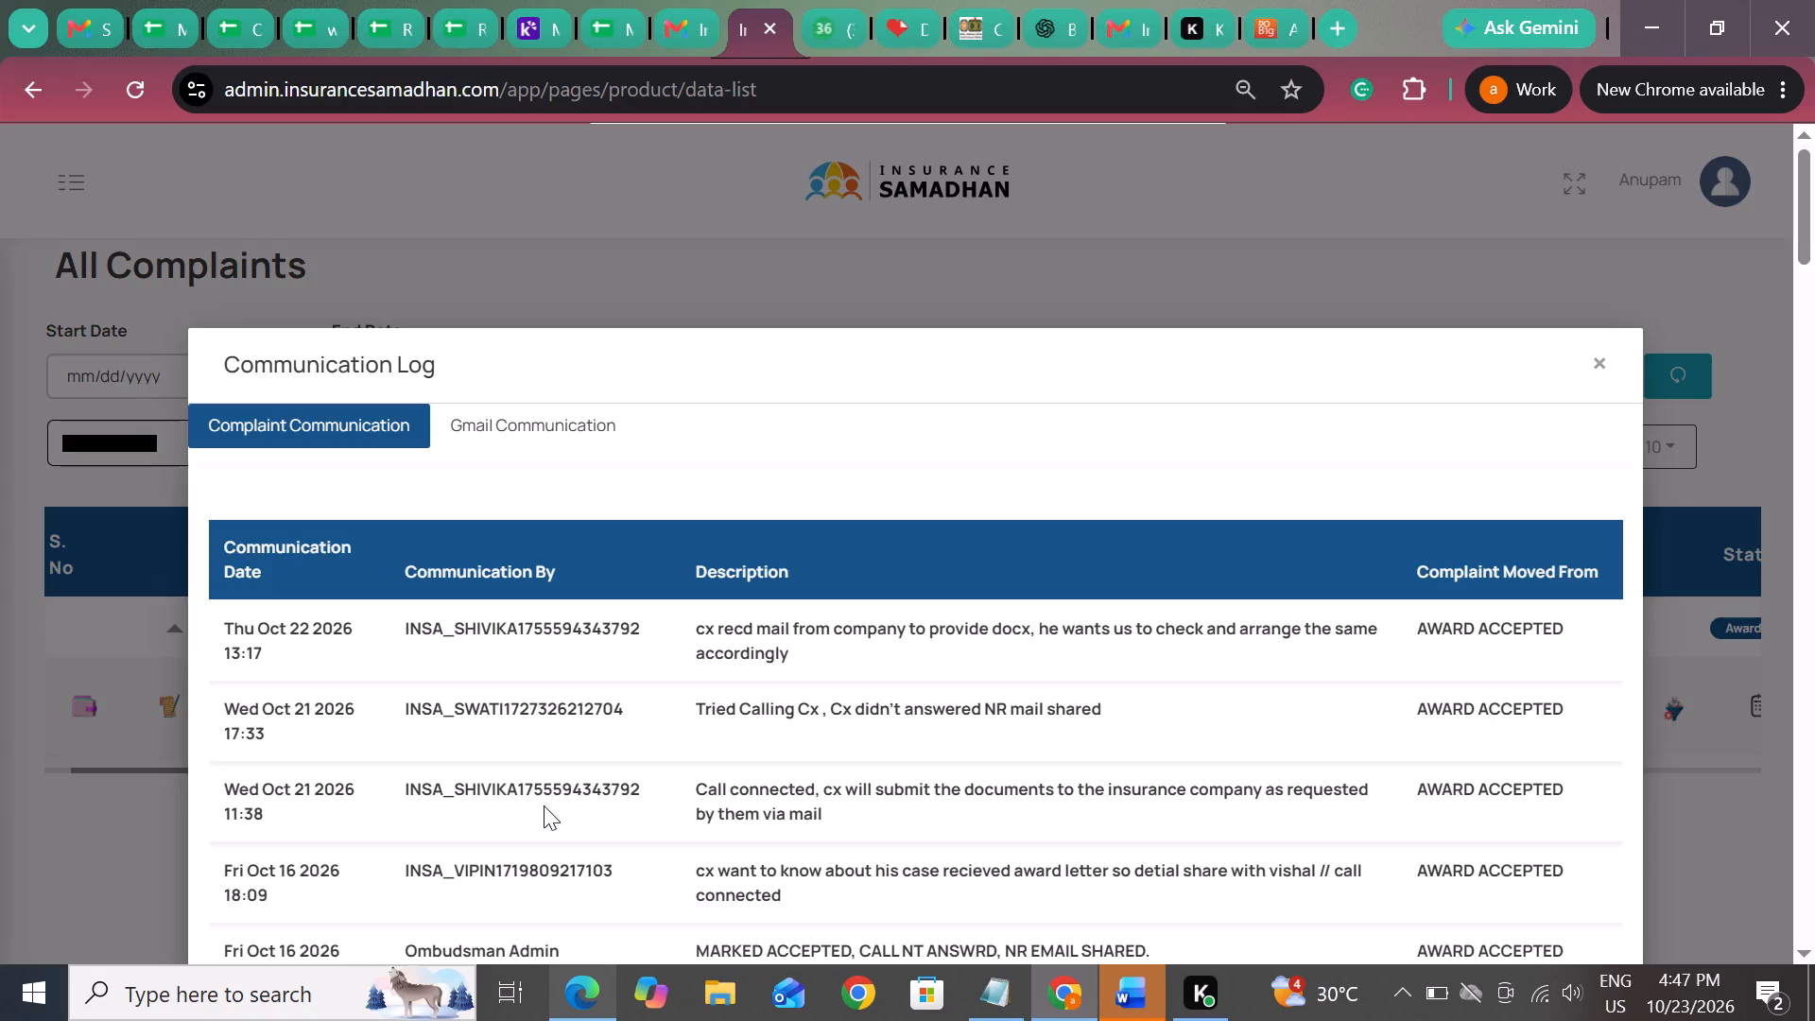
left_click(605, 282)
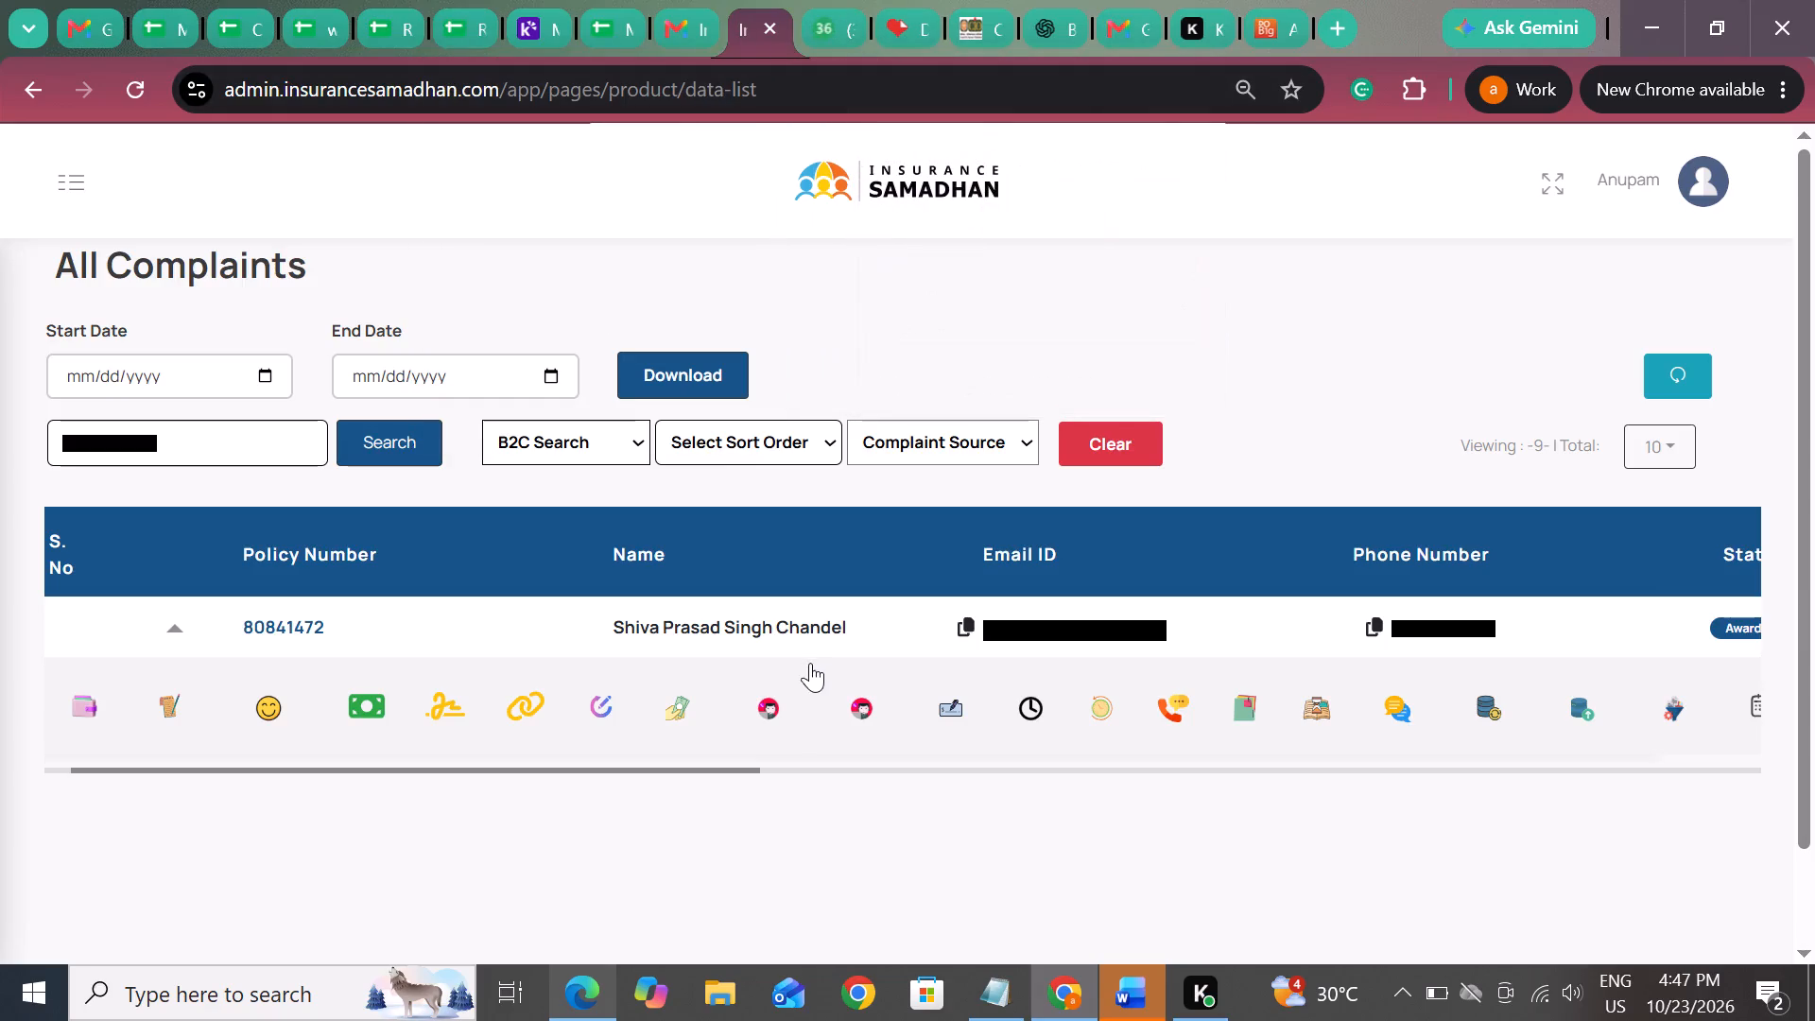
In the Missed call Ombudsman 2026 spreadsheet, enter "connected" as the call outcome in H1.
left_click(251, 29)
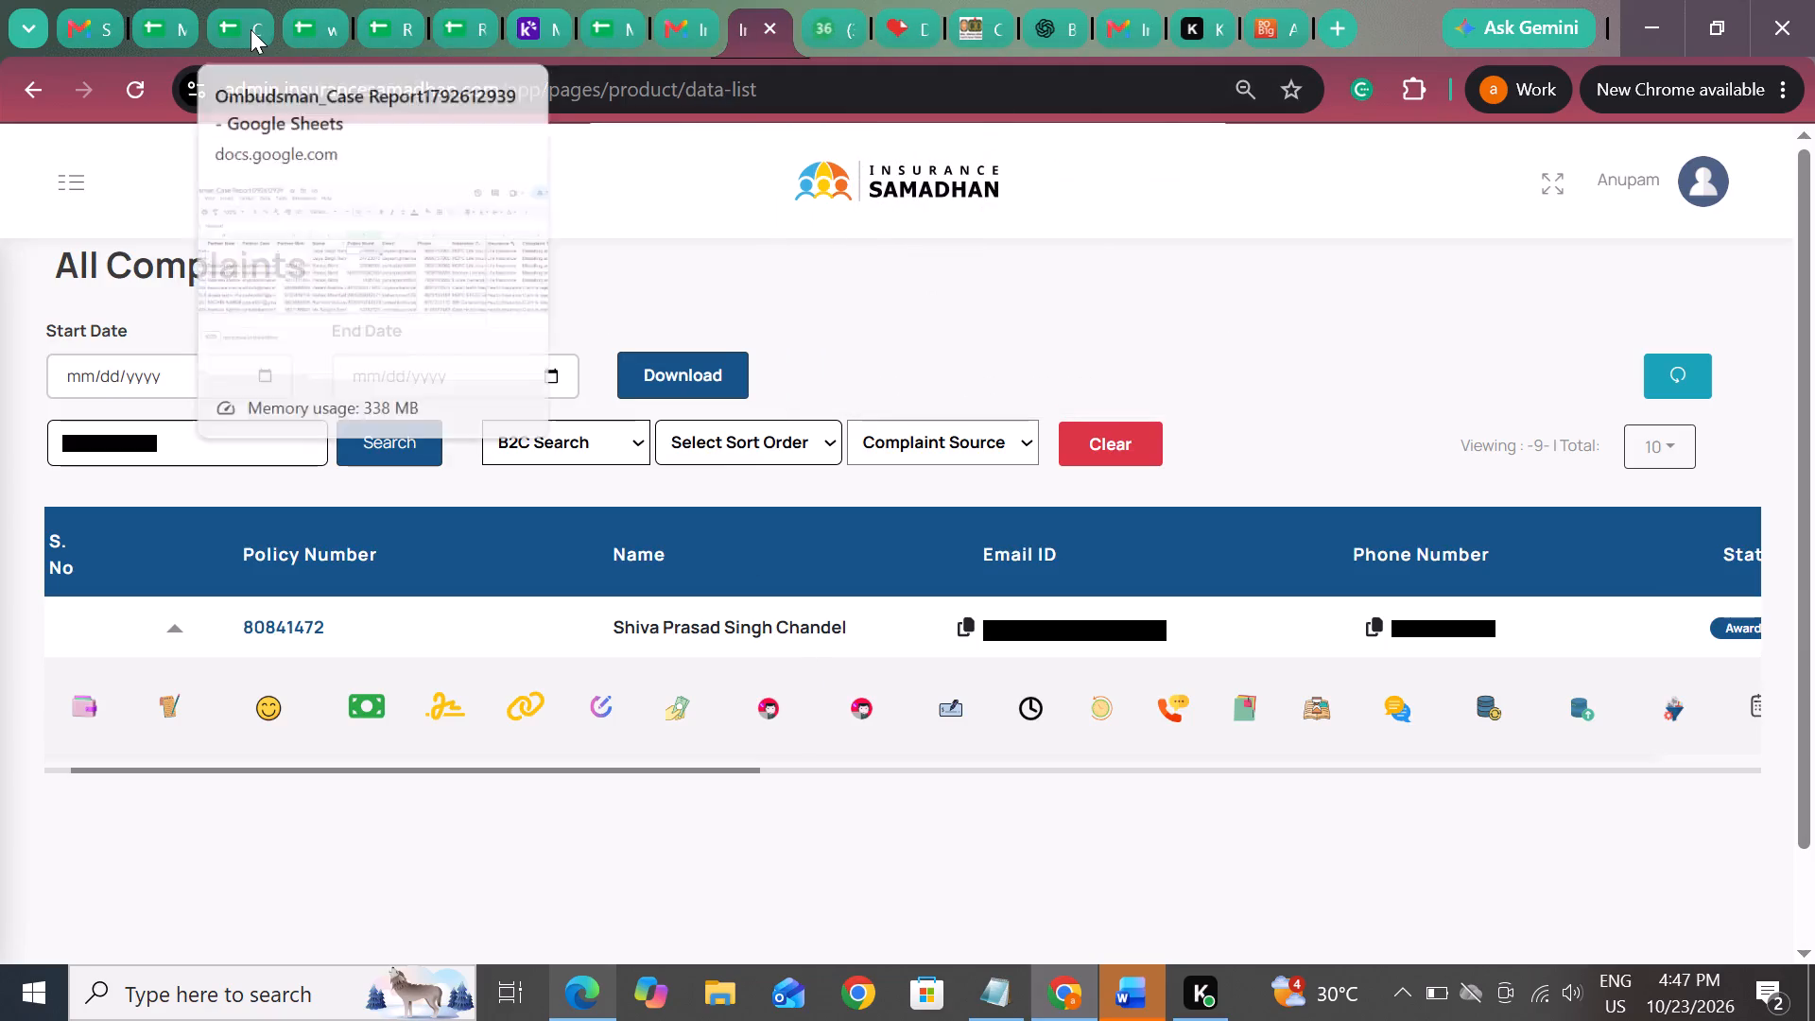
left_click(143, 29)
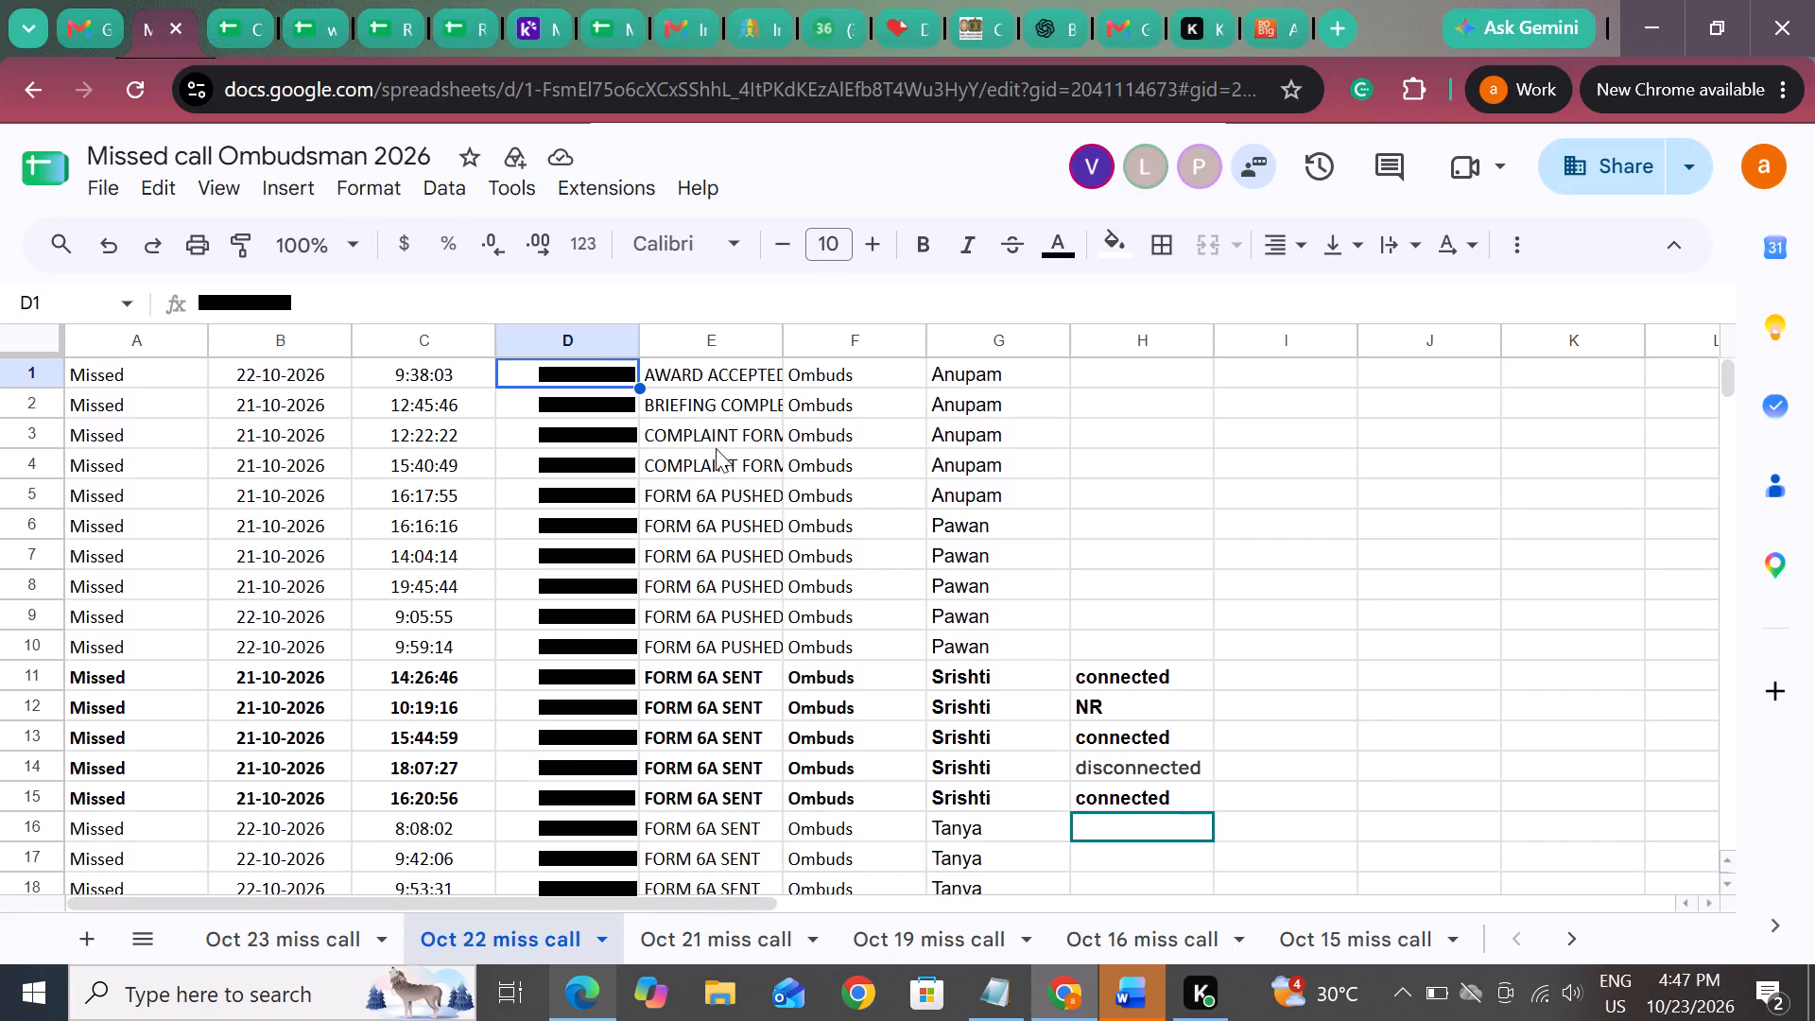
scroll(1044, 482, "up", 4)
left_click(1092, 385)
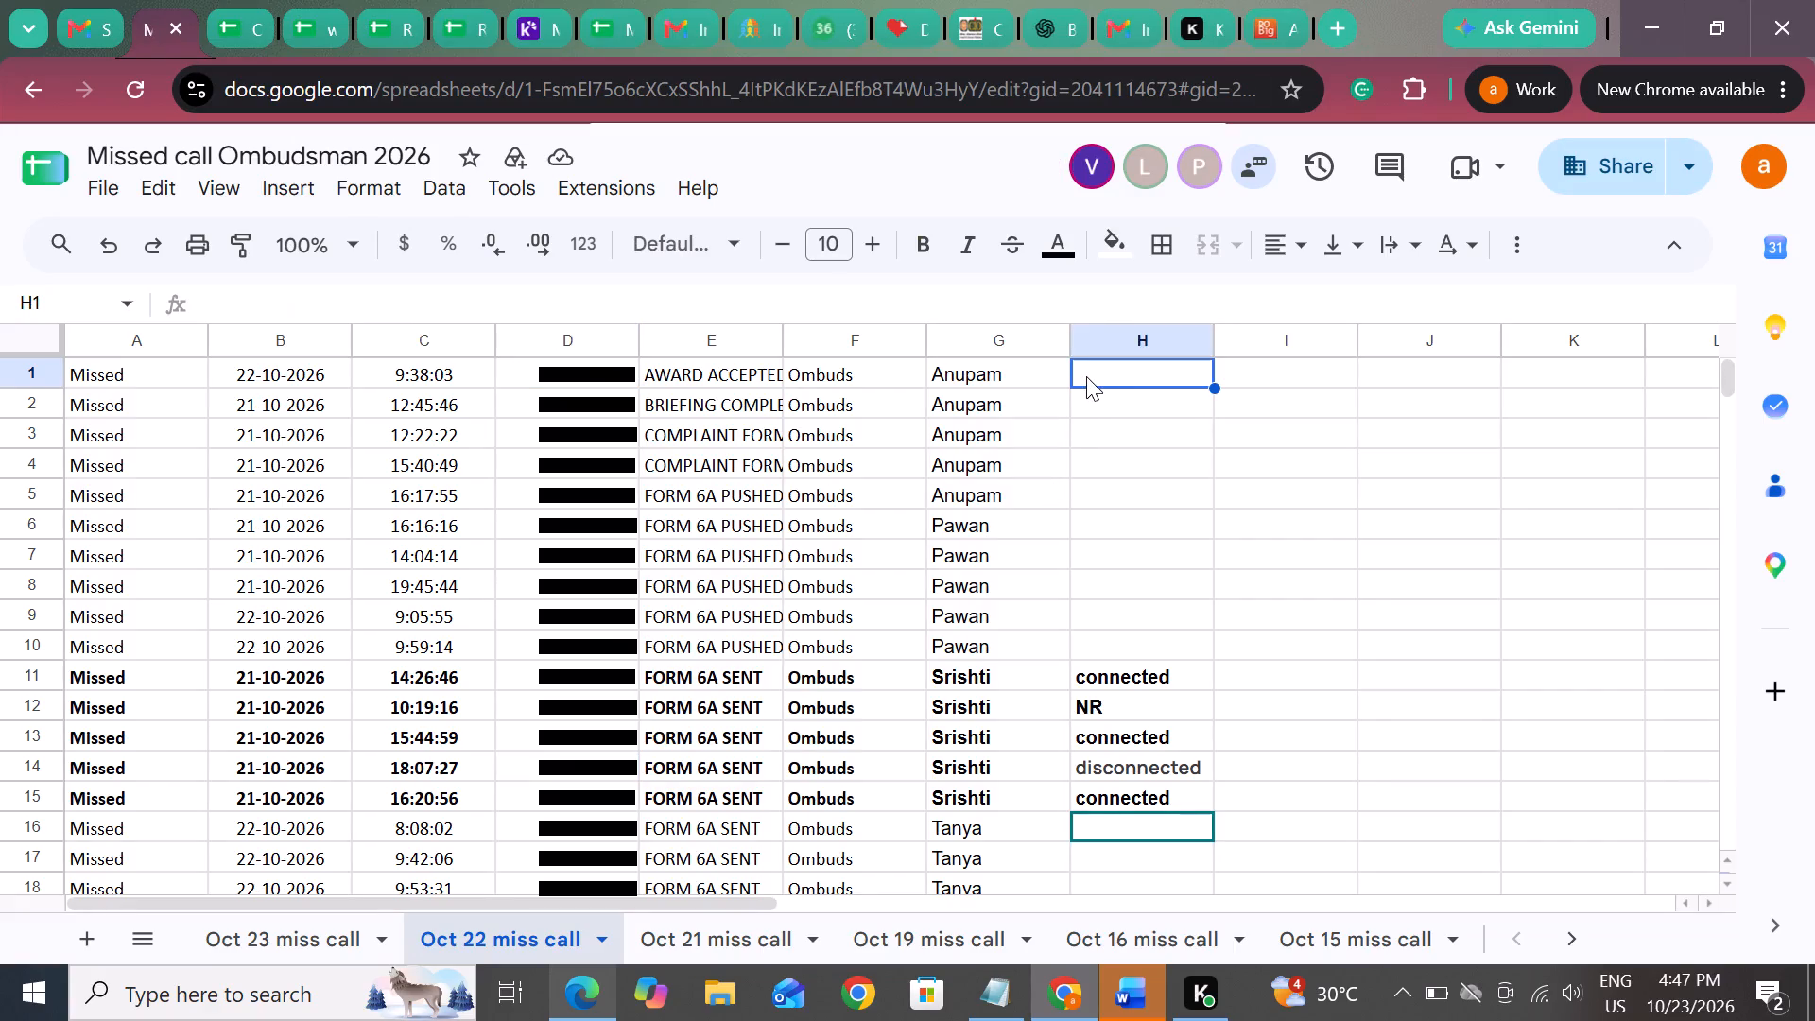
type("co")
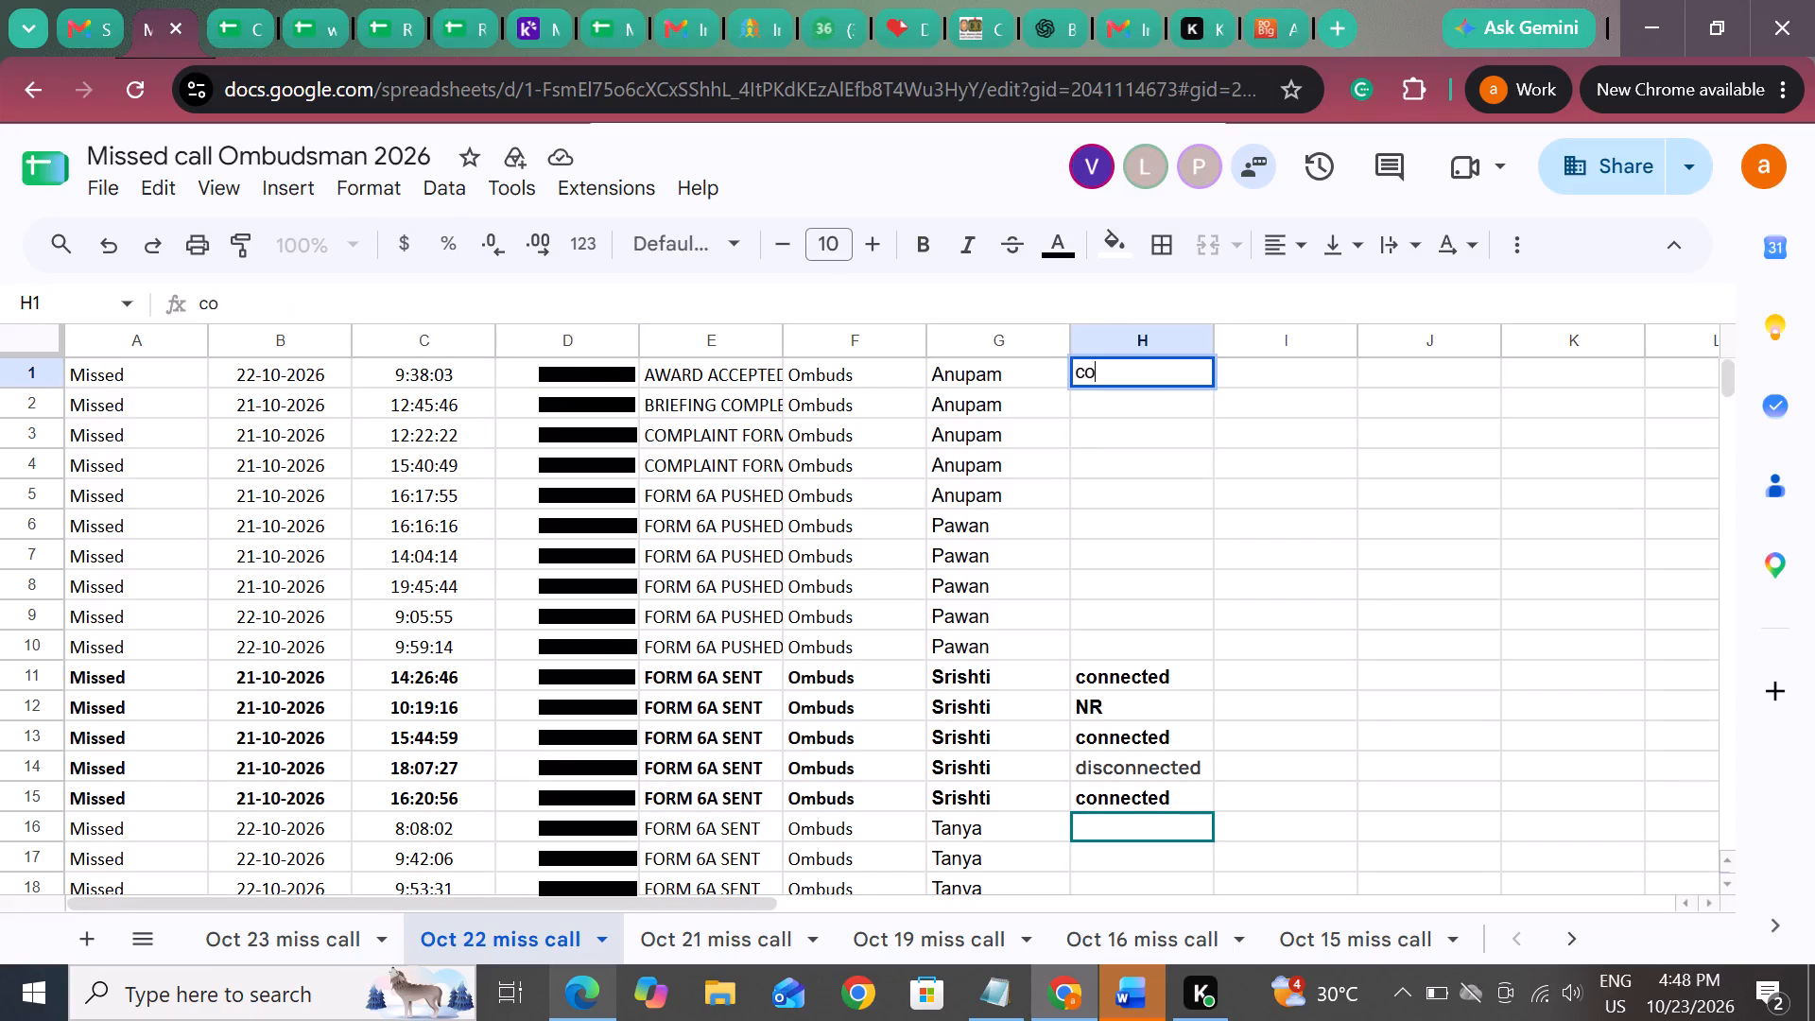
type("nnected")
key("space")
key("Return")
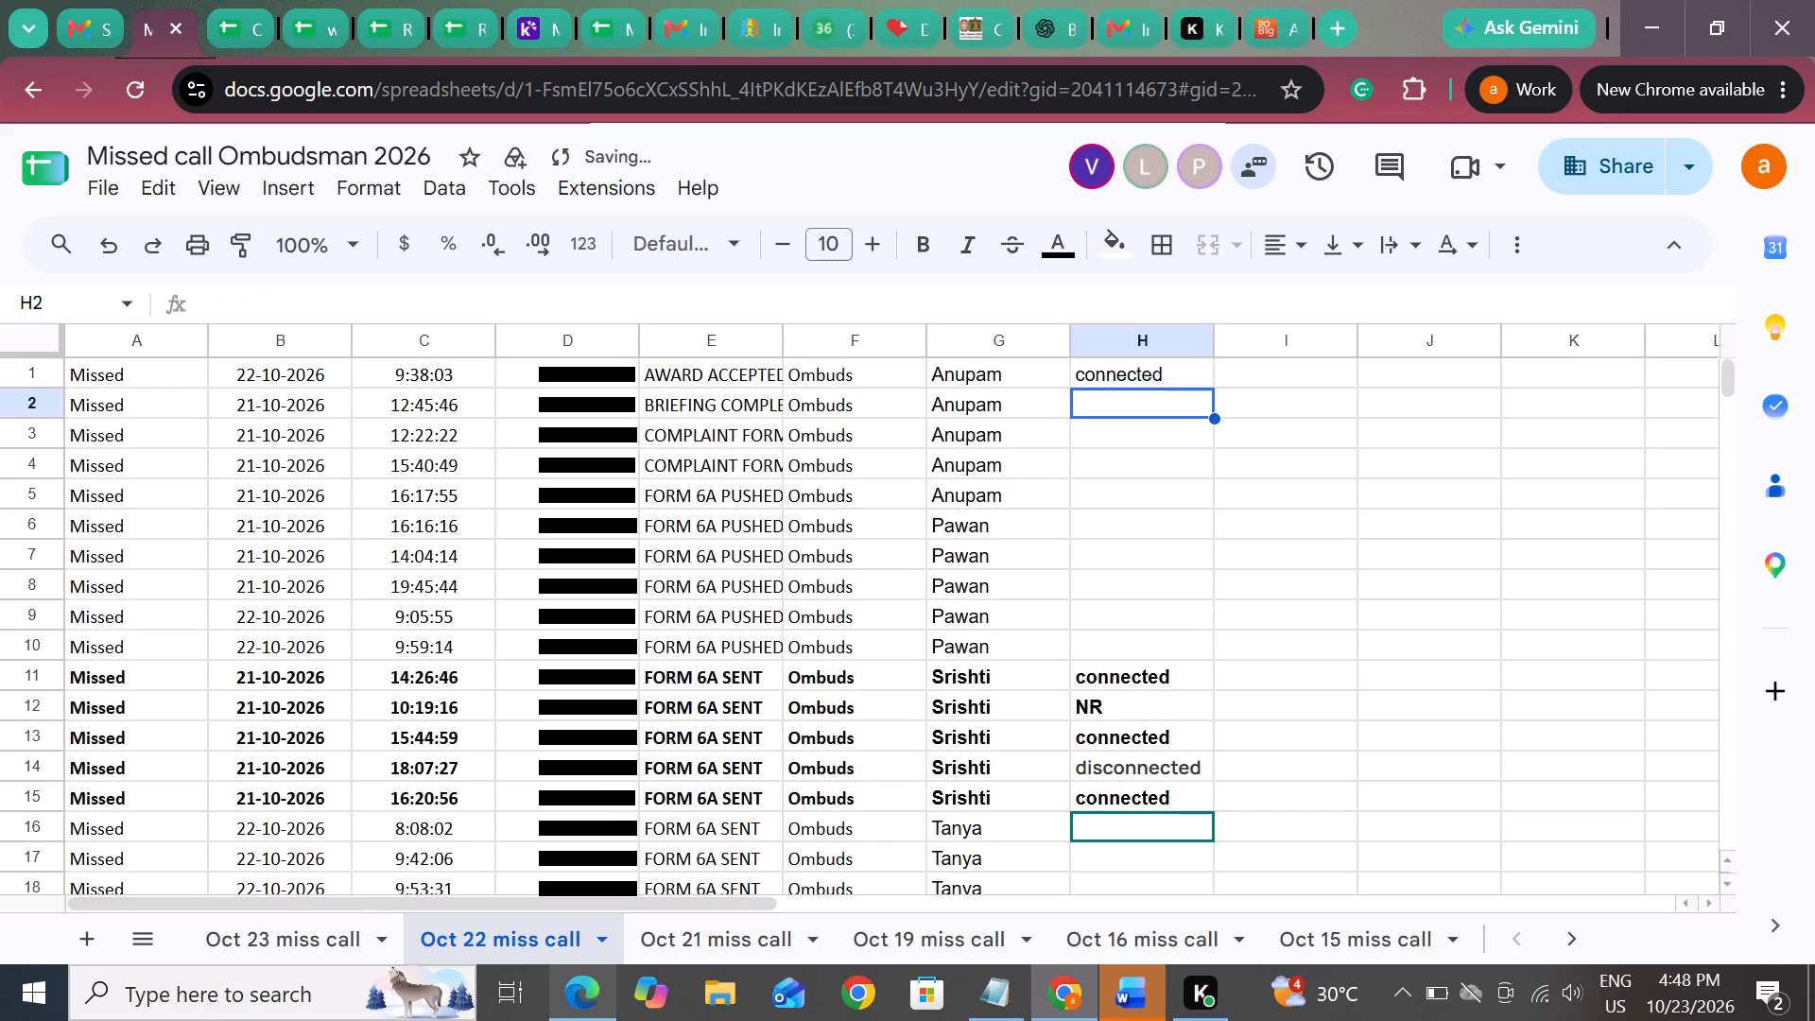
Copy the caller's phone number from row 2 of the Oct 22 sheet and search for it in Insurance Samadhan's All Complaints.
left_click(551, 401)
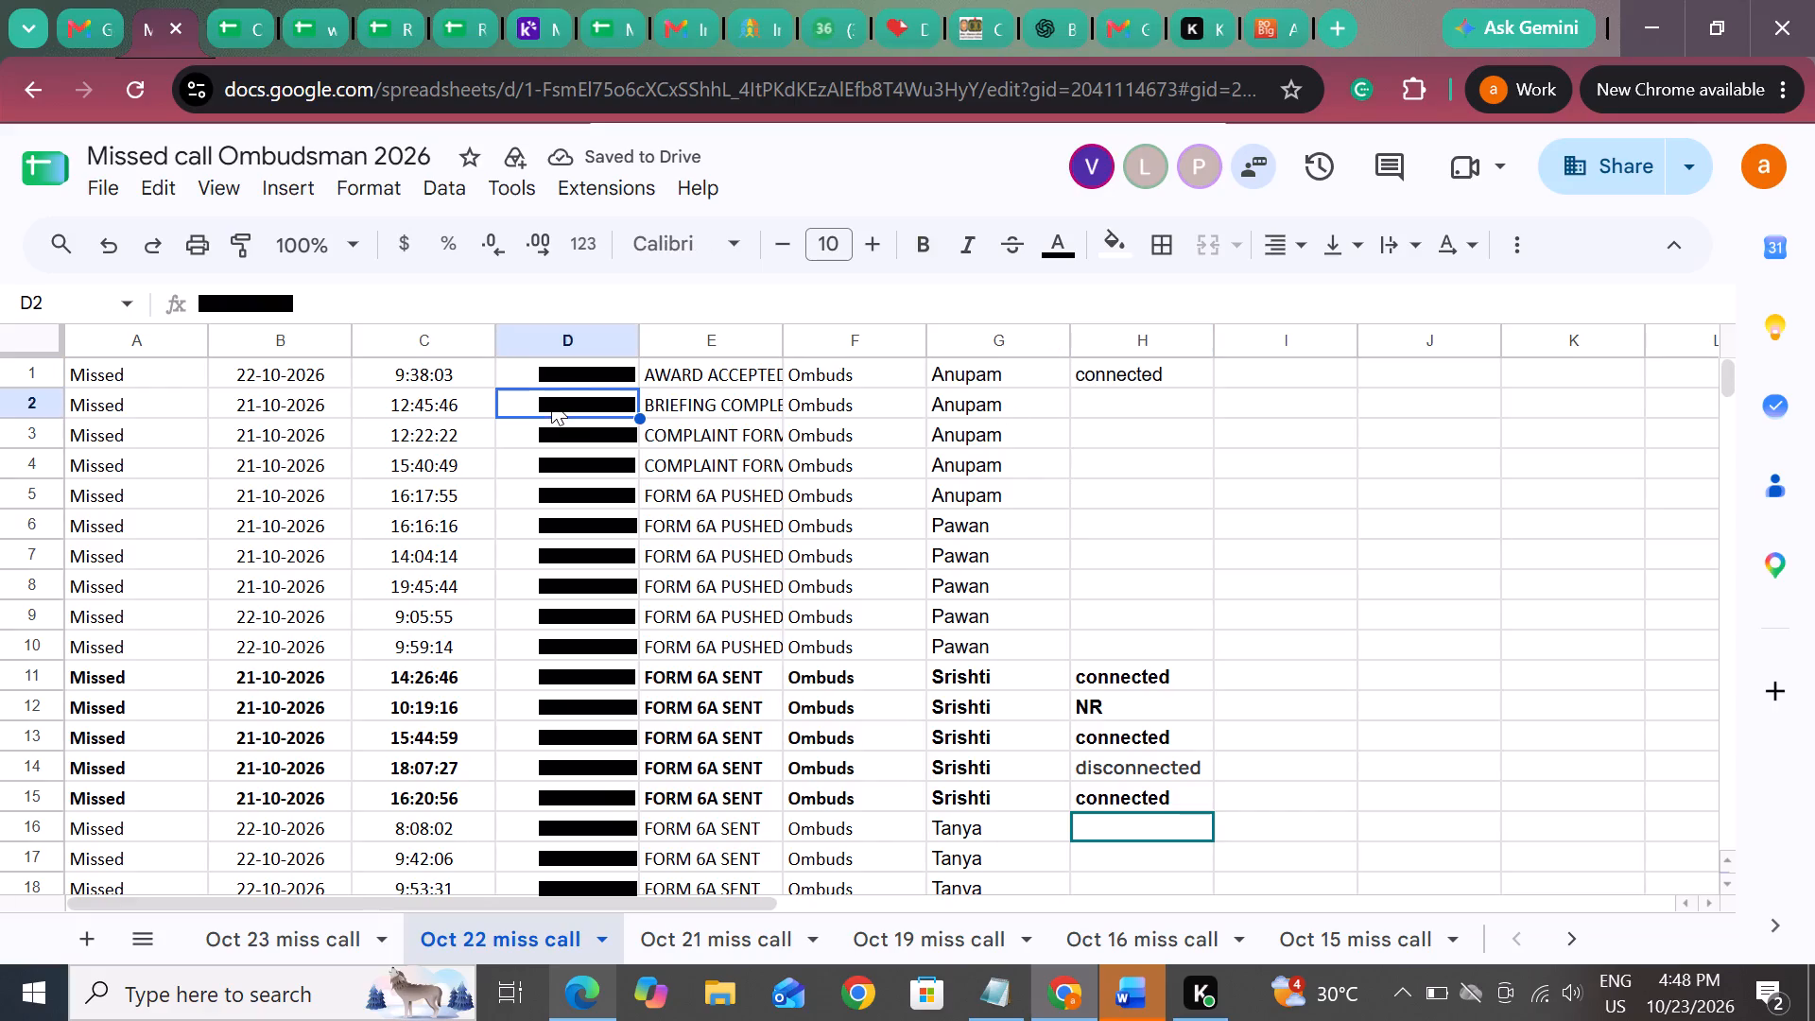
key("ctrl+c")
key("ctrl+c")
key("ctrl+c")
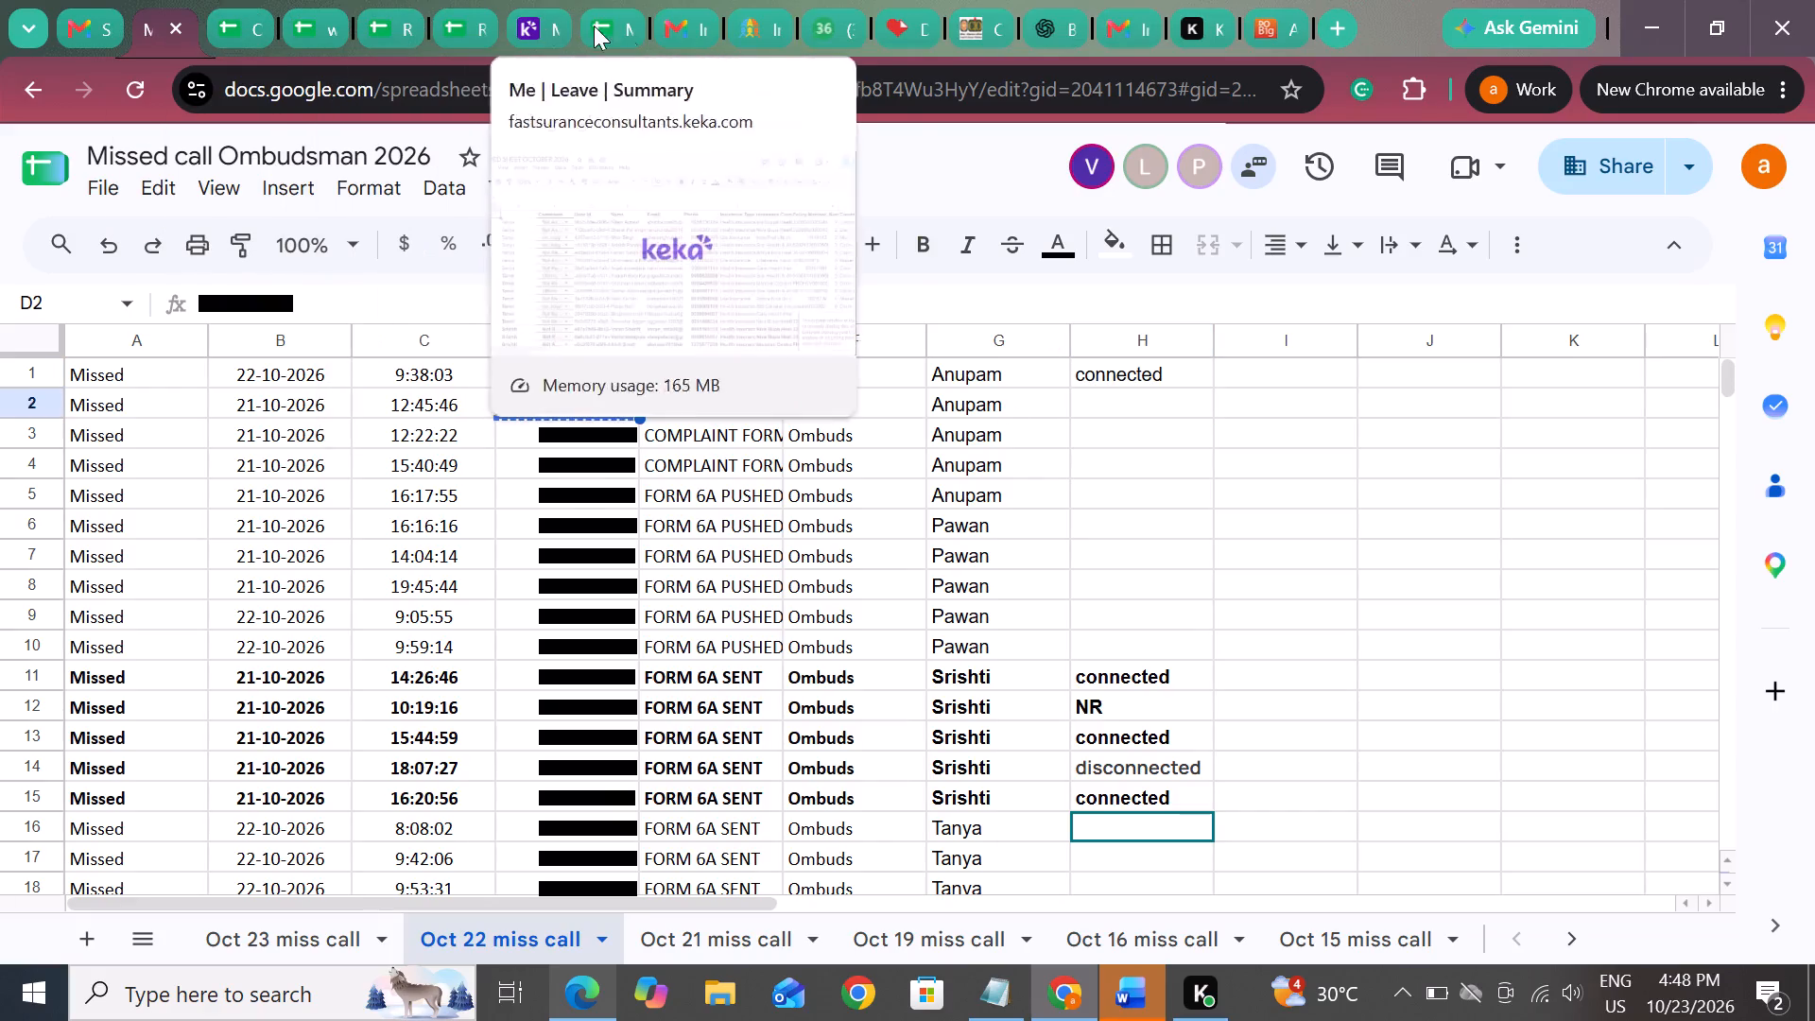
left_click(735, 55)
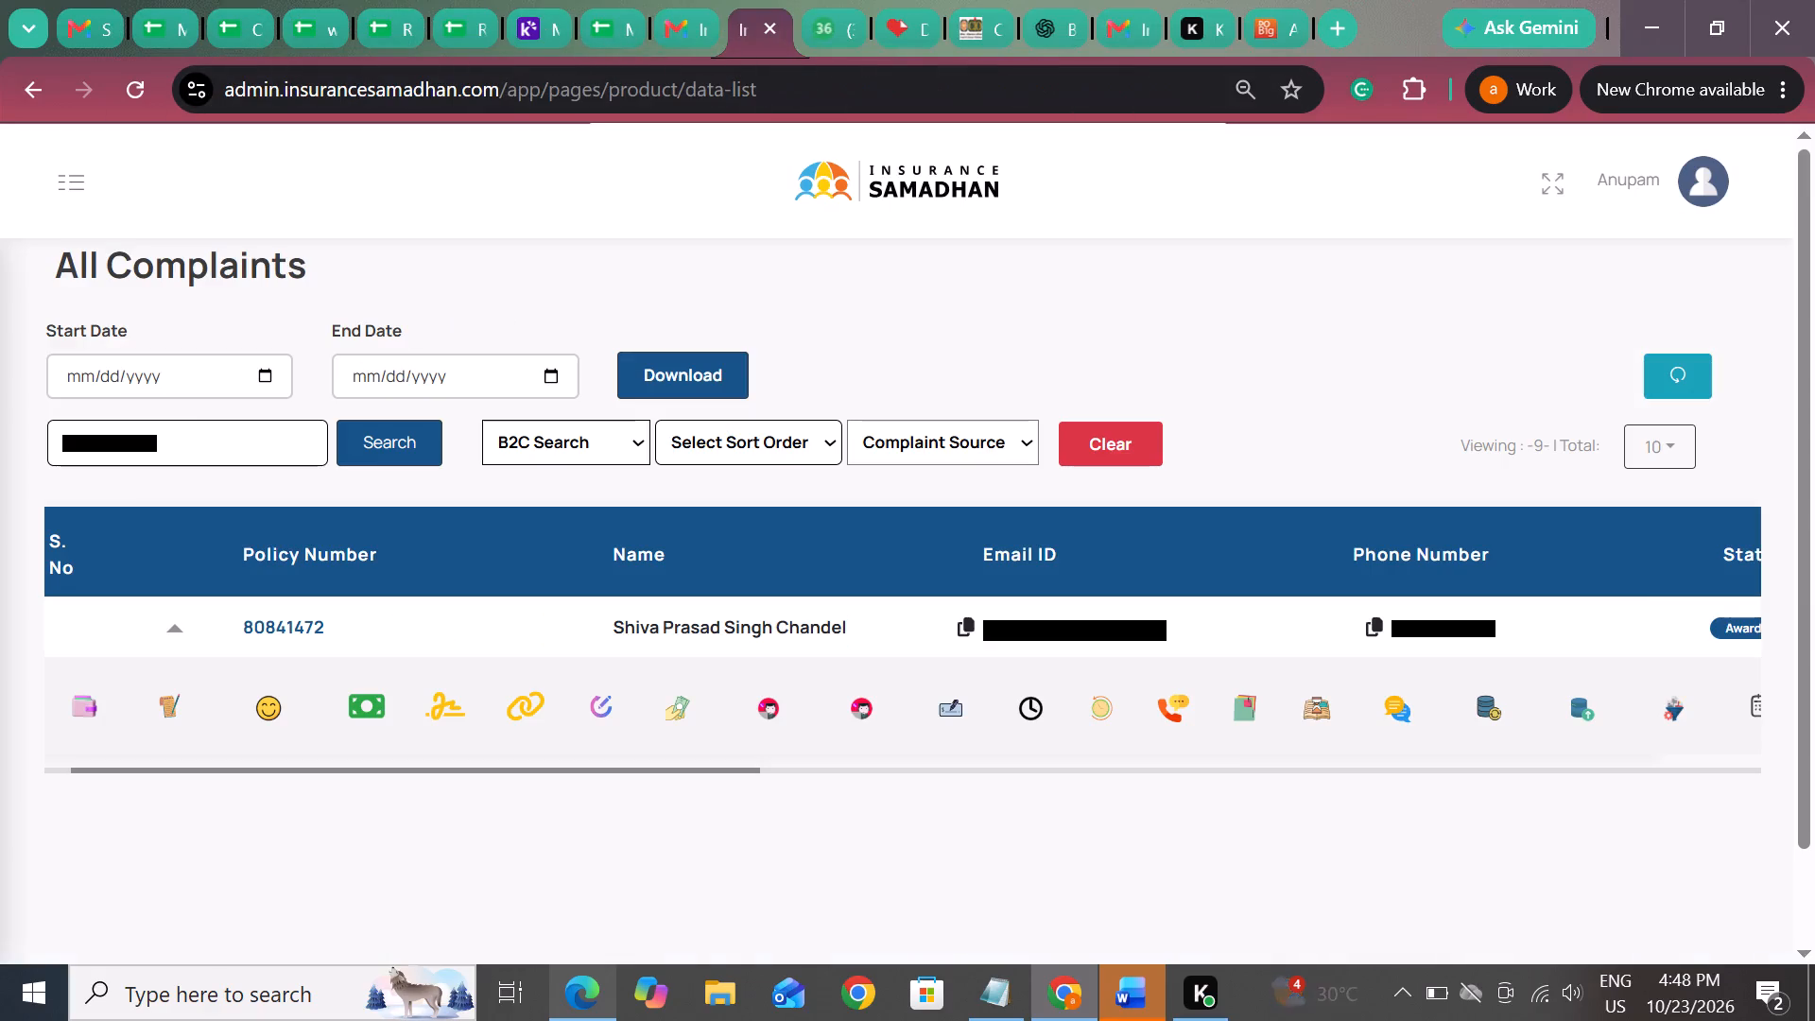
double_click(253, 441, "ctrl")
key("ctrl+v")
left_click(333, 435)
left_click(365, 444)
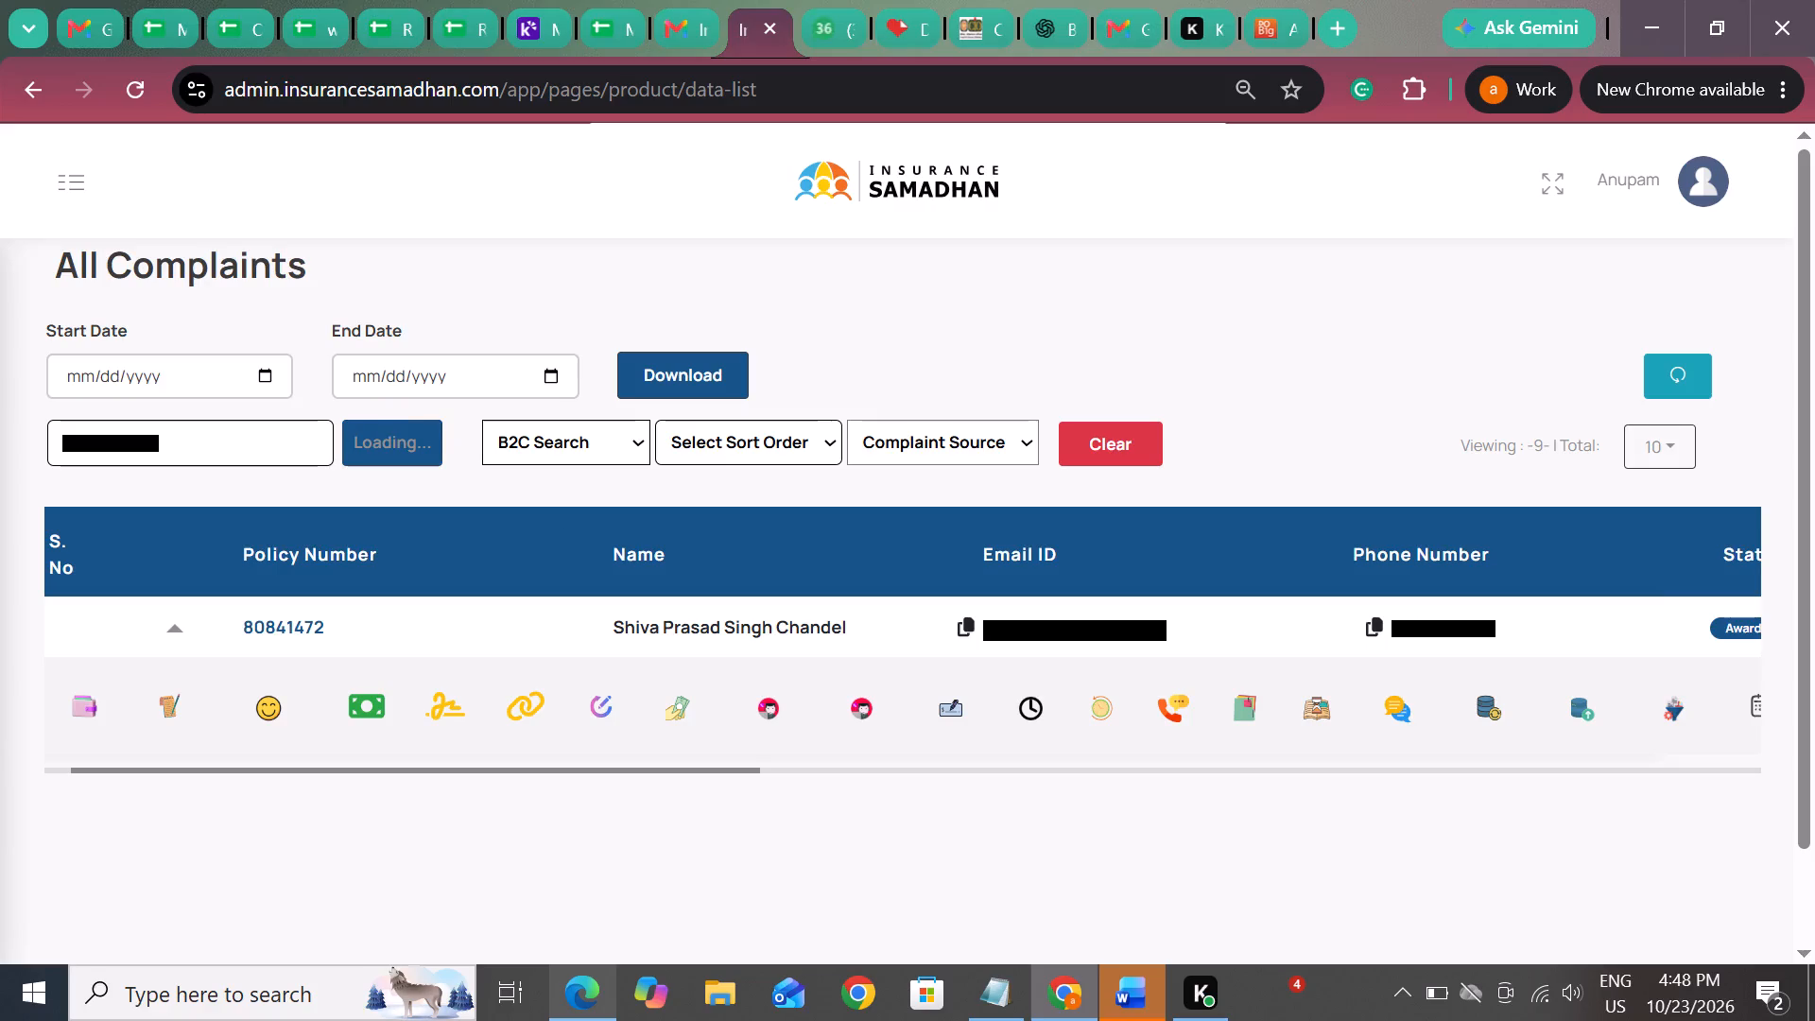
Expand the matching complaint record and check its communication list for the latest entries.
scroll(792, 632, "left", 1)
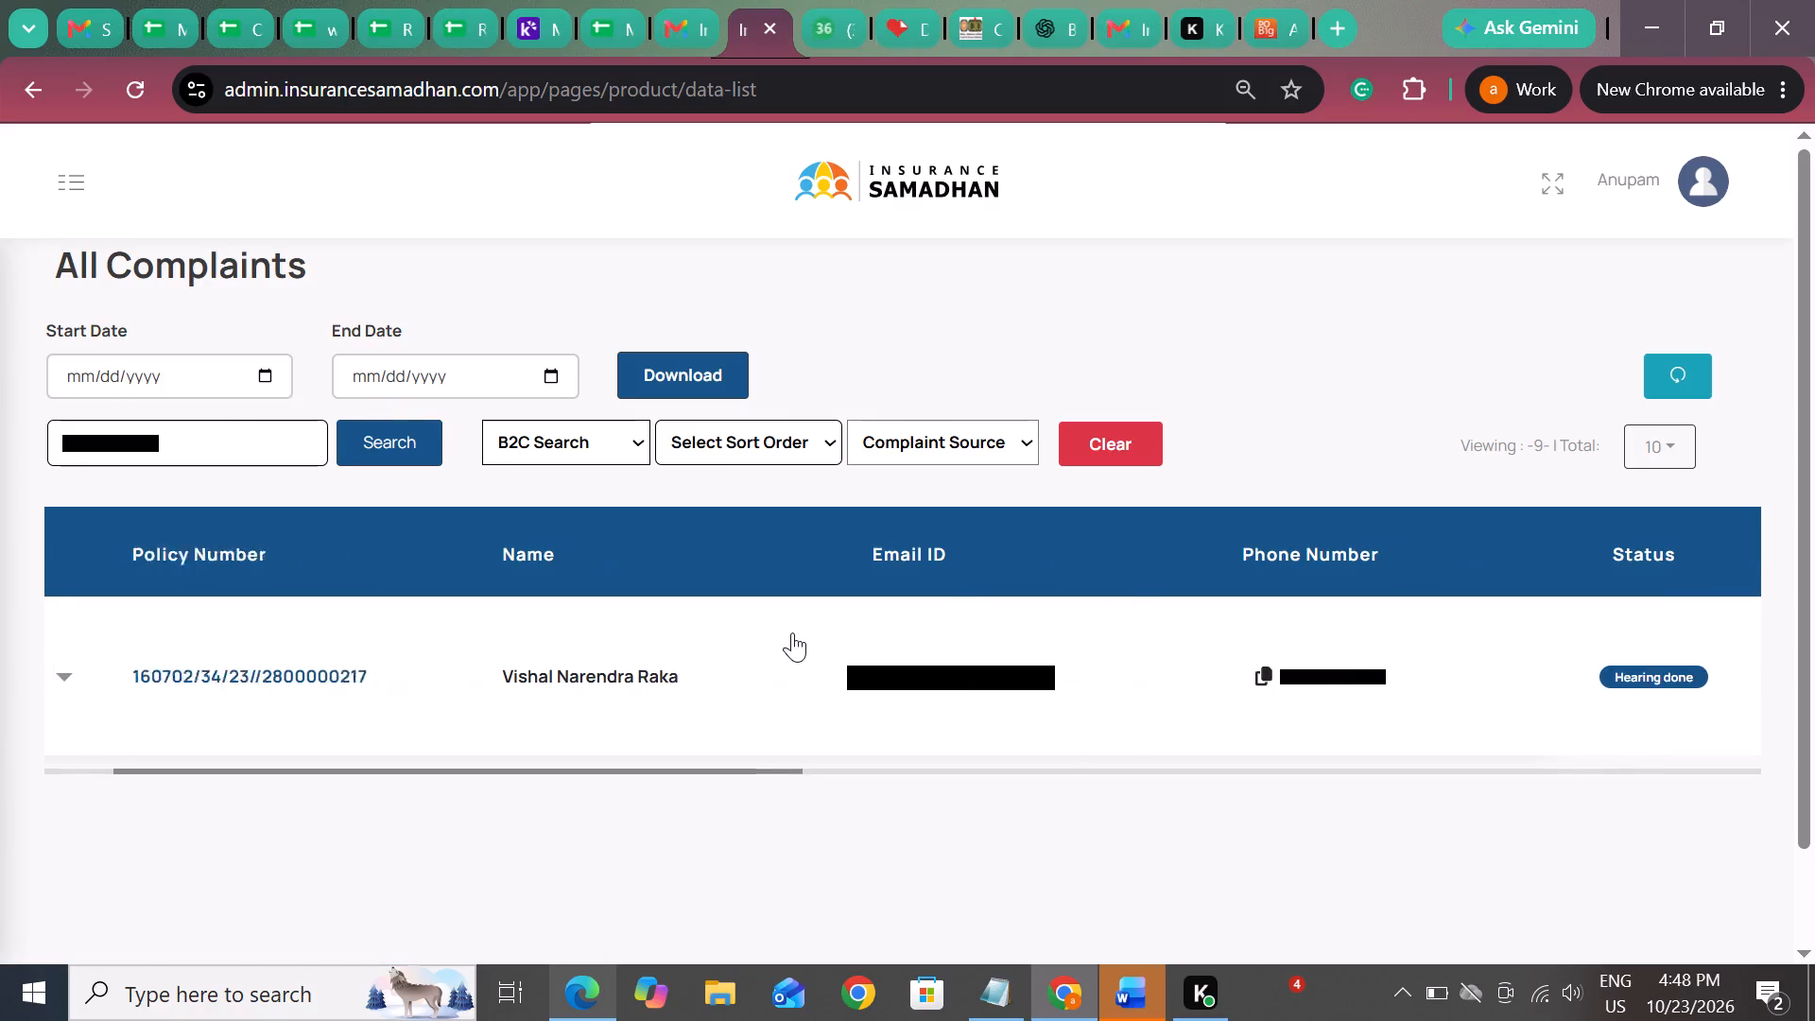
scroll(792, 632, "left", 1)
left_click(1223, 697)
scroll(1251, 787, "left", 1)
left_click(1253, 801)
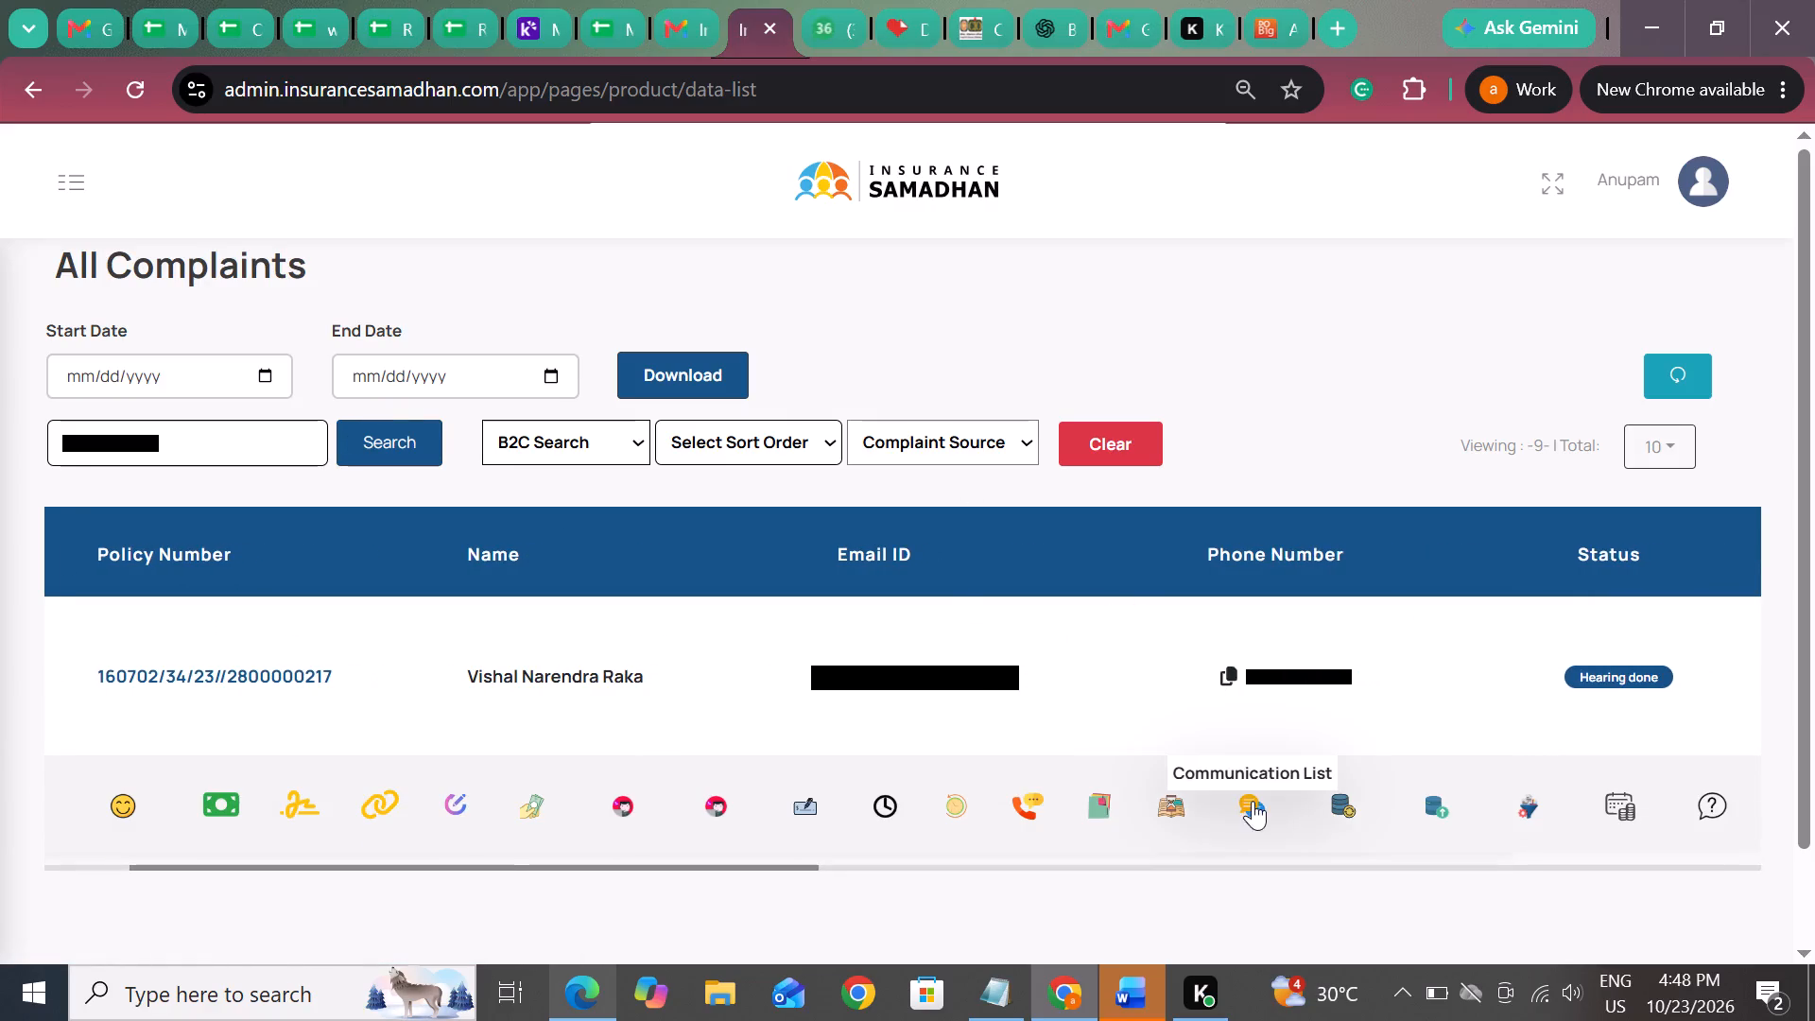
scroll(736, 530, "up", 6)
left_click(589, 287)
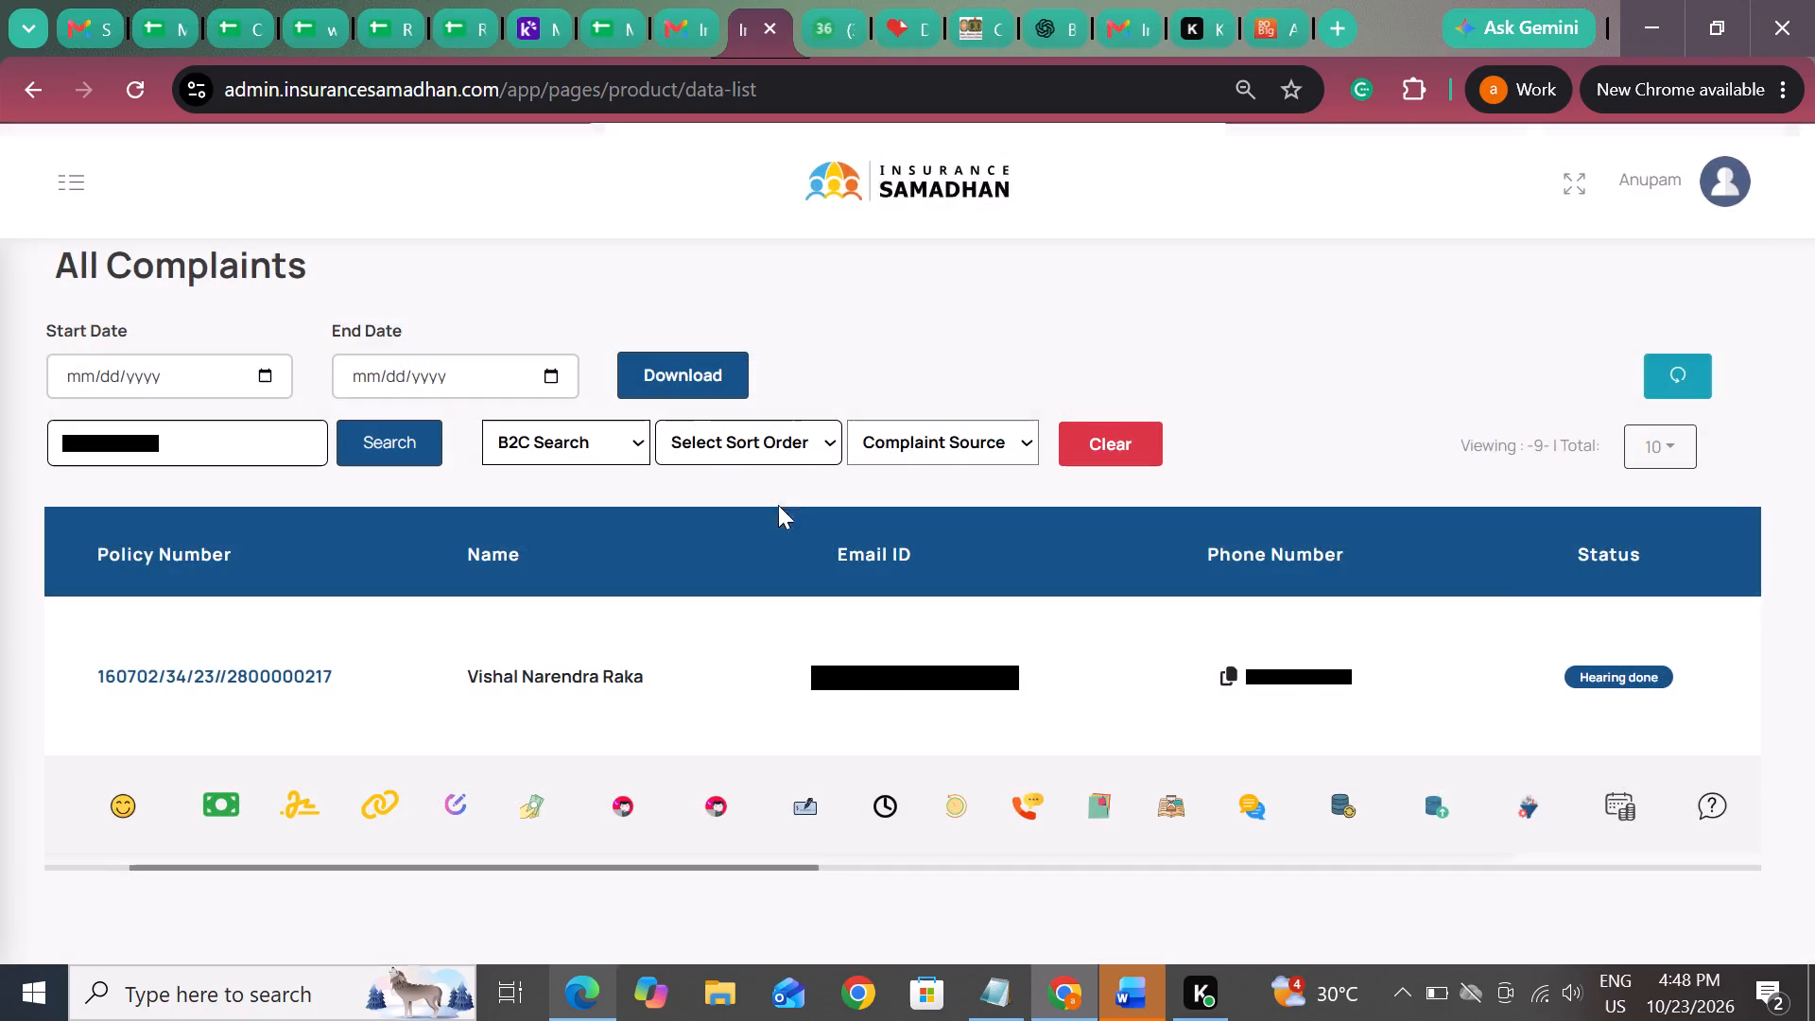
Copy the complainant's phone number from the complaint record and call it with the Smartflo dialer.
scroll(782, 506, "left", 1)
left_click(1224, 680)
scroll(1145, 347, "left", 1)
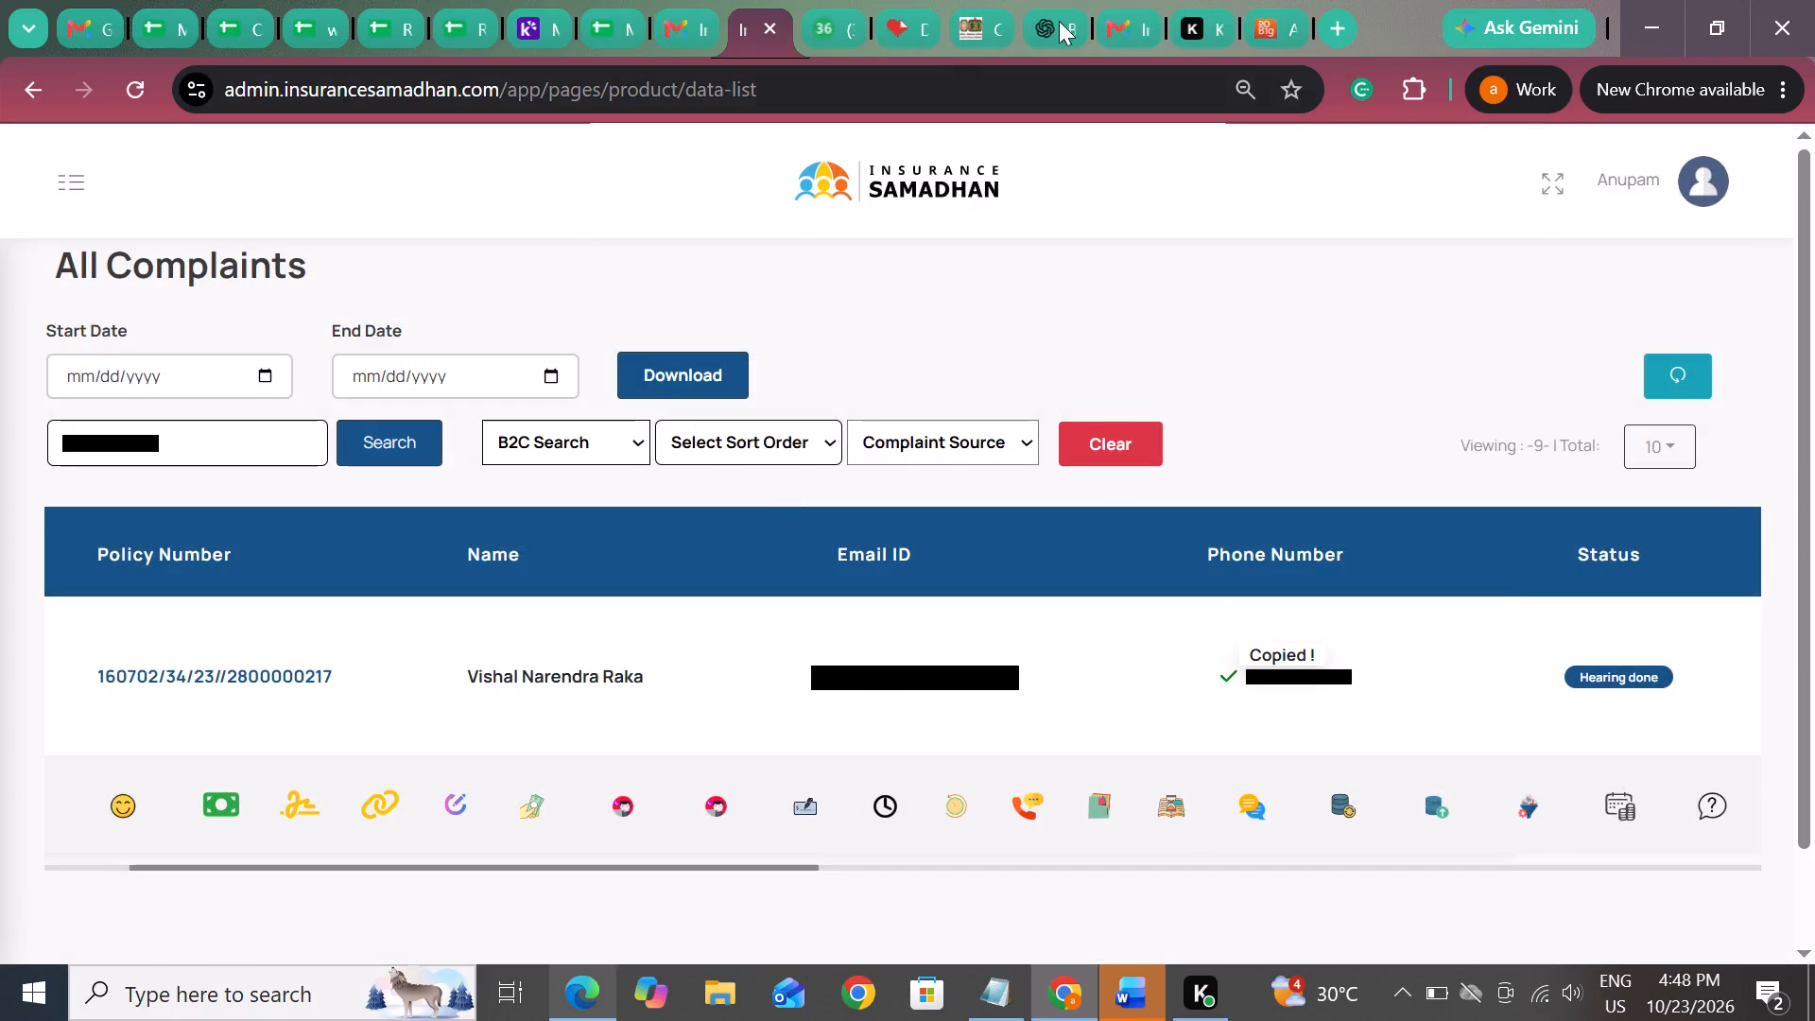
left_click(1281, 44)
double_click(832, 314, "ctrl")
key("ctrl+v")
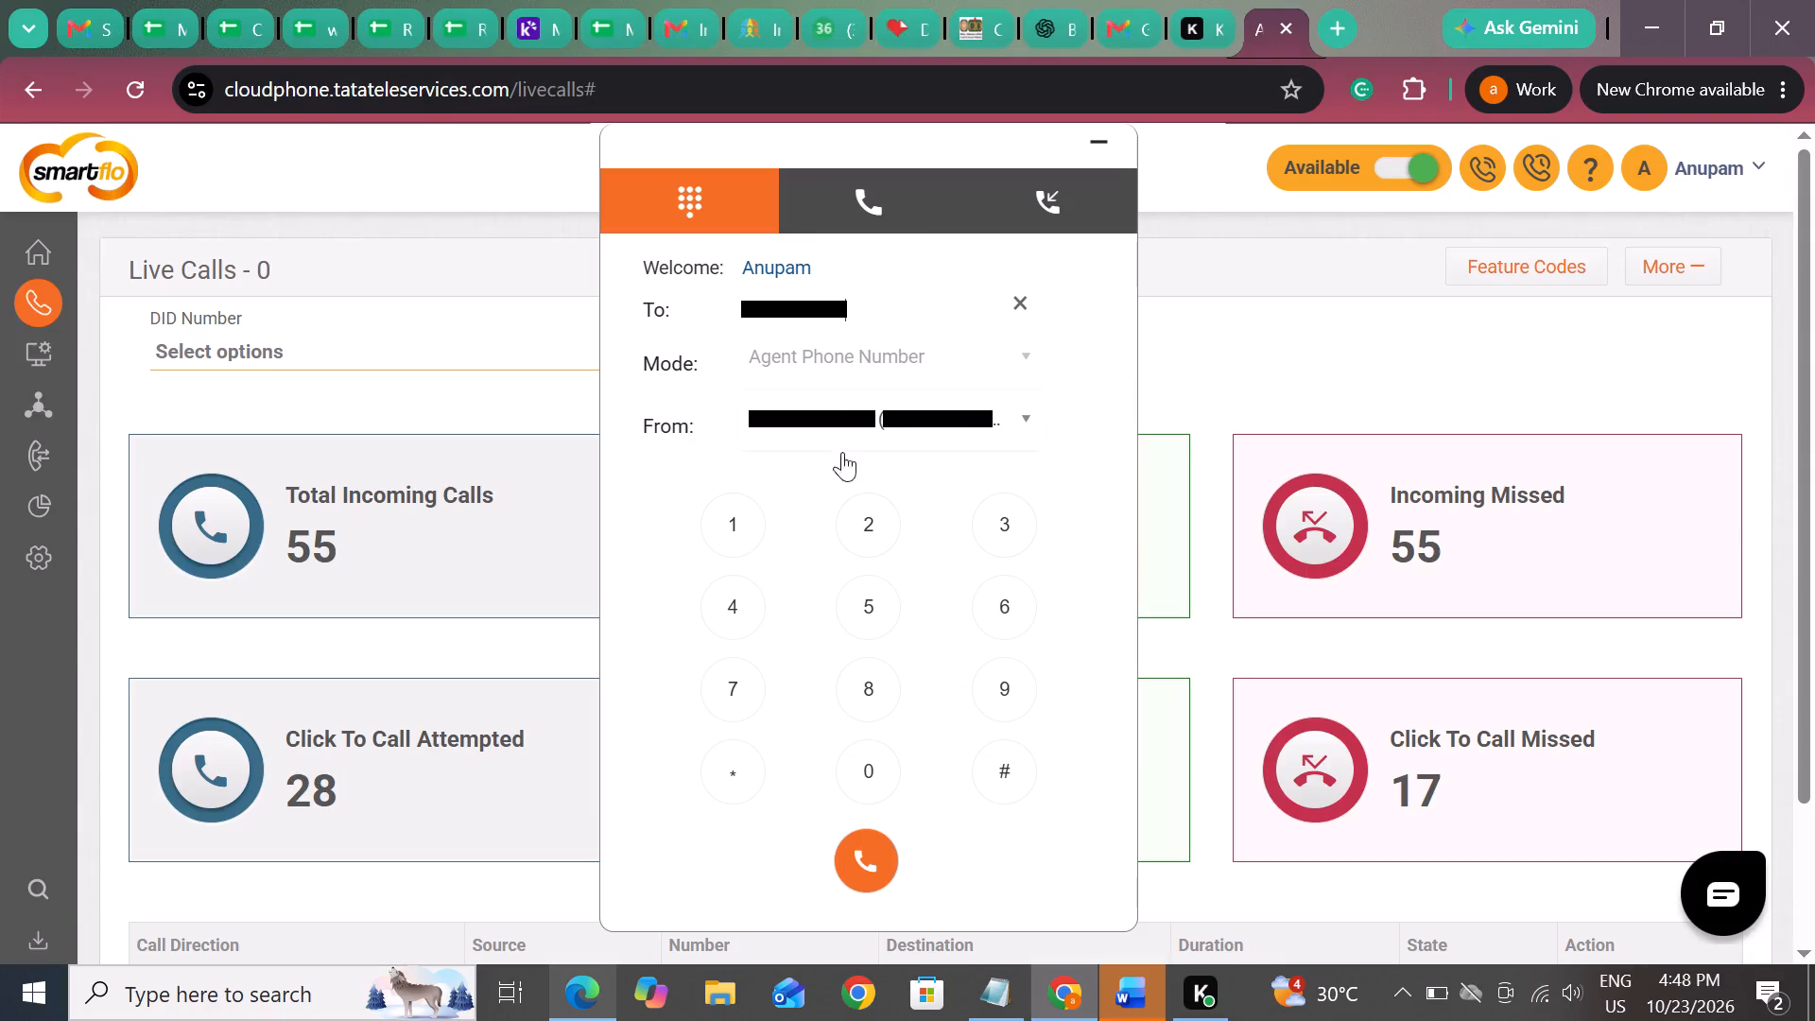
left_click(855, 825)
left_click(873, 875)
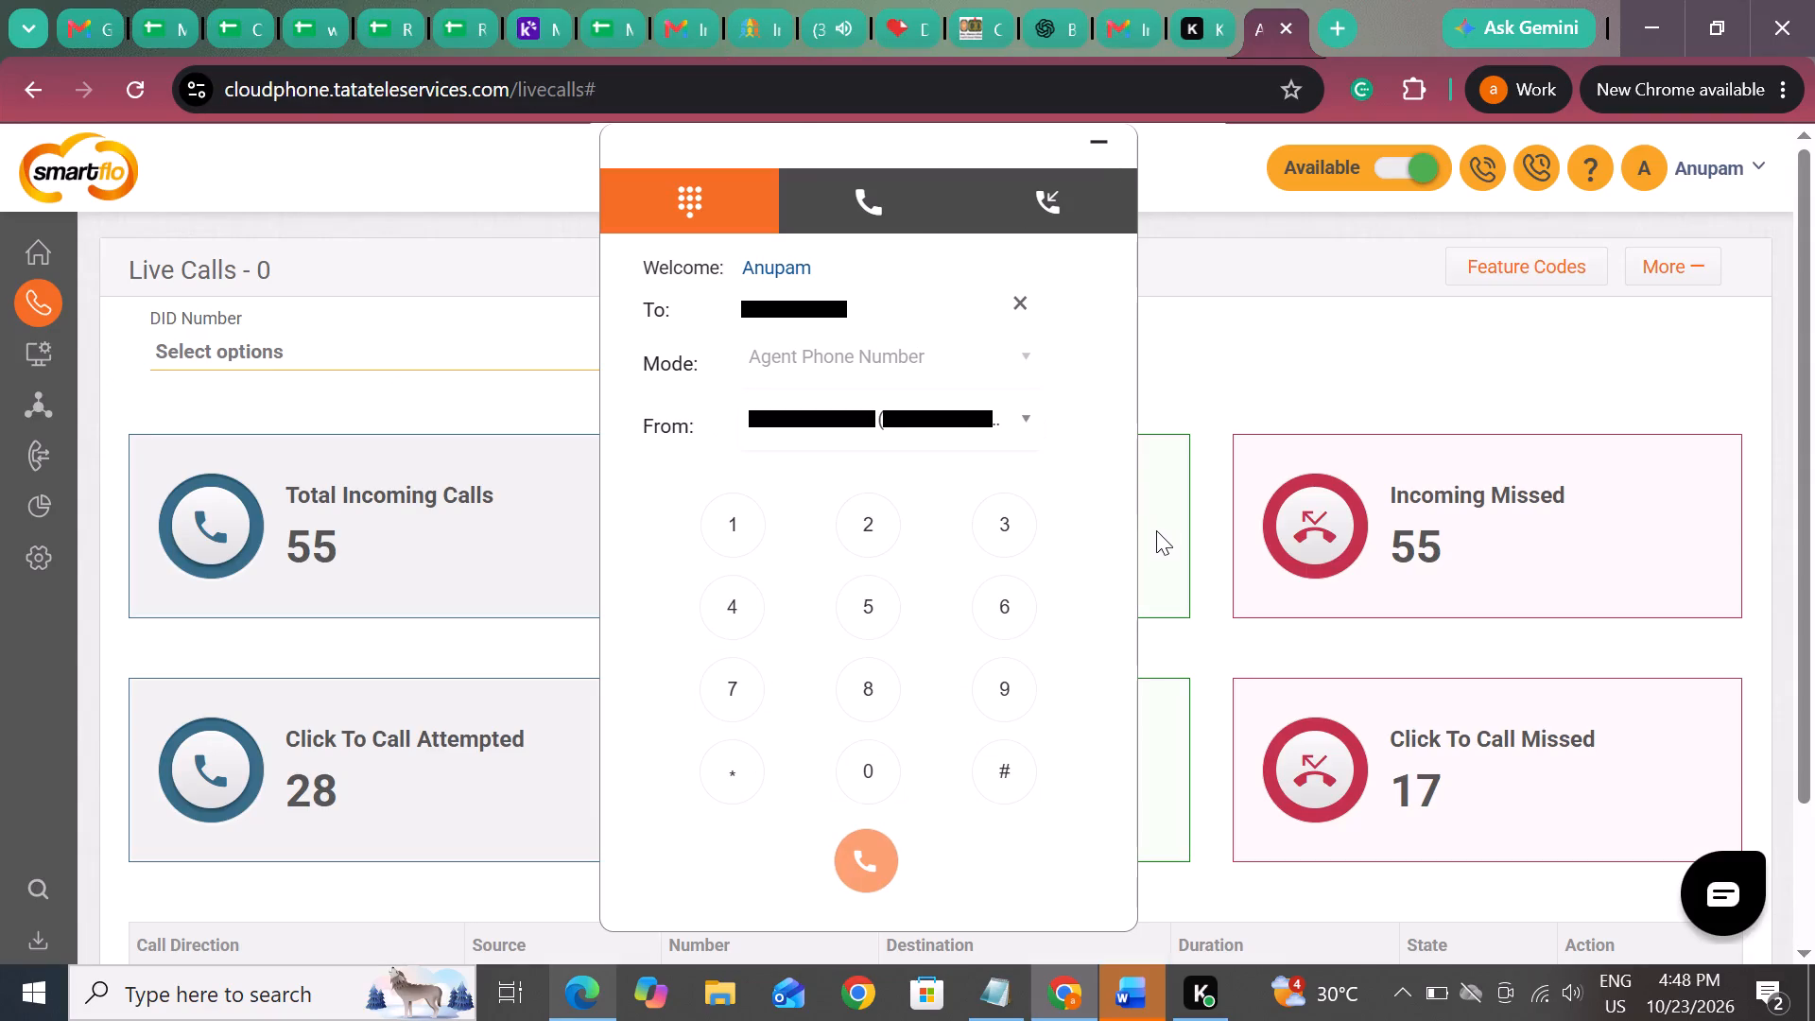
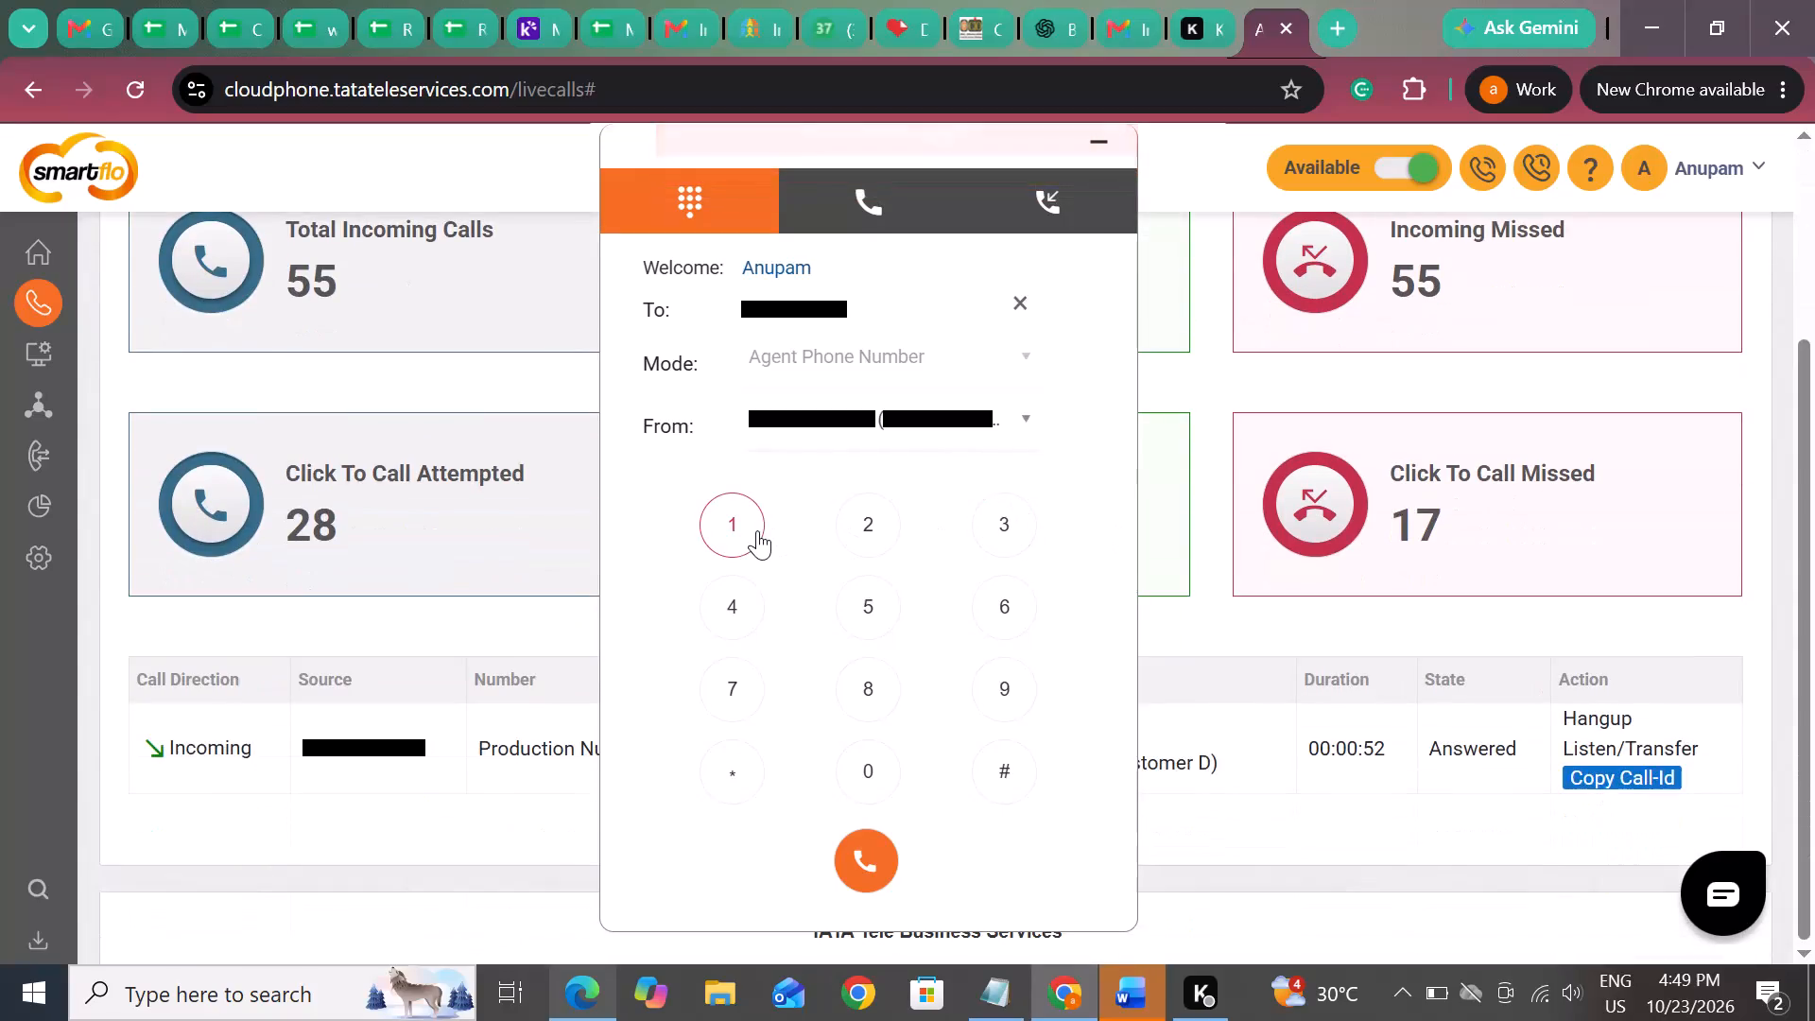
Replace the dialer's destination with the copied complainant phone number and try the Smartflo call again.
scroll(757, 530, "up", 5)
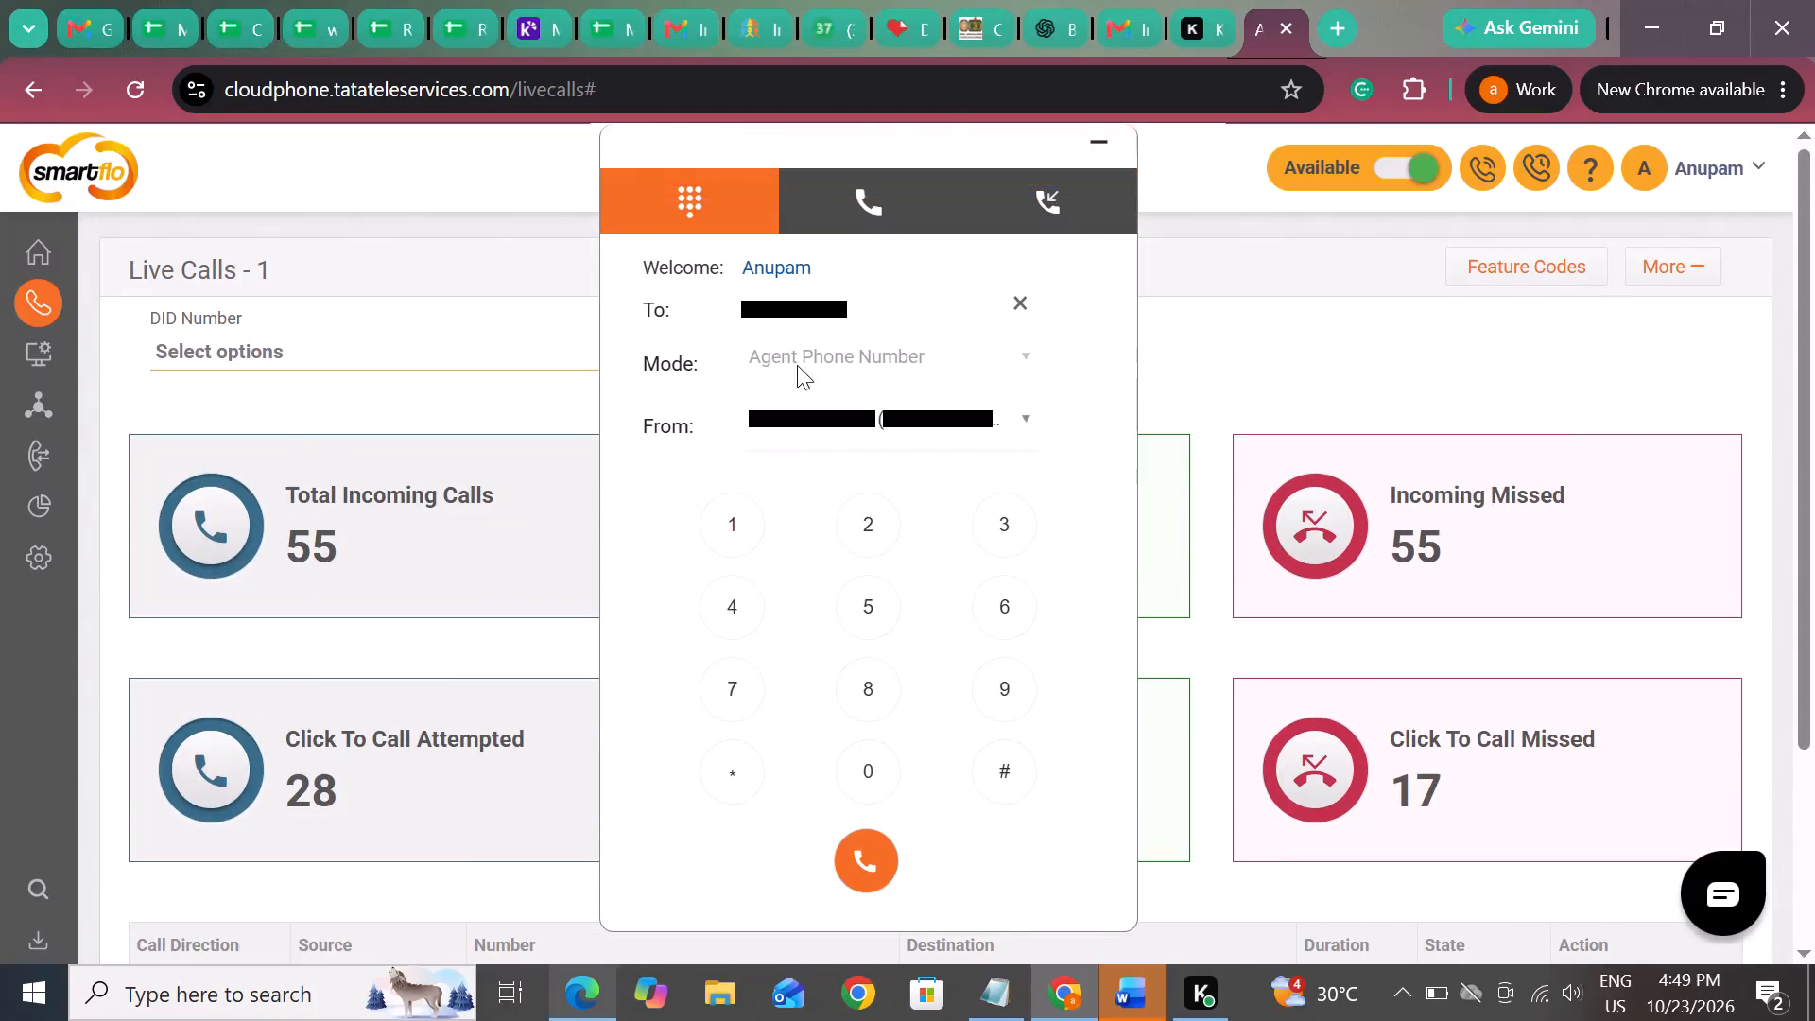
left_click(823, 293)
double_click(823, 303, "ctrl")
key("ctrl+v")
left_click(894, 862)
scroll(1470, 208, "down", 2)
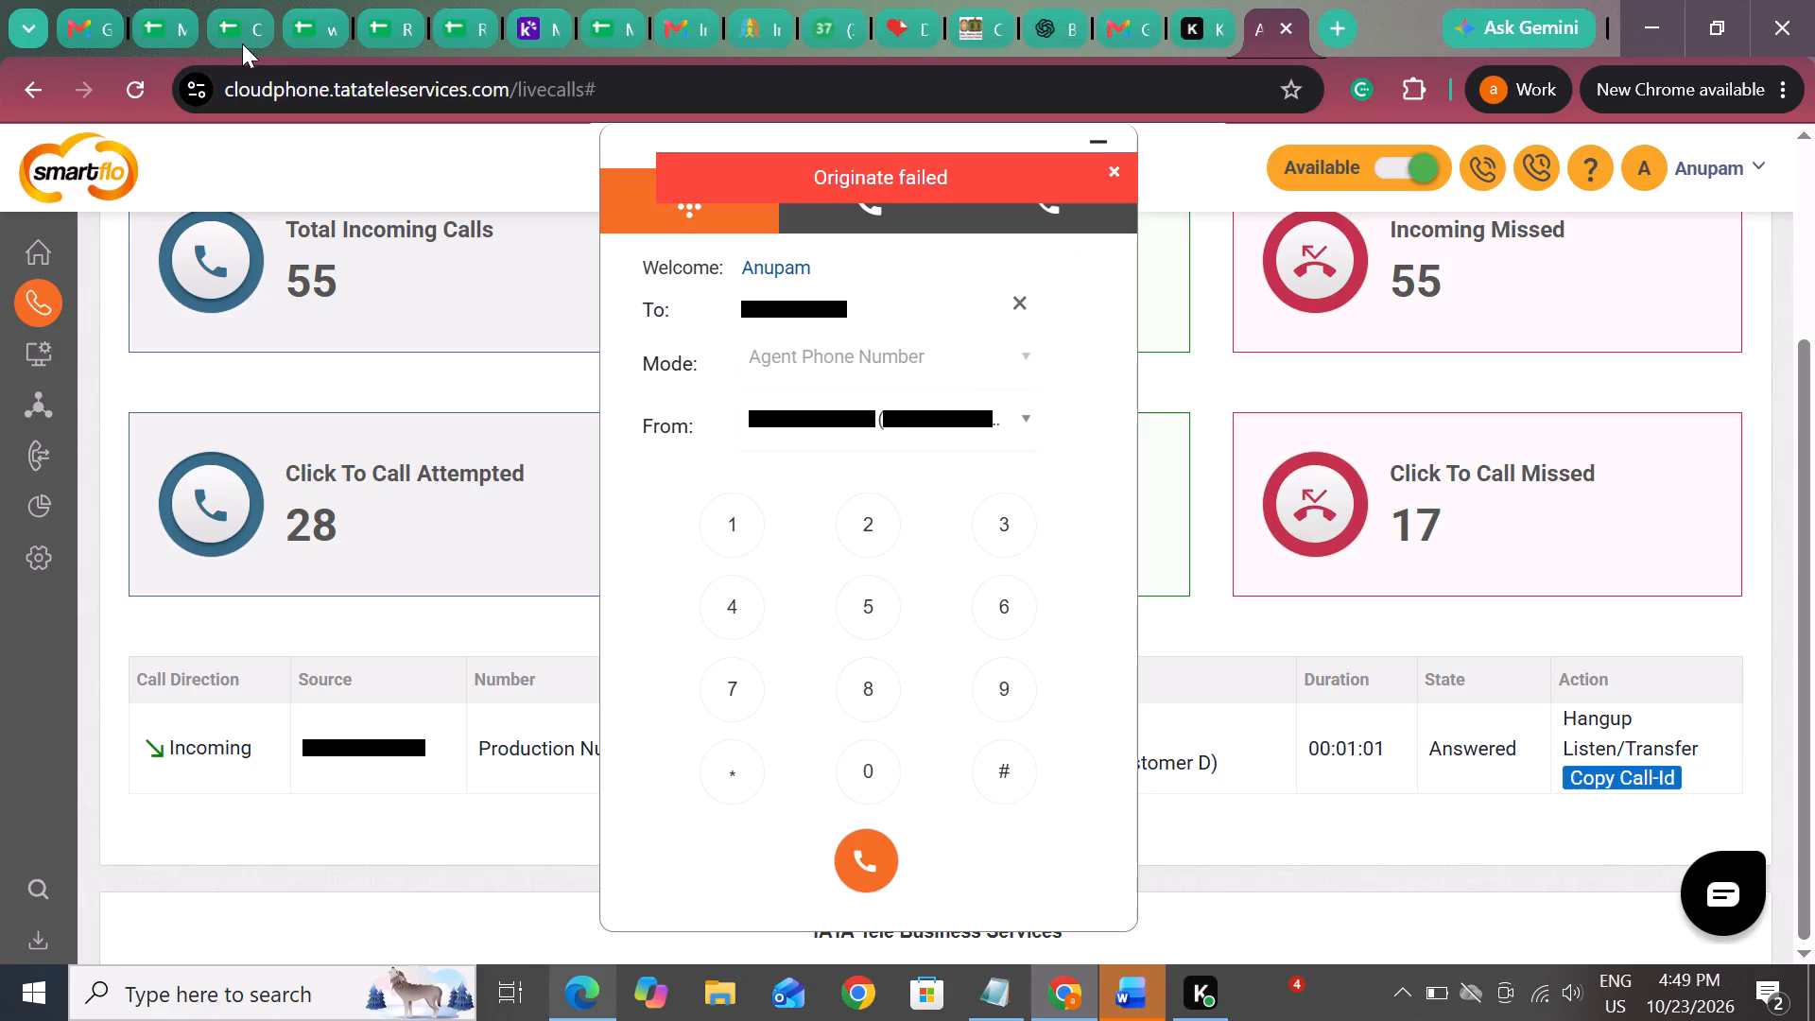
Return to the Oct 22 miss call sheet in the Missed call Ombudsman 2026 spreadsheet.
left_click(167, 43)
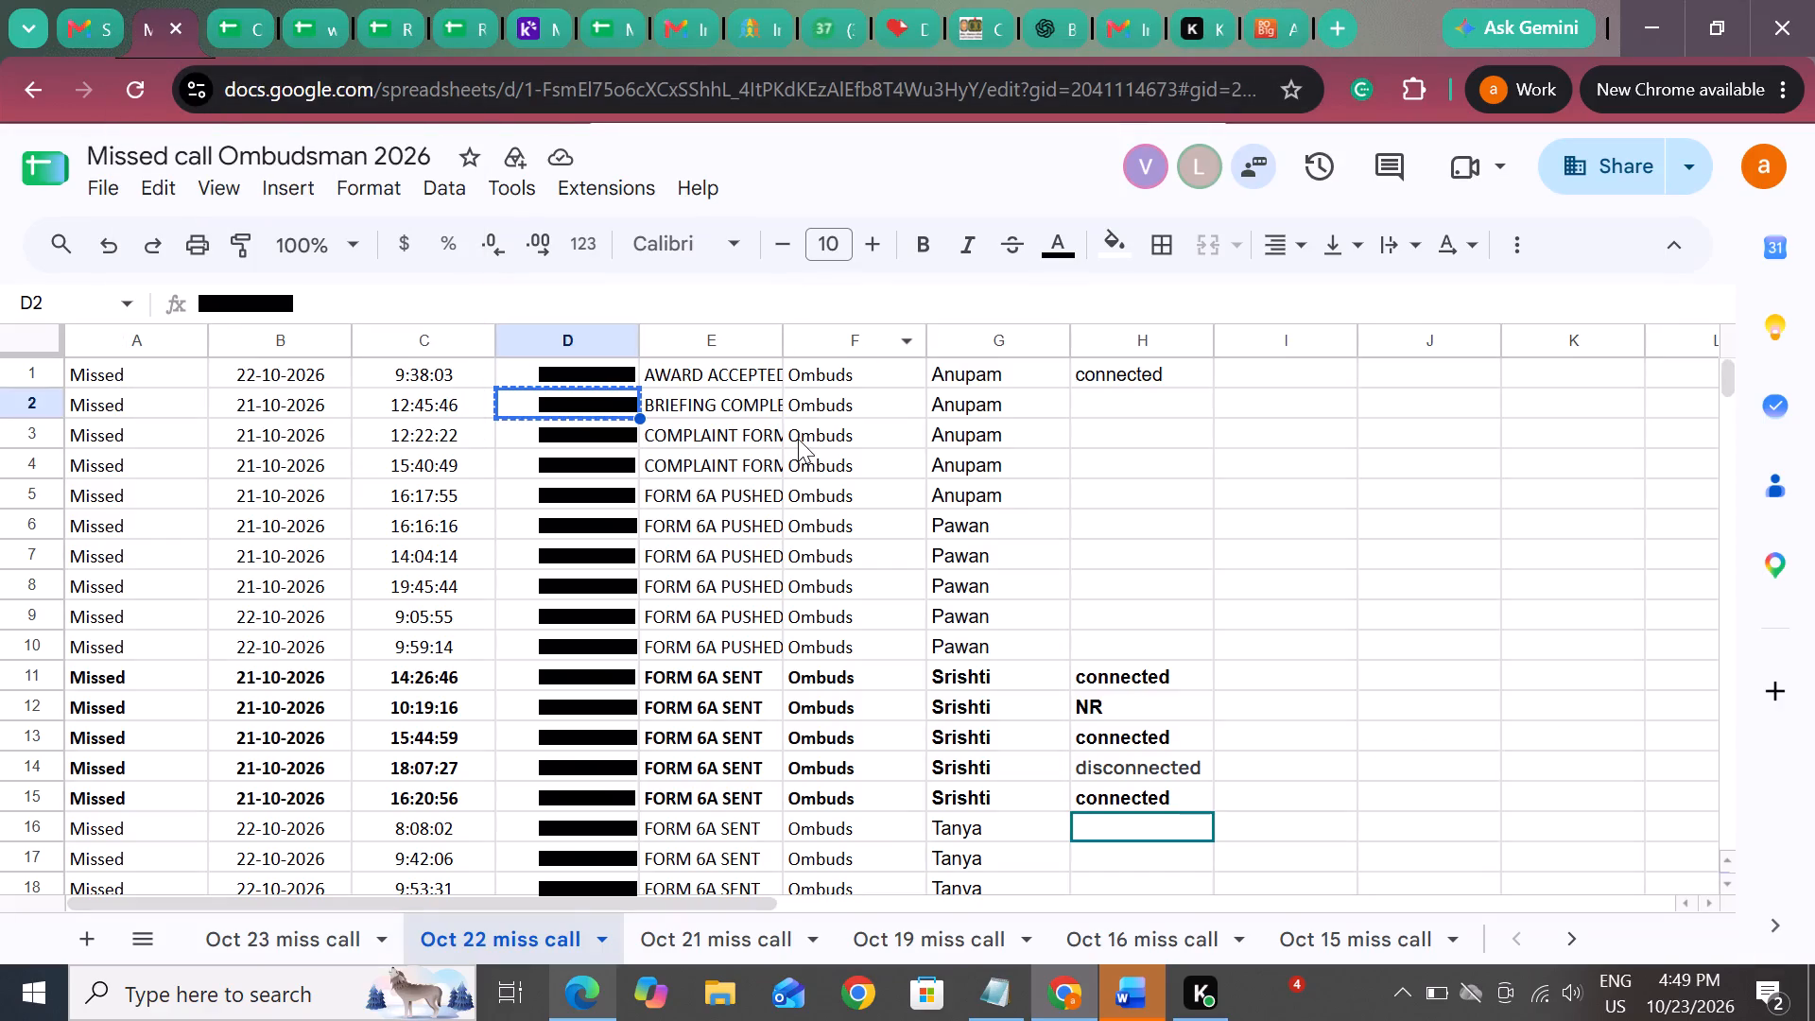
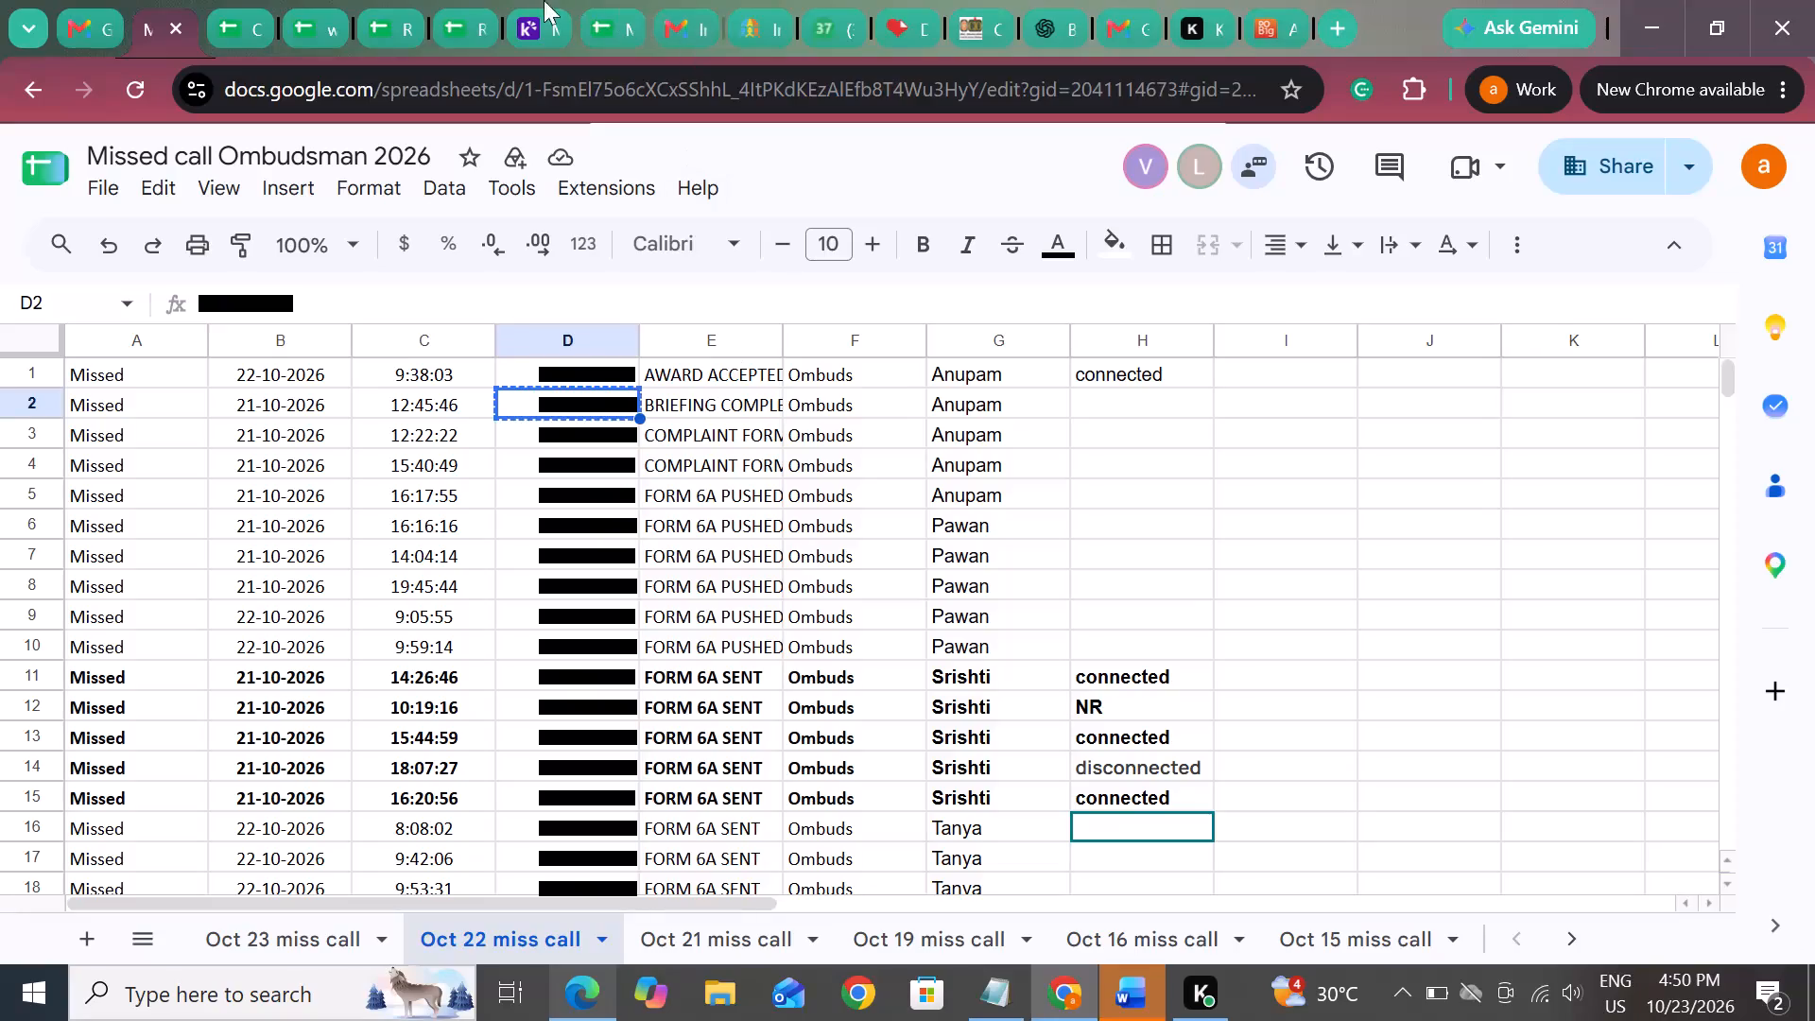
Record the call outcome "connected" in column H for the row 2 missed call on the Oct 22 miss call sheet.
left_click(257, 45)
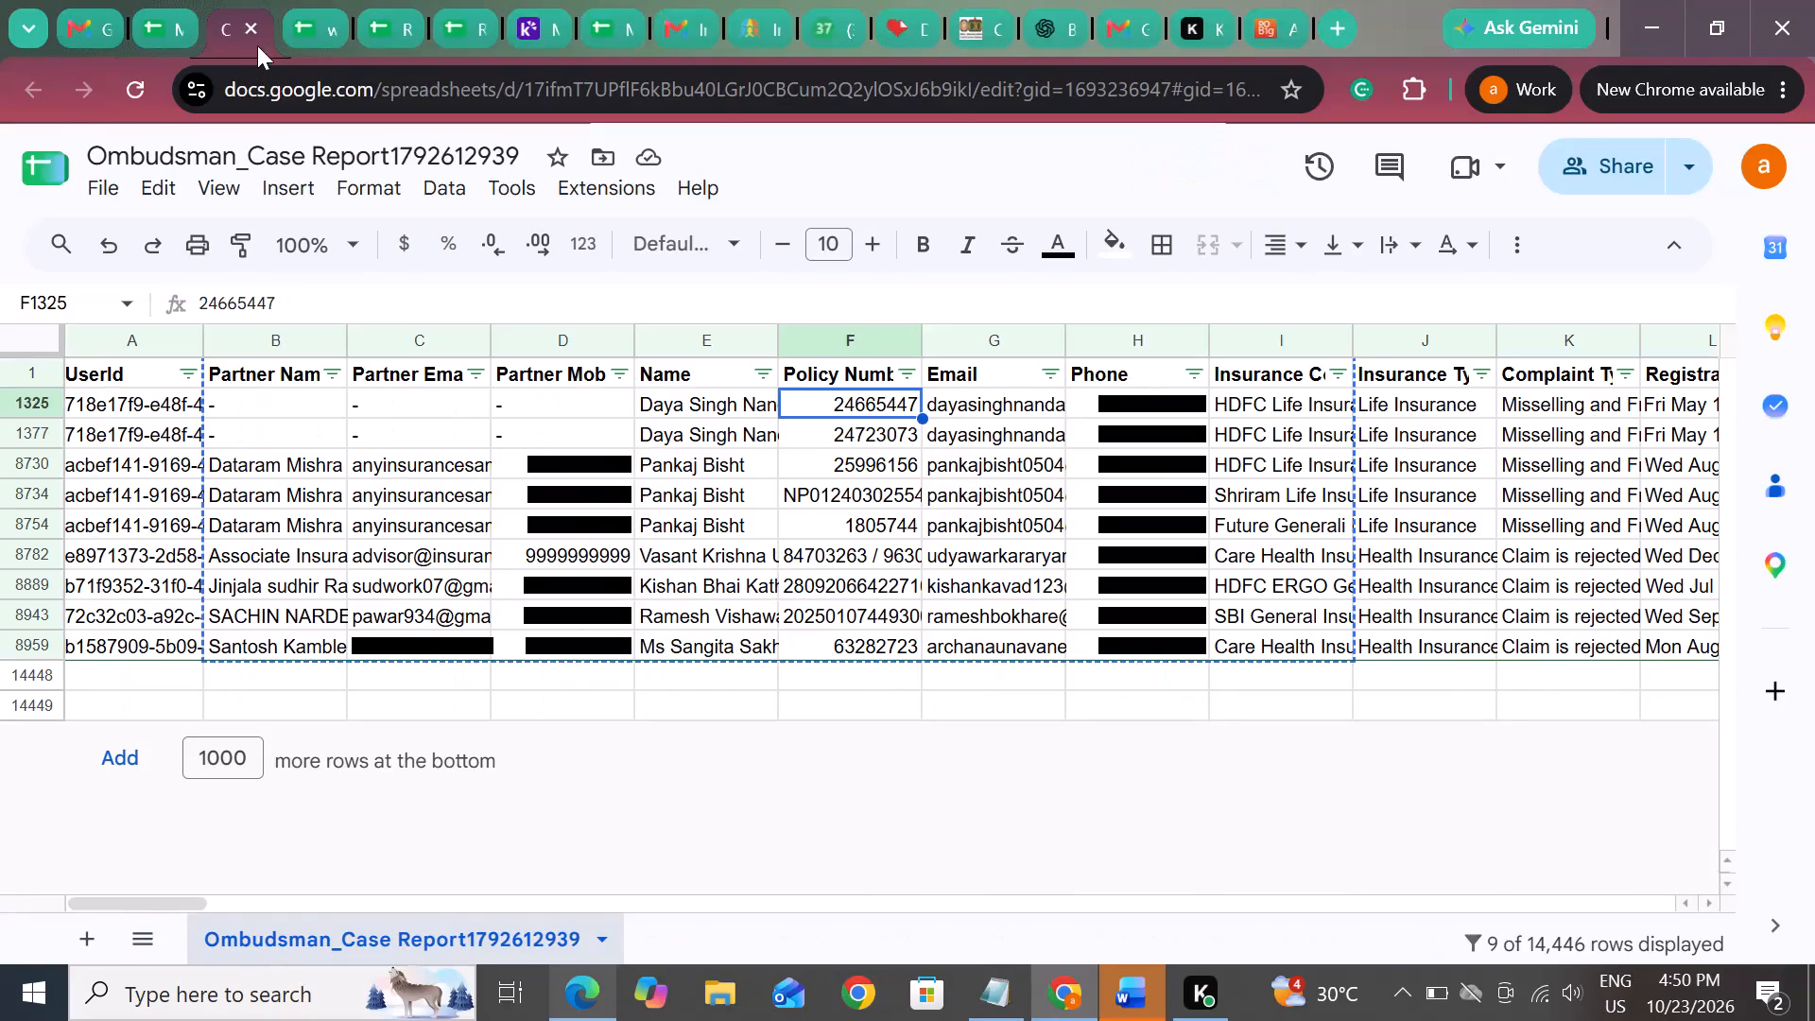
left_click(305, 47)
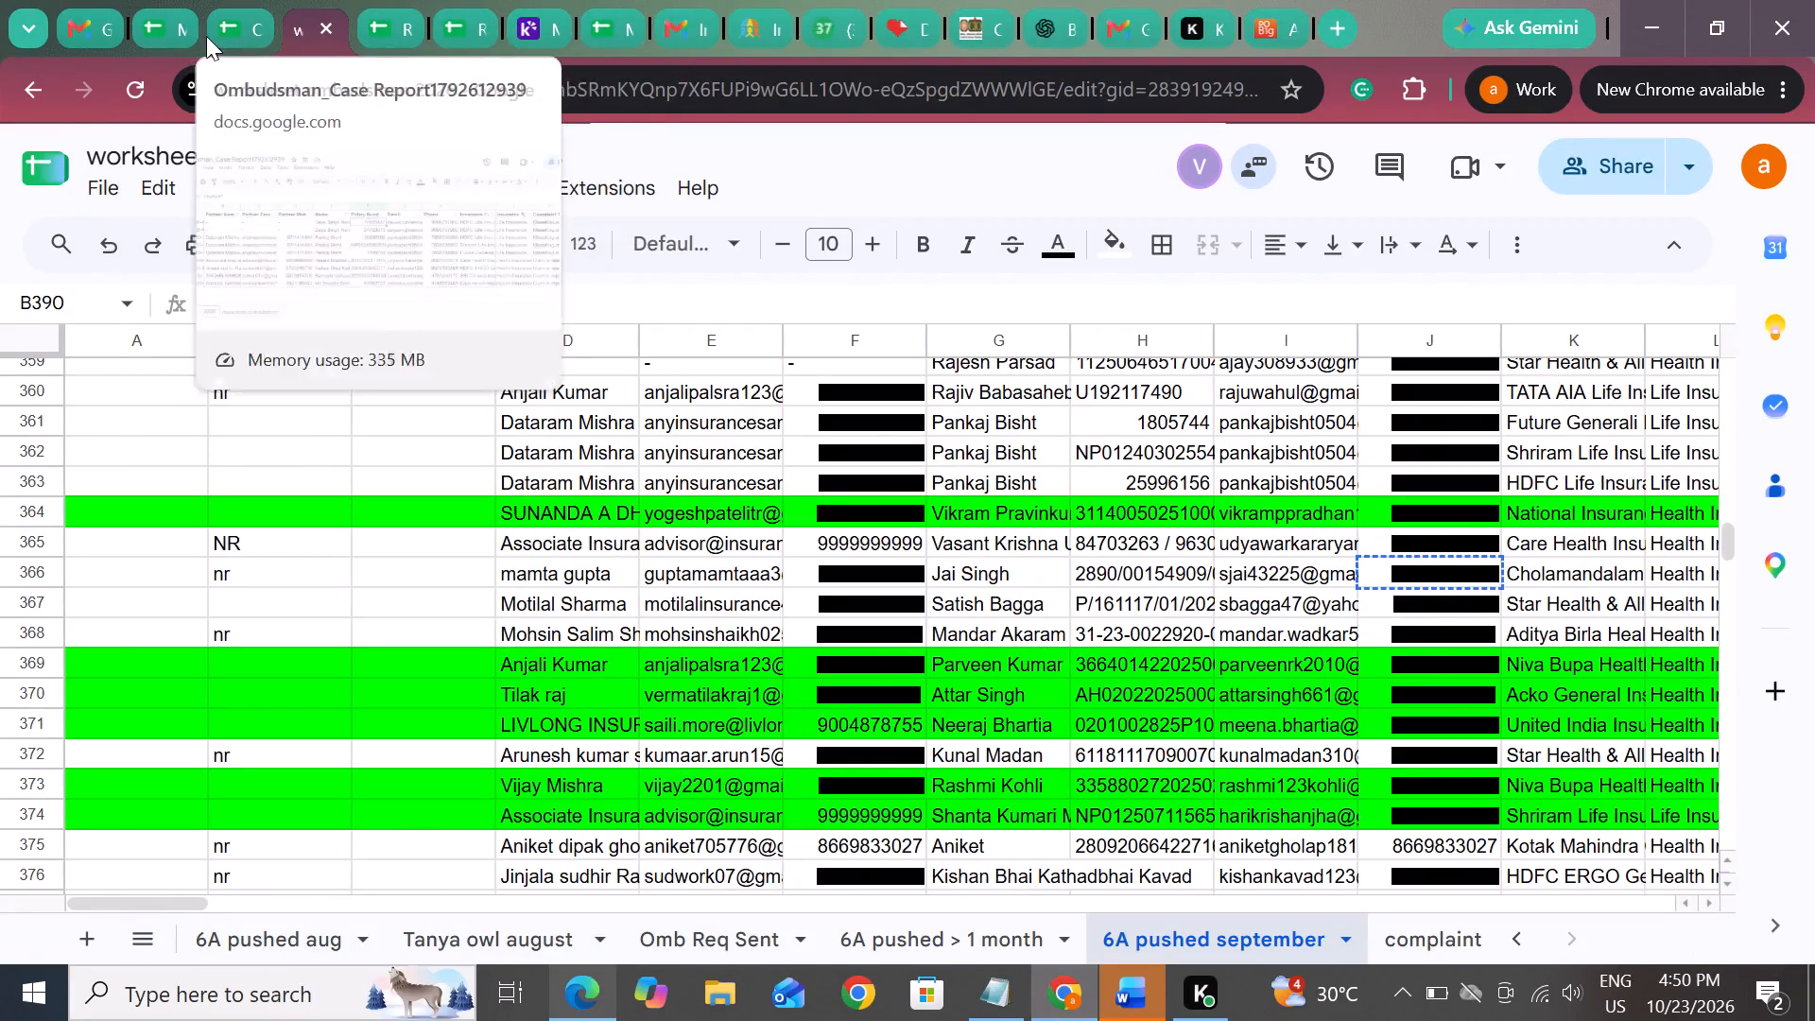
left_click(180, 39)
left_click(1089, 402)
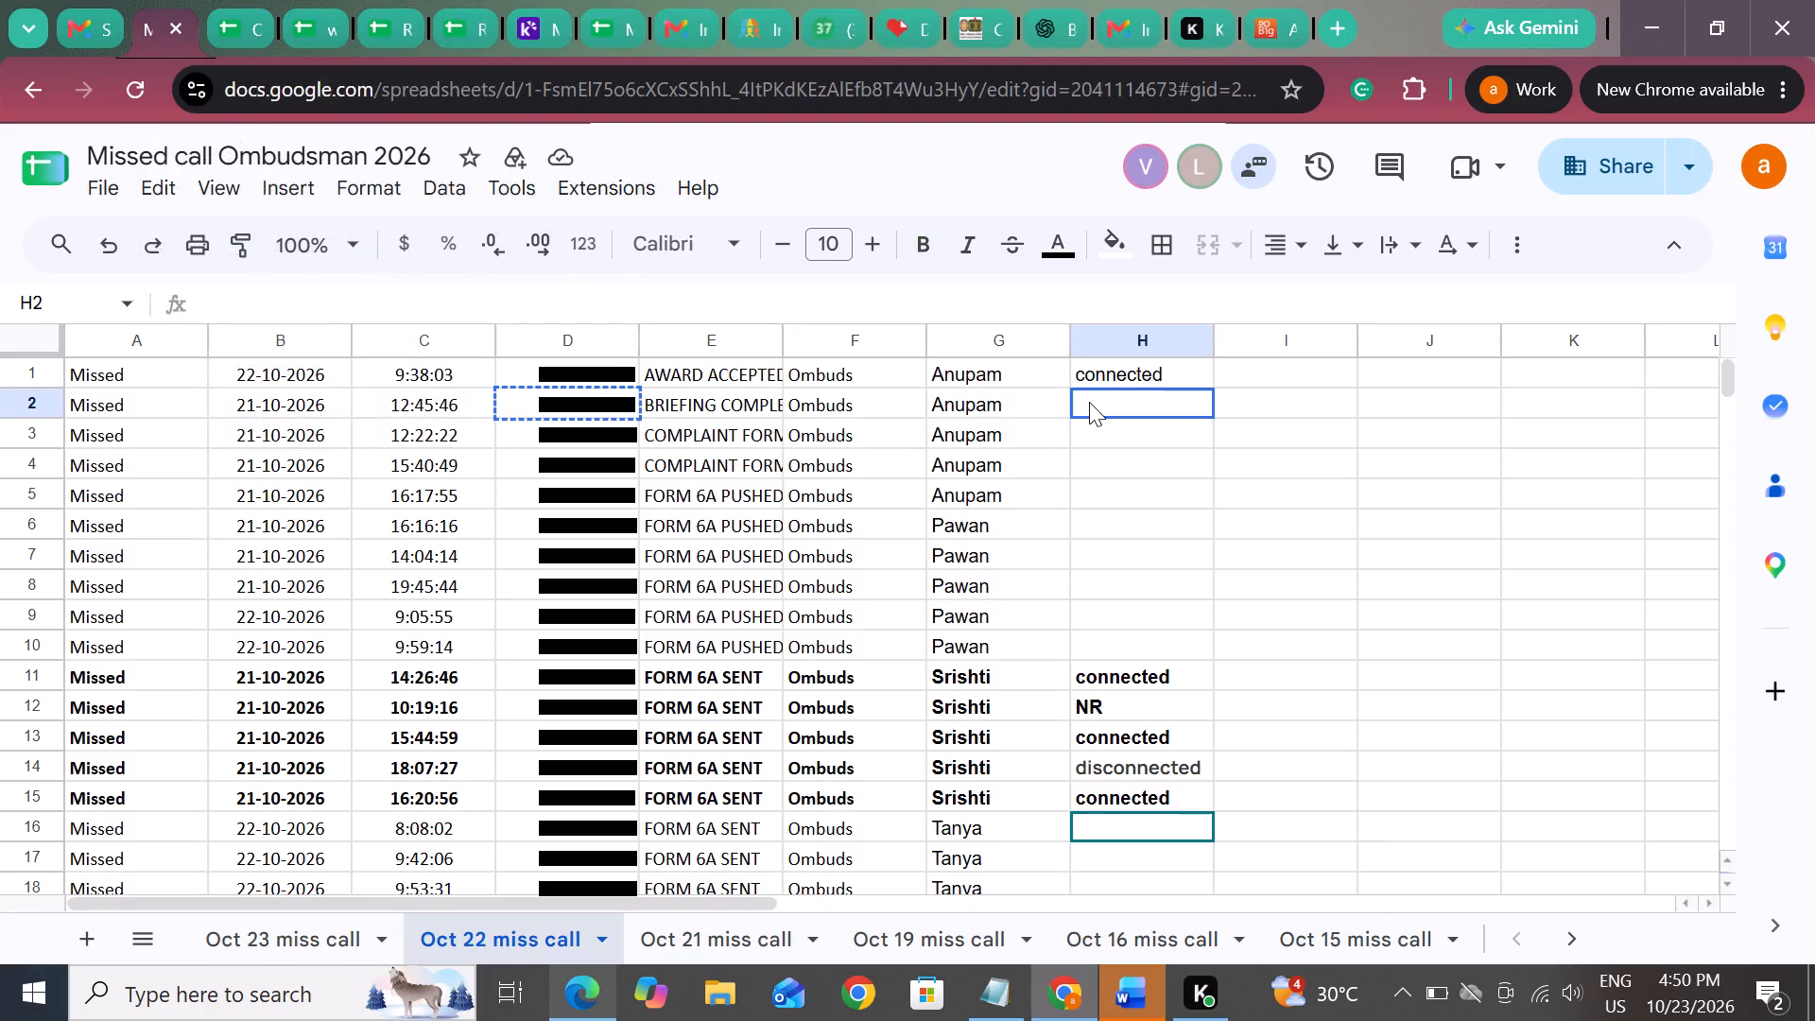
key("c")
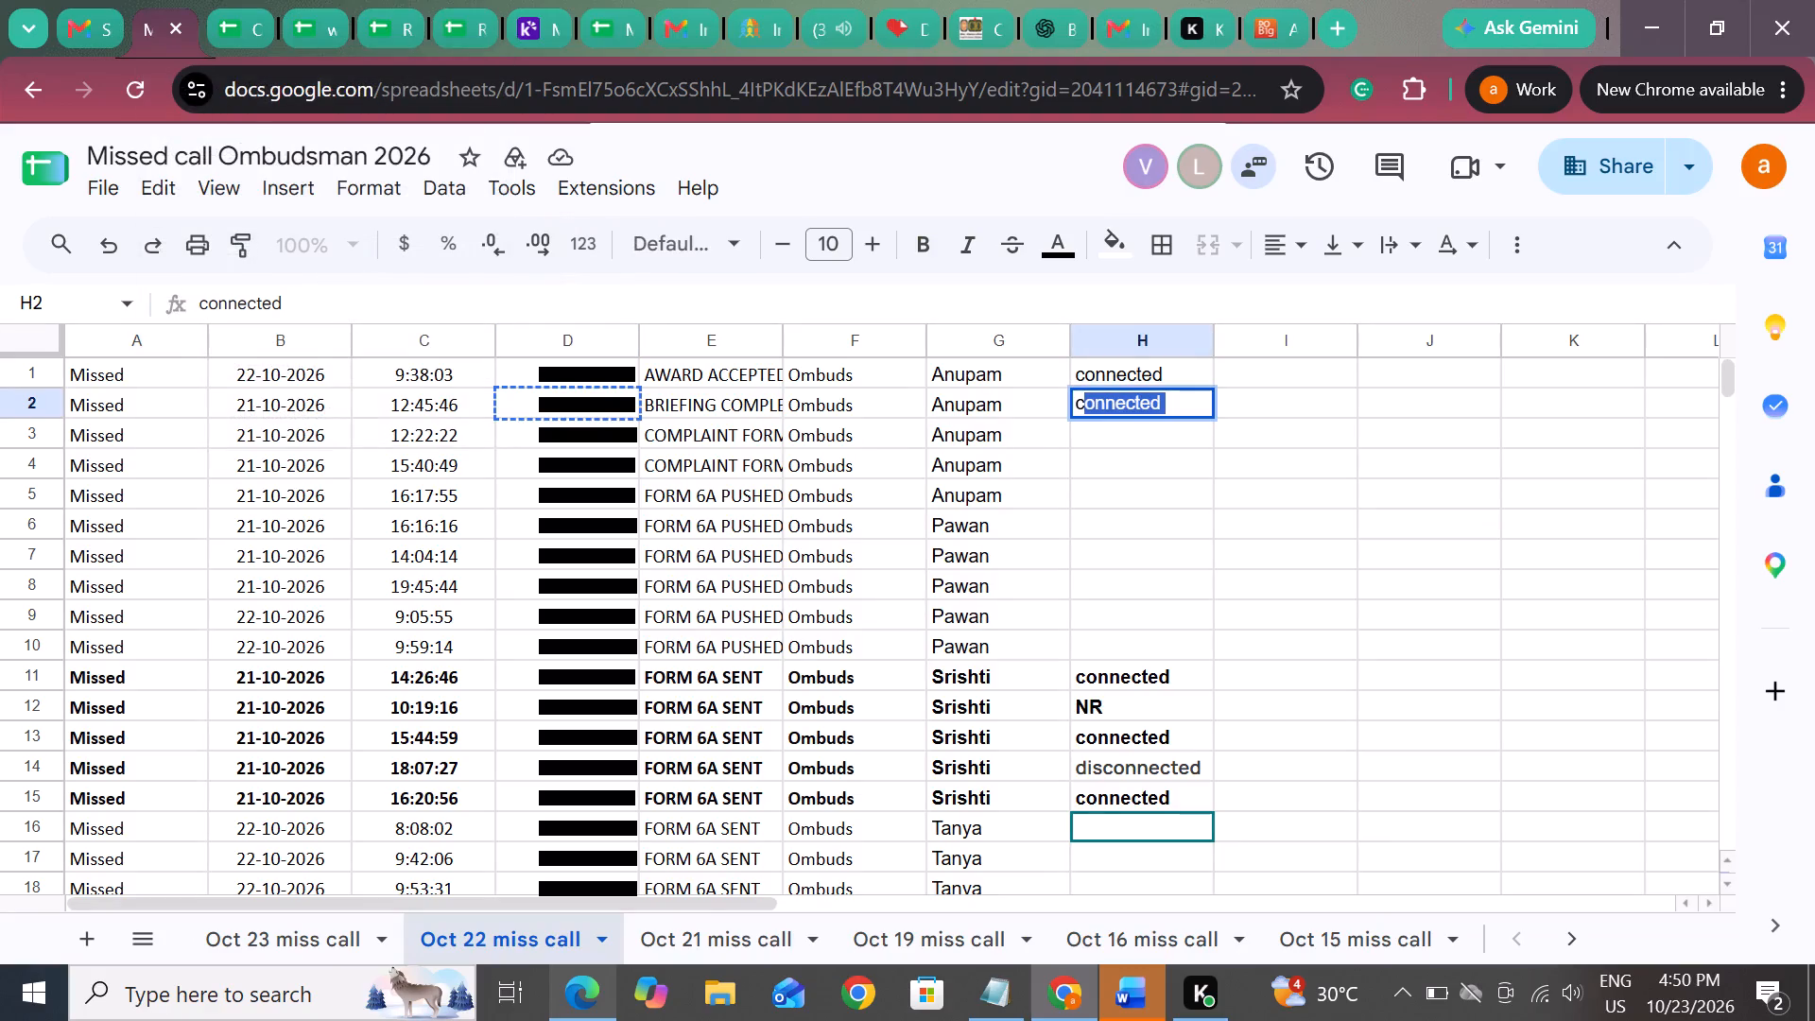
key("Return")
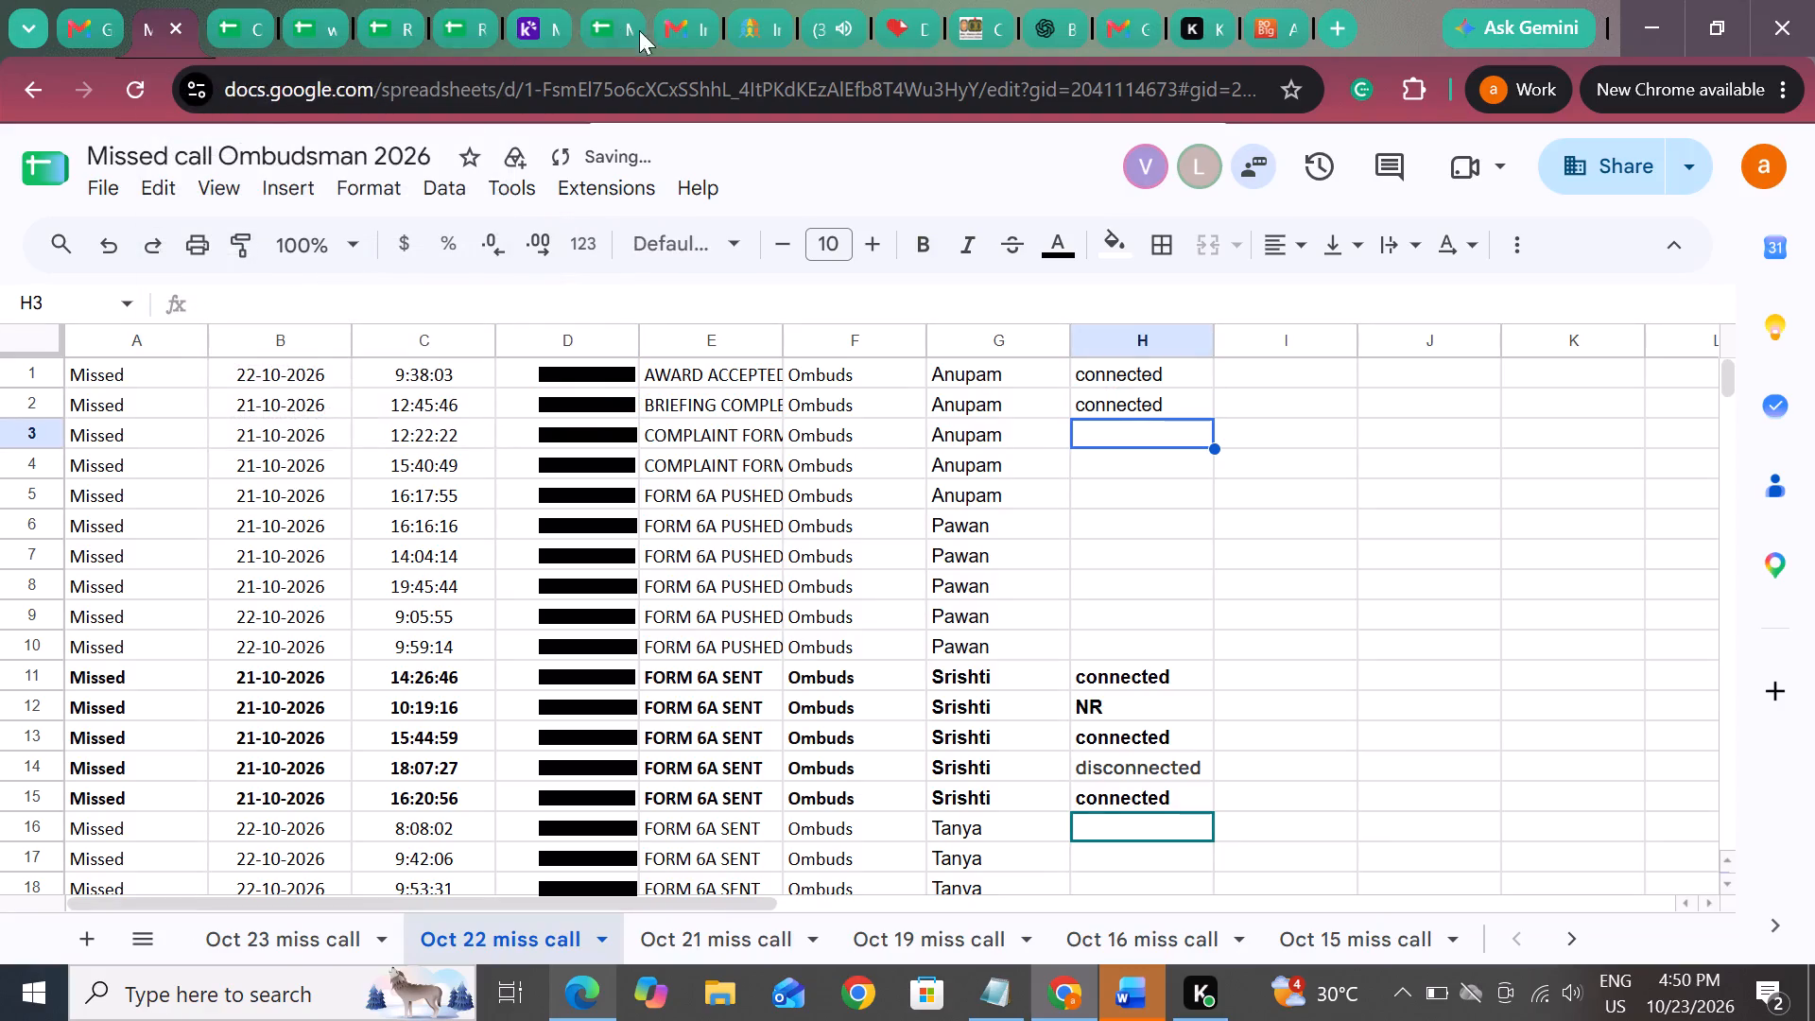
In the Insurance Samadhan admin site, add the comment "connected for case update" to the Hearing done complaint's communication list and save it.
left_click(728, 43)
left_click(1263, 797)
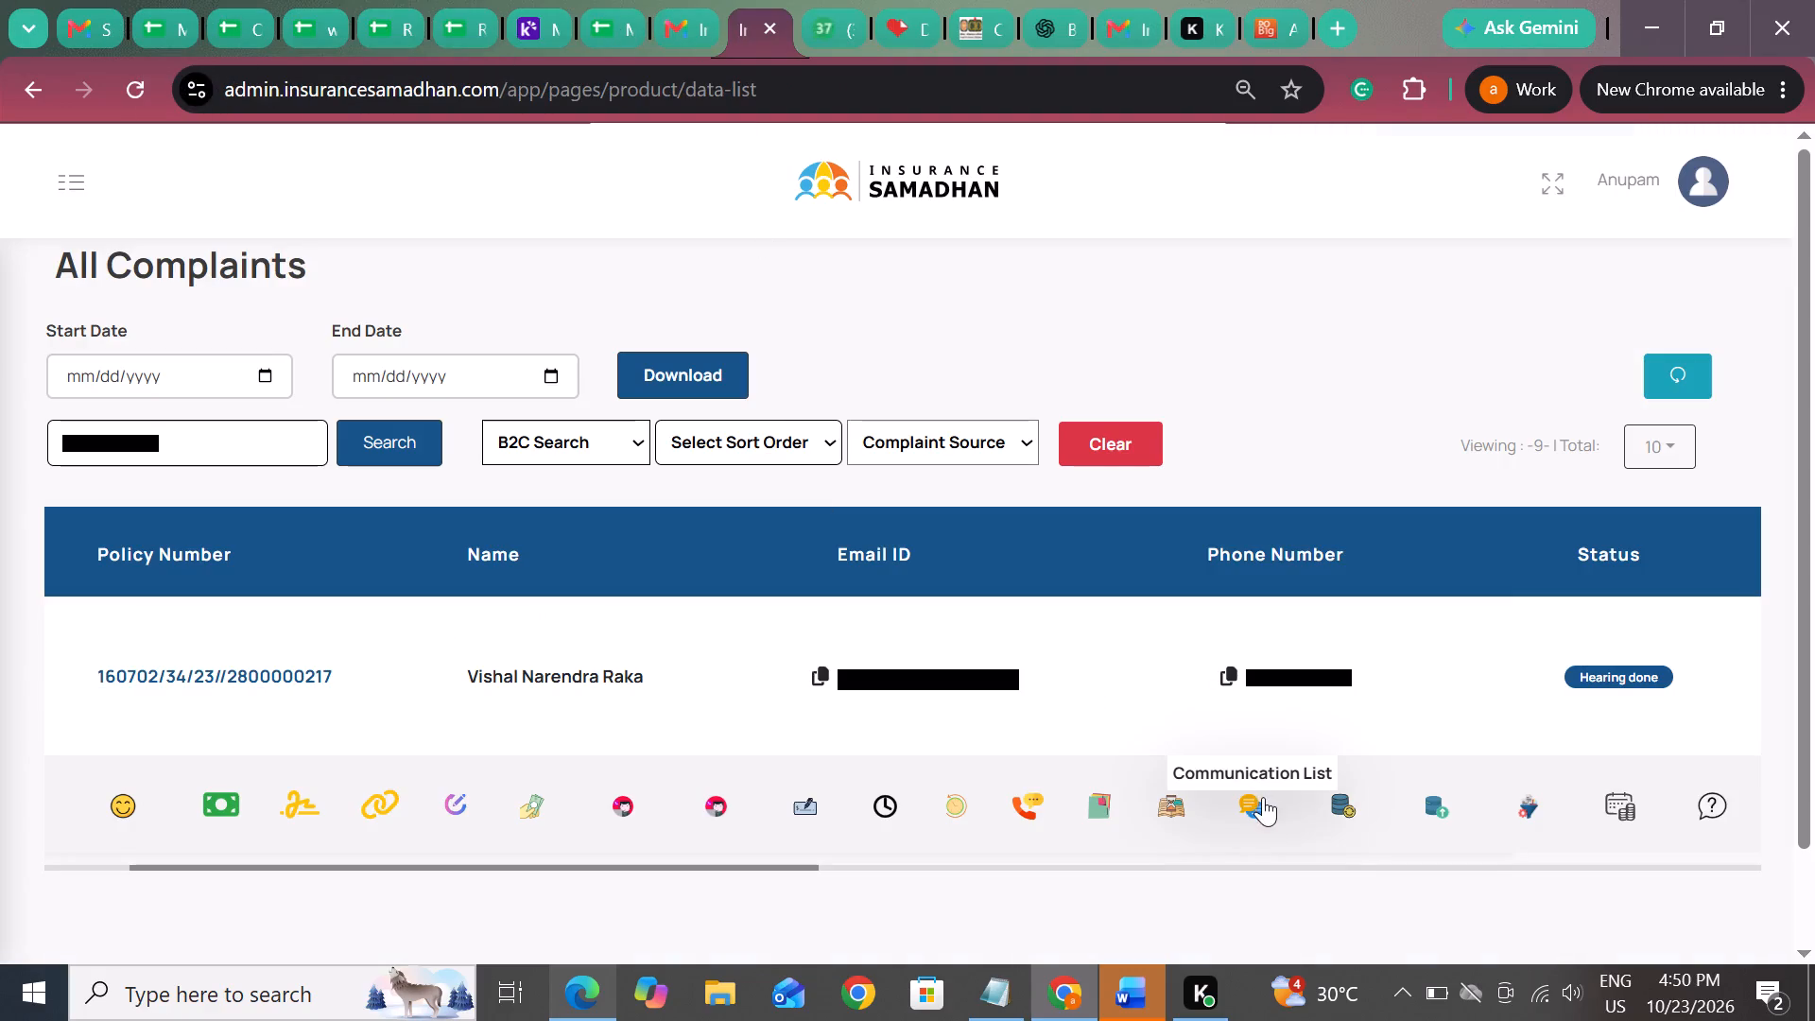
scroll(852, 725, "down", 14)
left_click(994, 864)
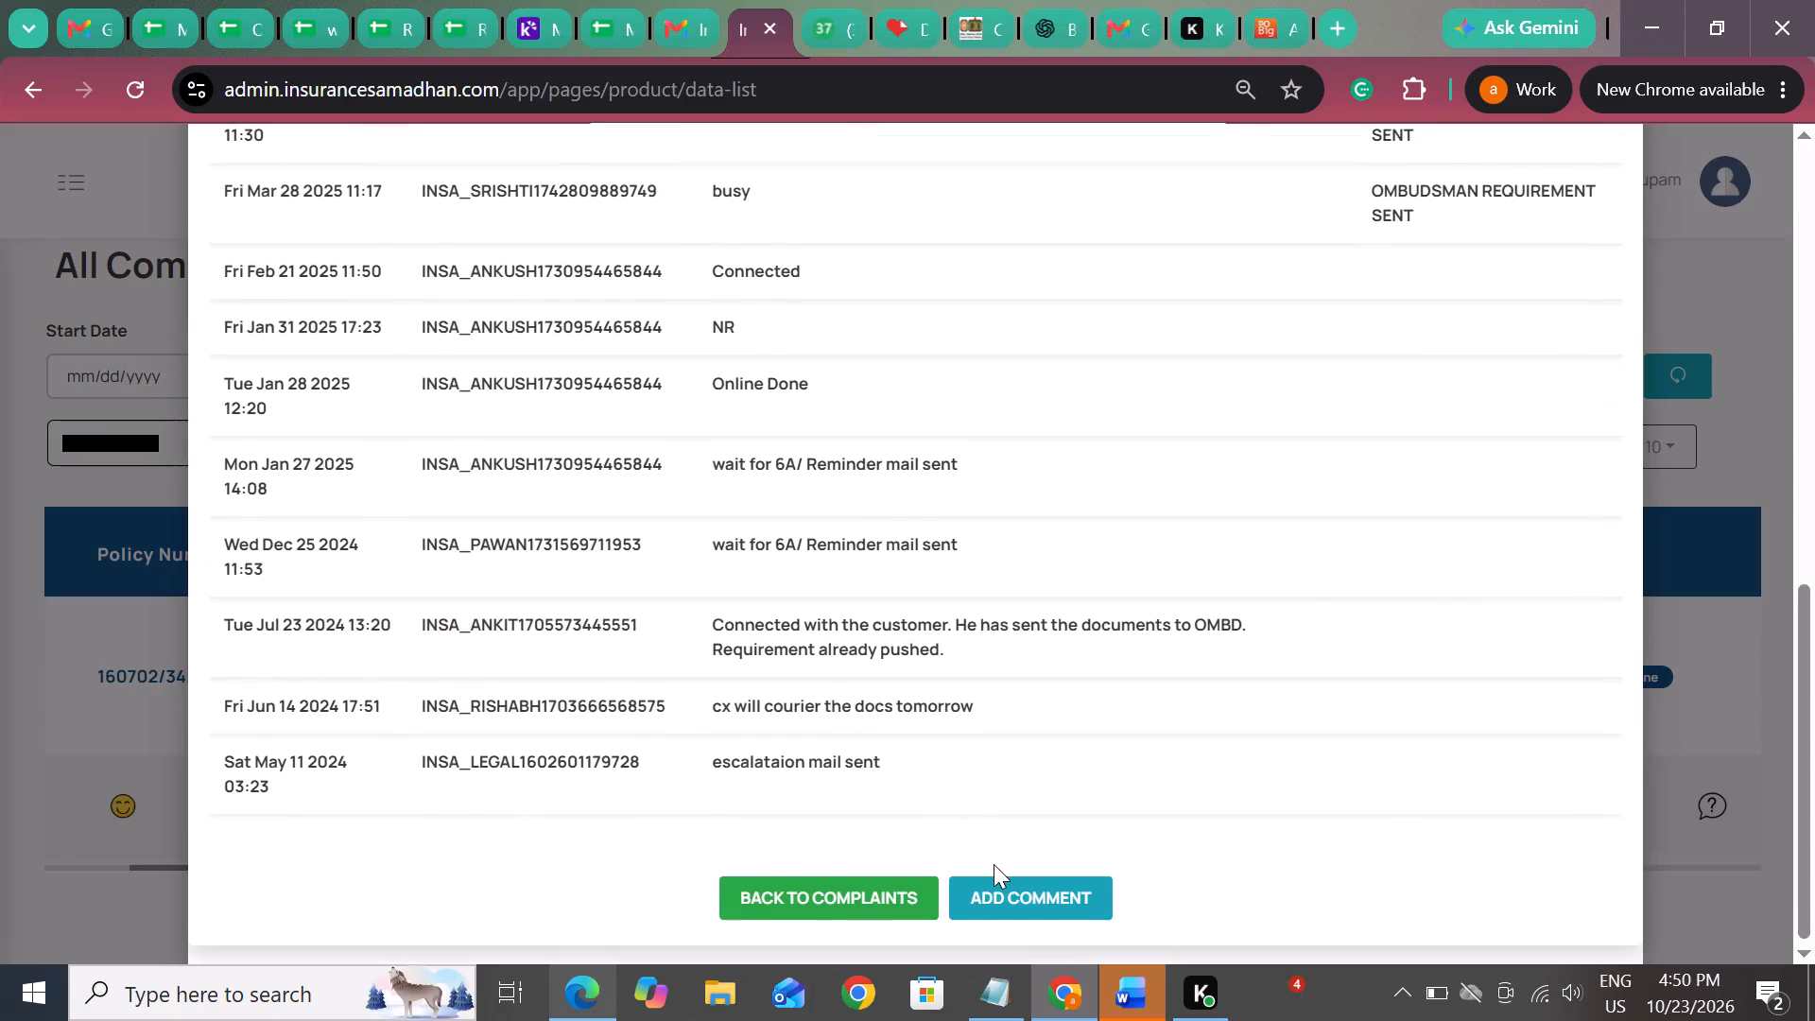
left_click(1005, 904)
left_click(777, 665)
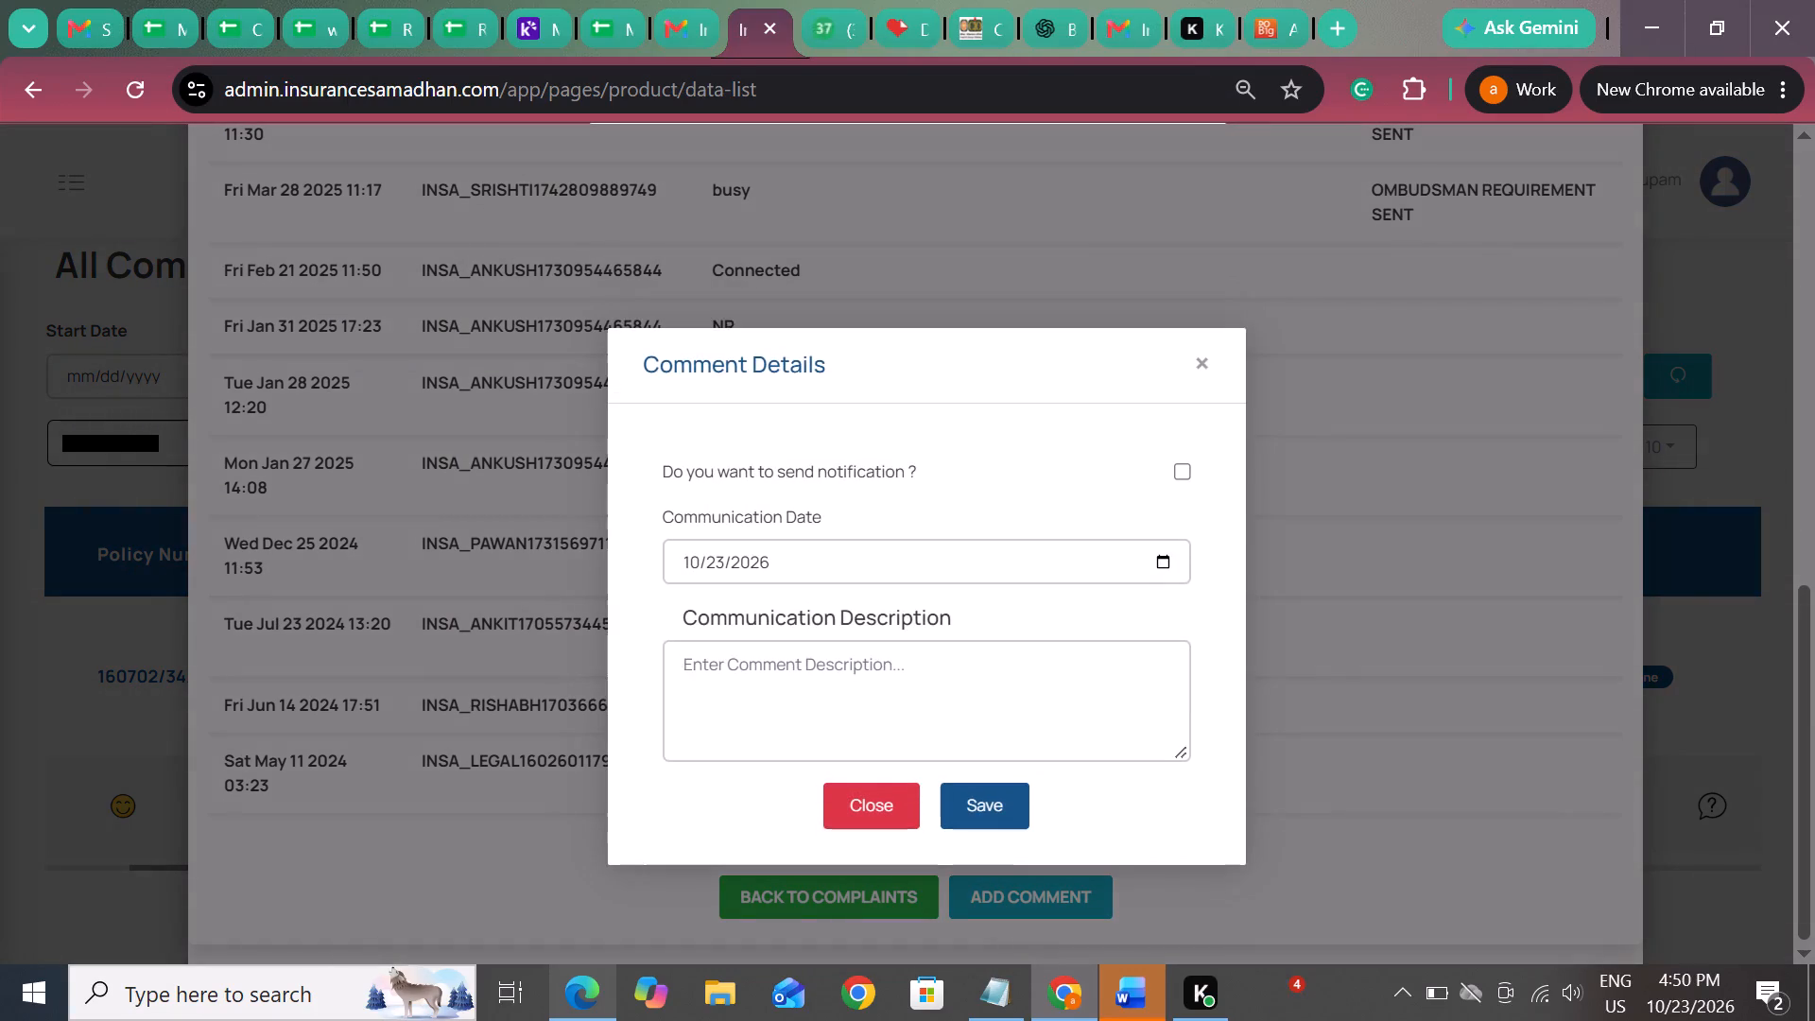
type("connected for")
key("space")
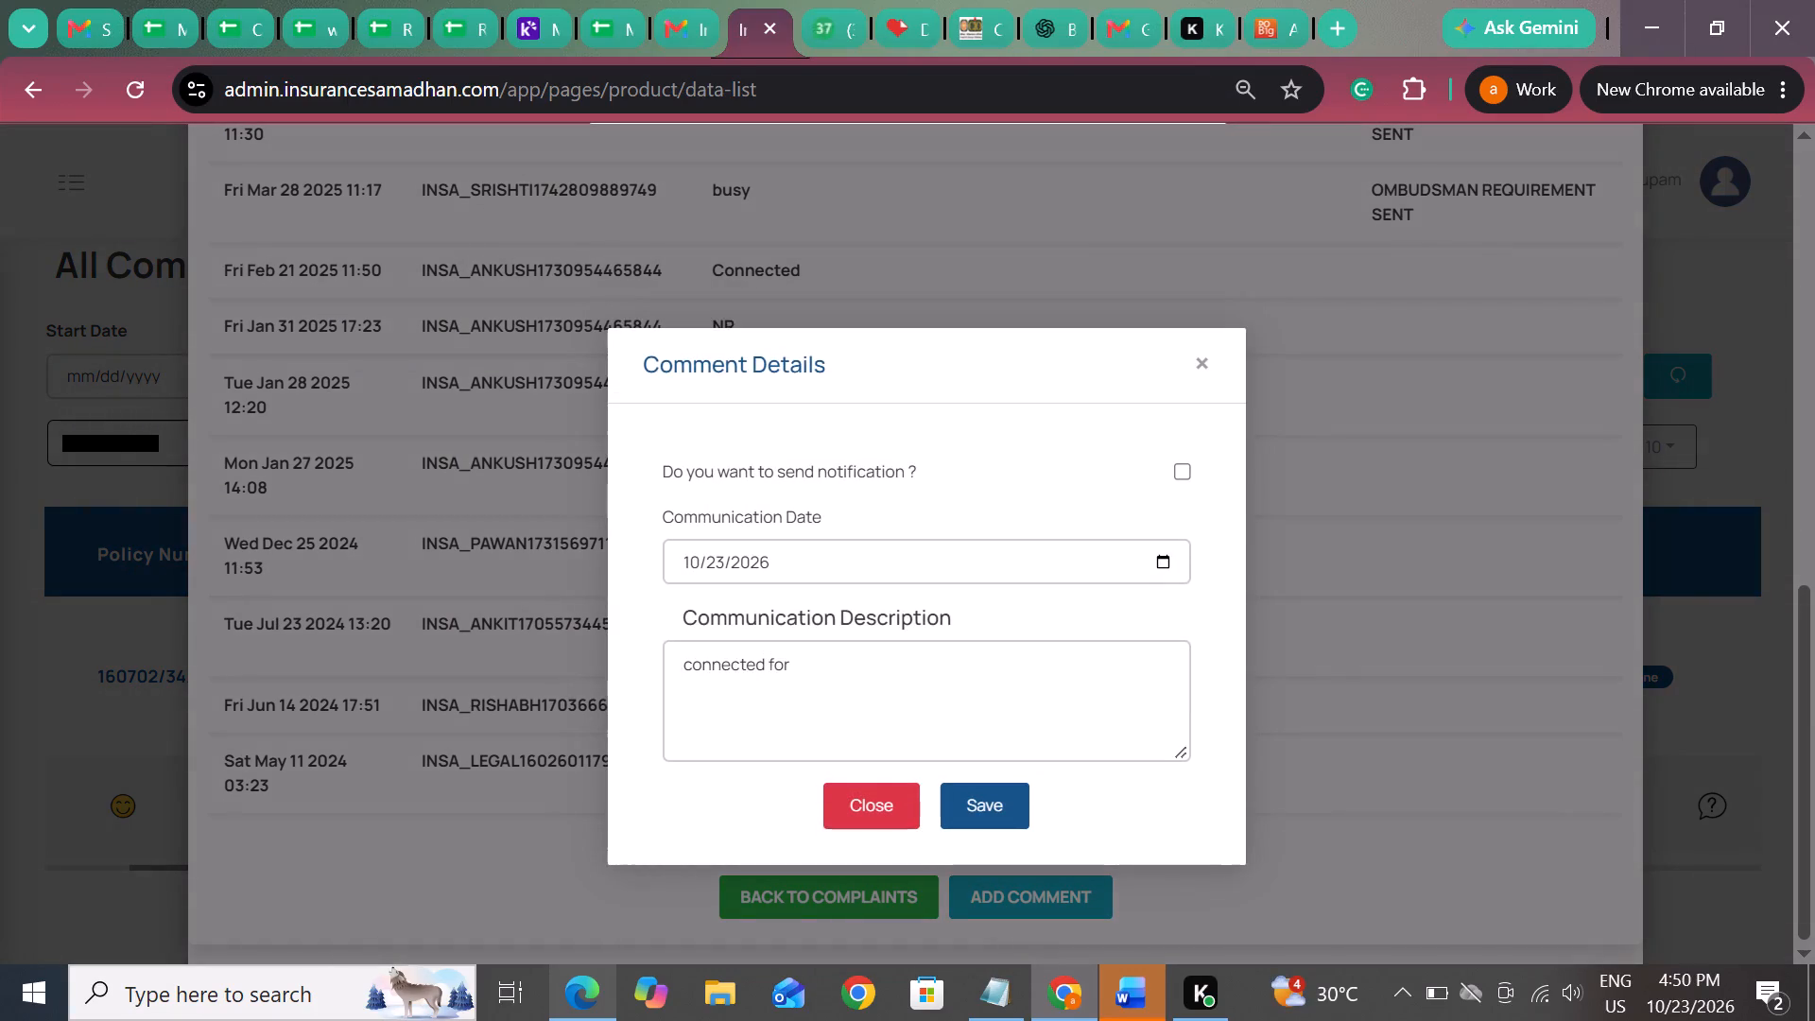
type("case")
key("space")
key("u")
type("pdate")
key("space")
key("Tab")
key("Tab")
key("Tab")
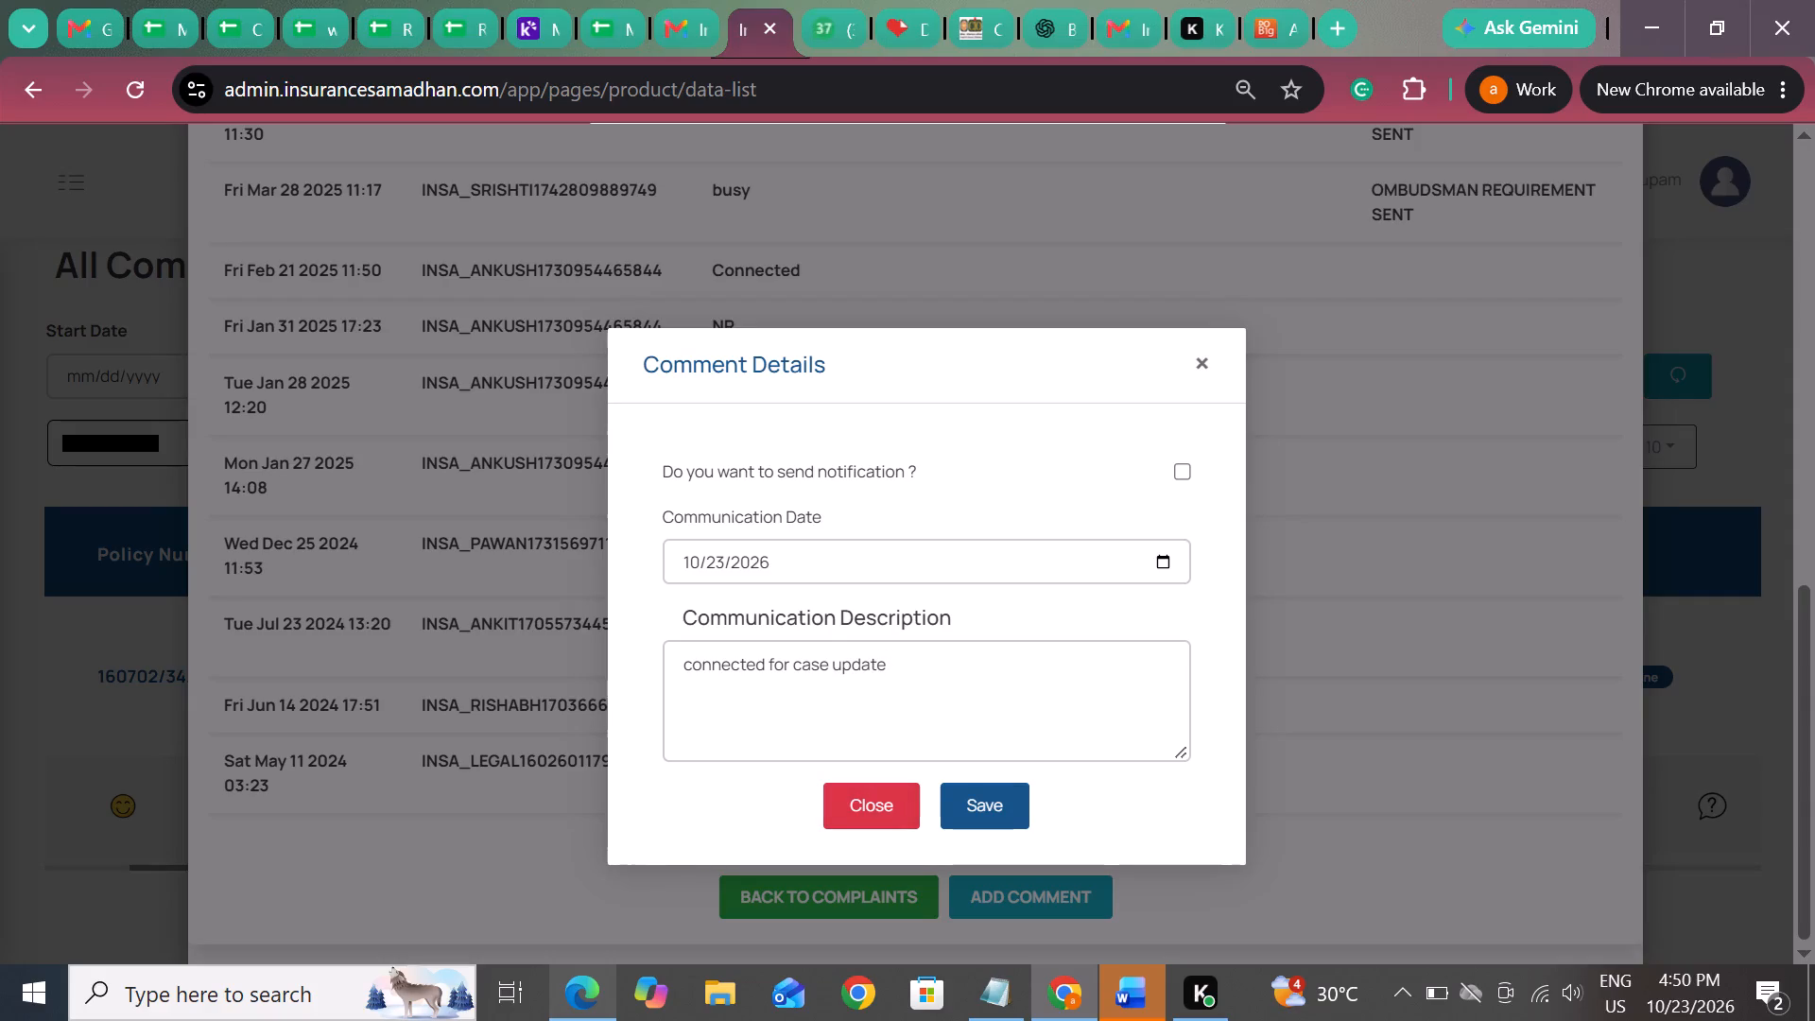
left_click(977, 804)
scroll(566, 171, "up", 14)
left_click_drag(491, 248, 481, 237)
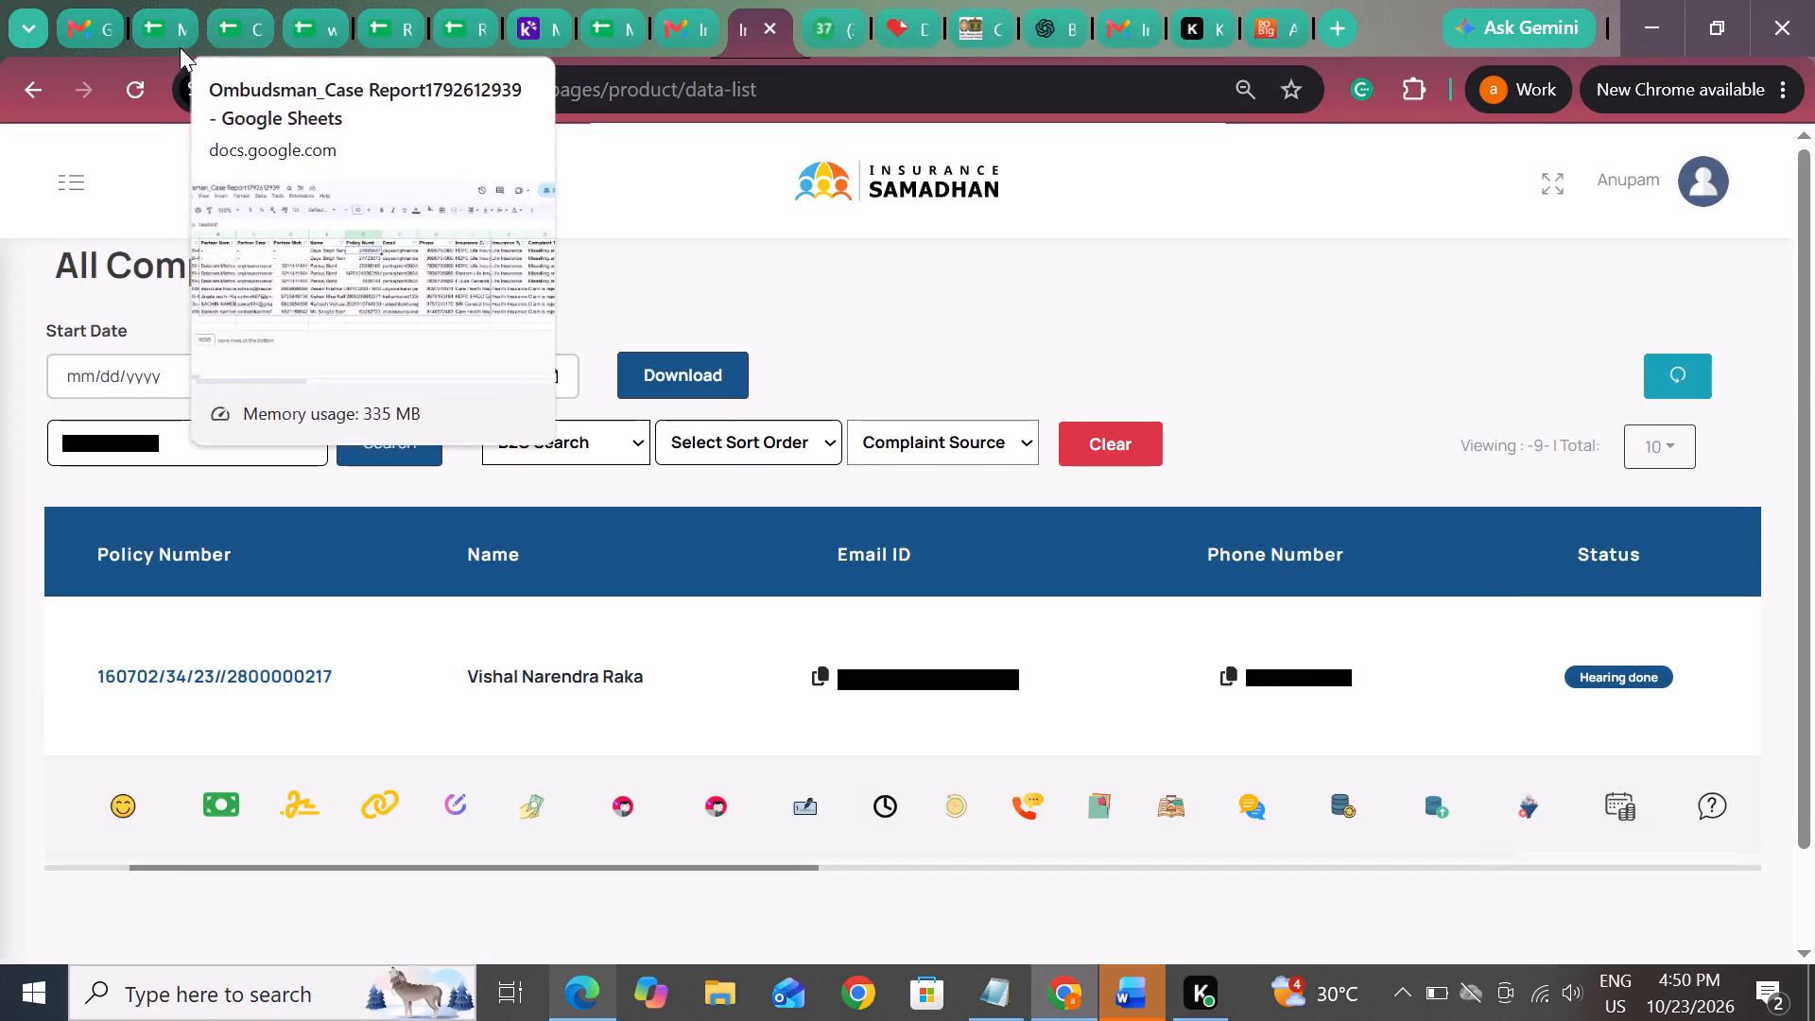
left_click(178, 47)
left_click(791, 487)
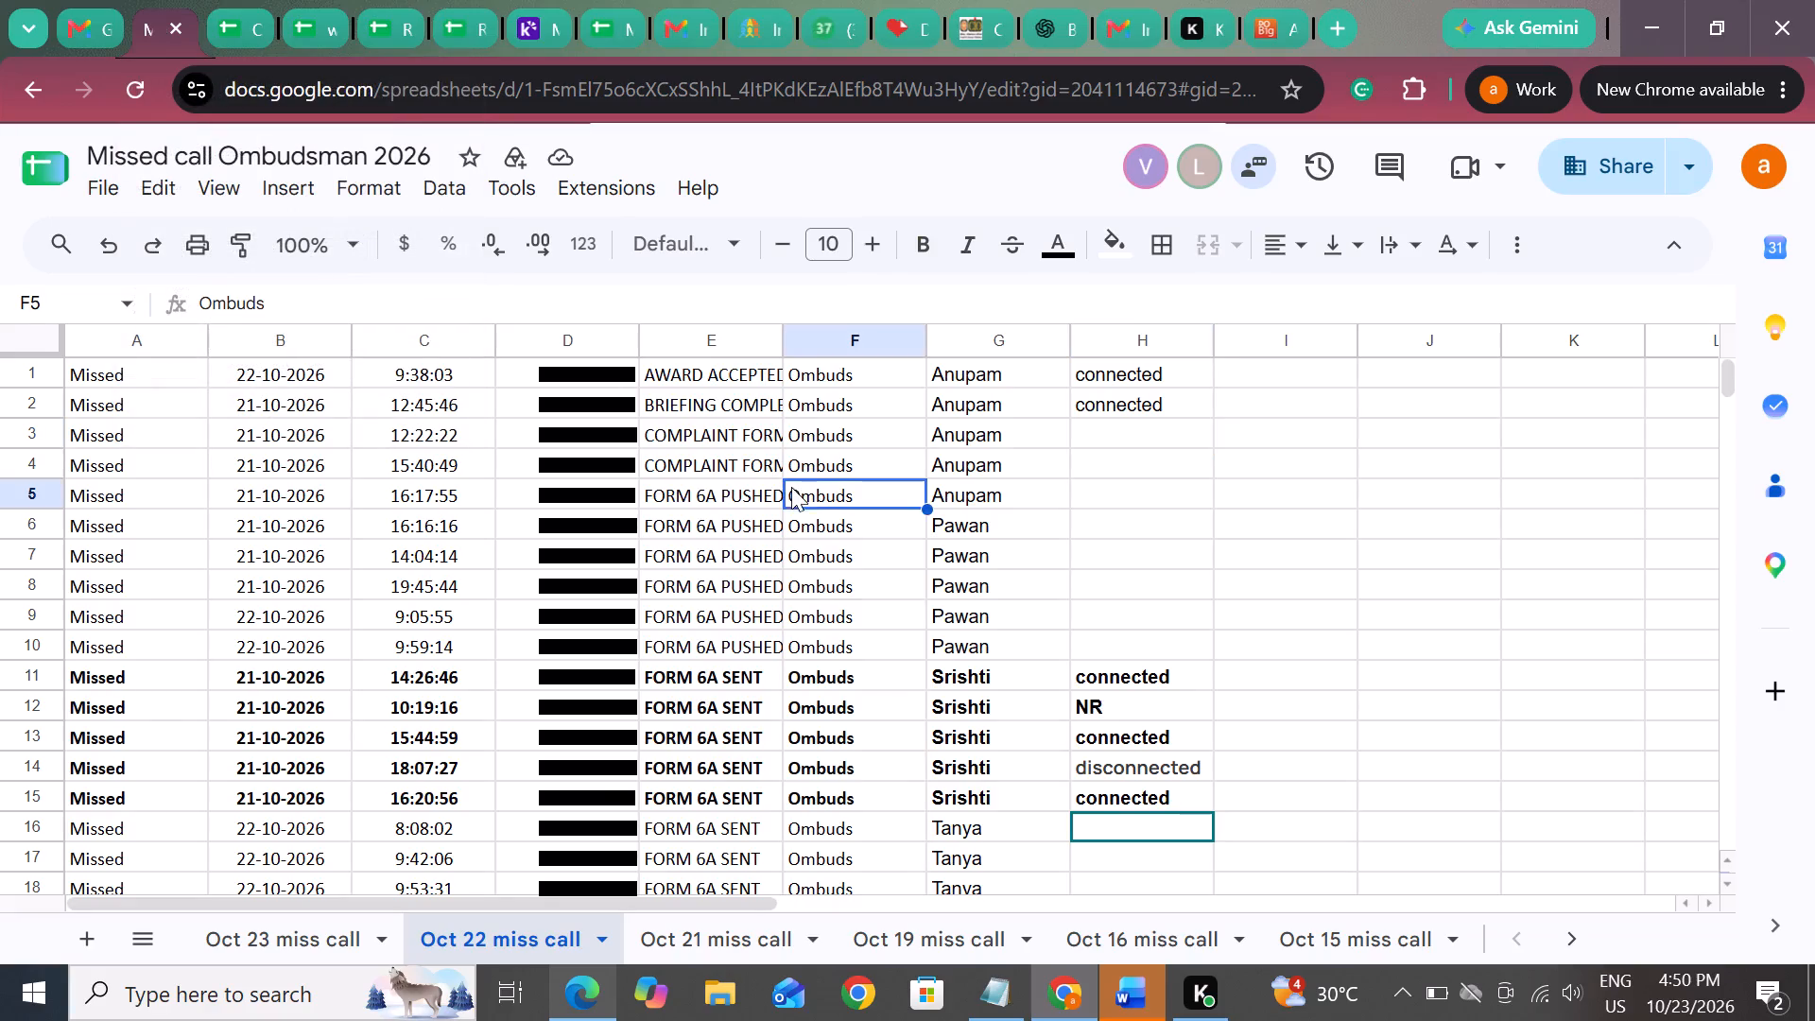
left_click(641, 485)
key("ctrl+c")
key("ctrl+c")
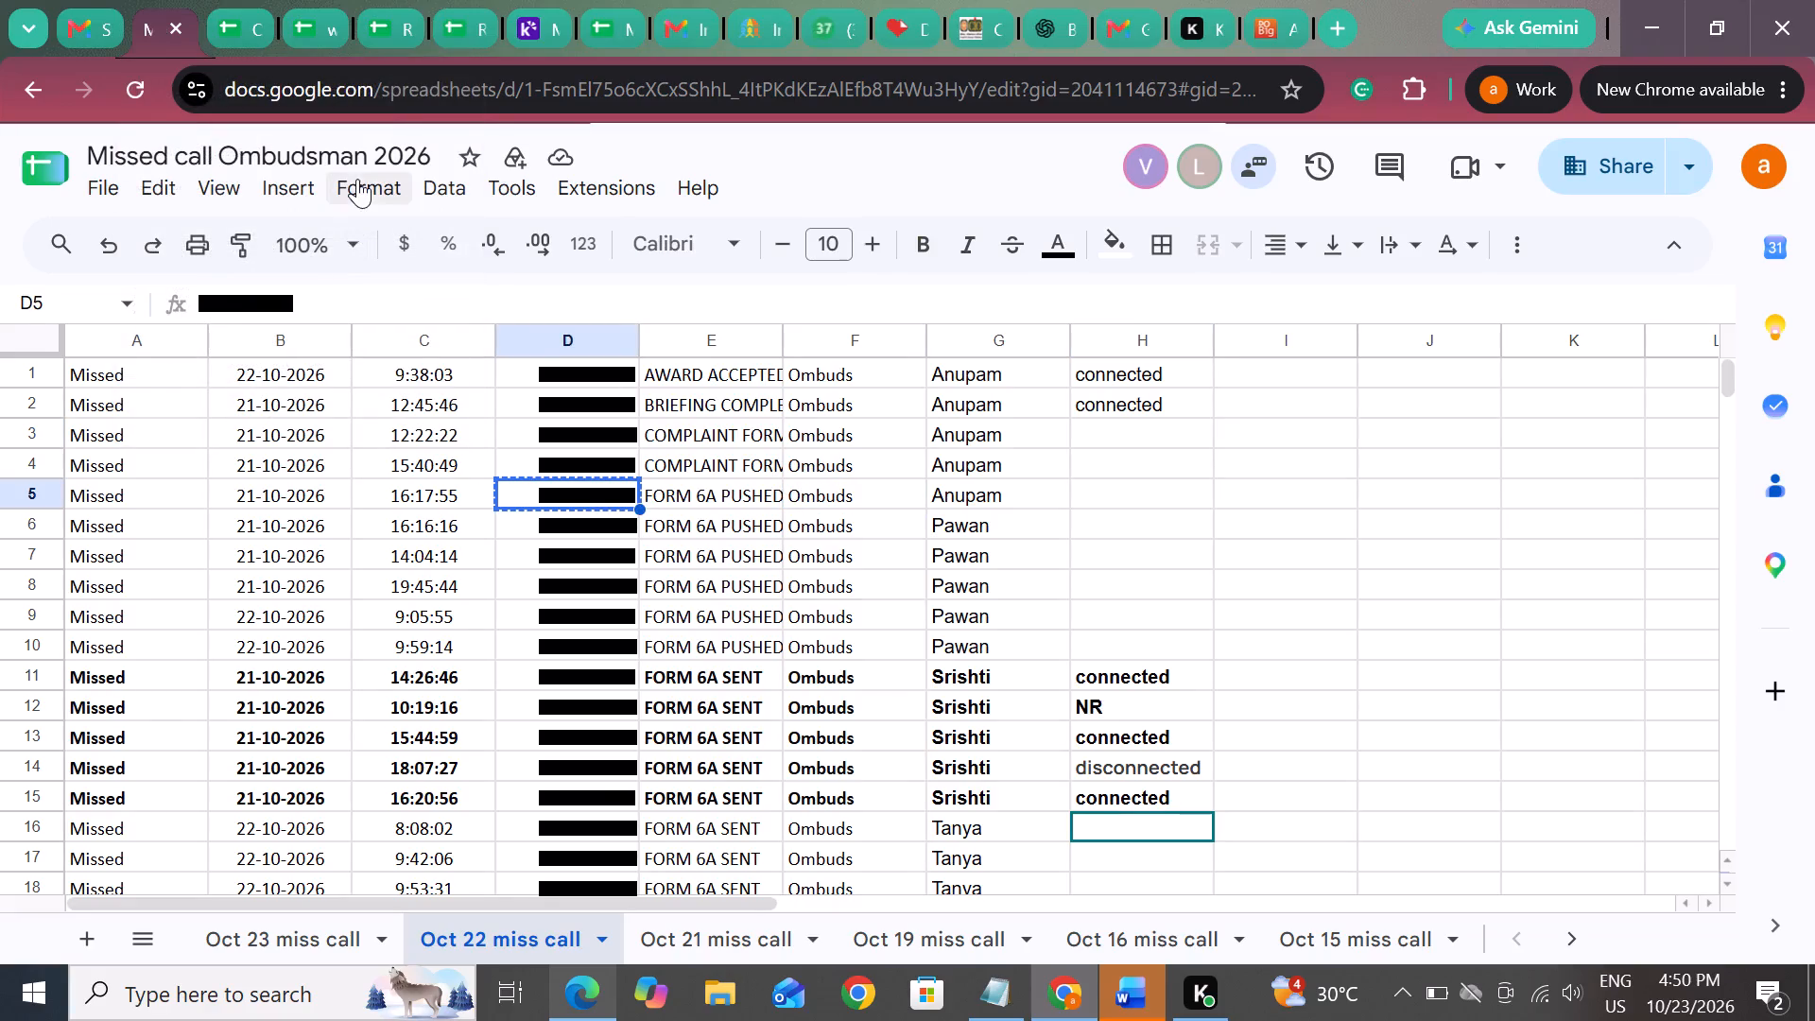
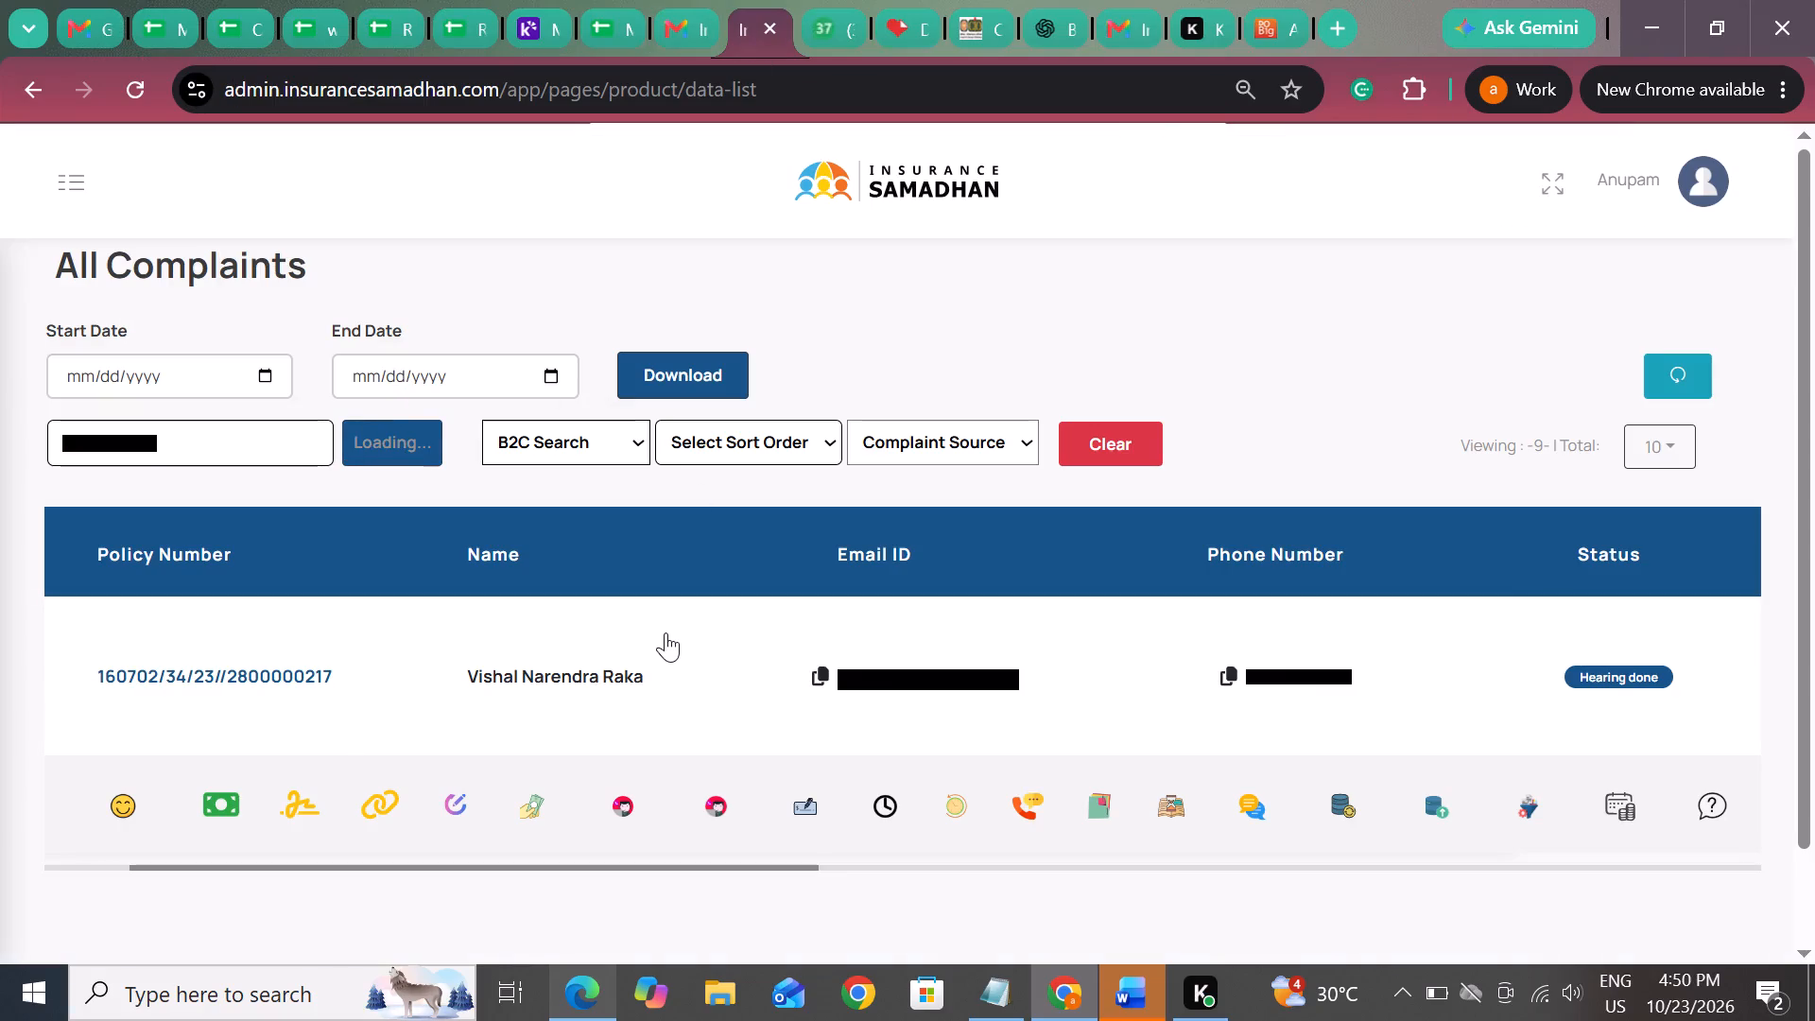
Check the communication log of the first Shriram Life complaint listed for the row 5 caller, and close it.
scroll(658, 640, "left", 2)
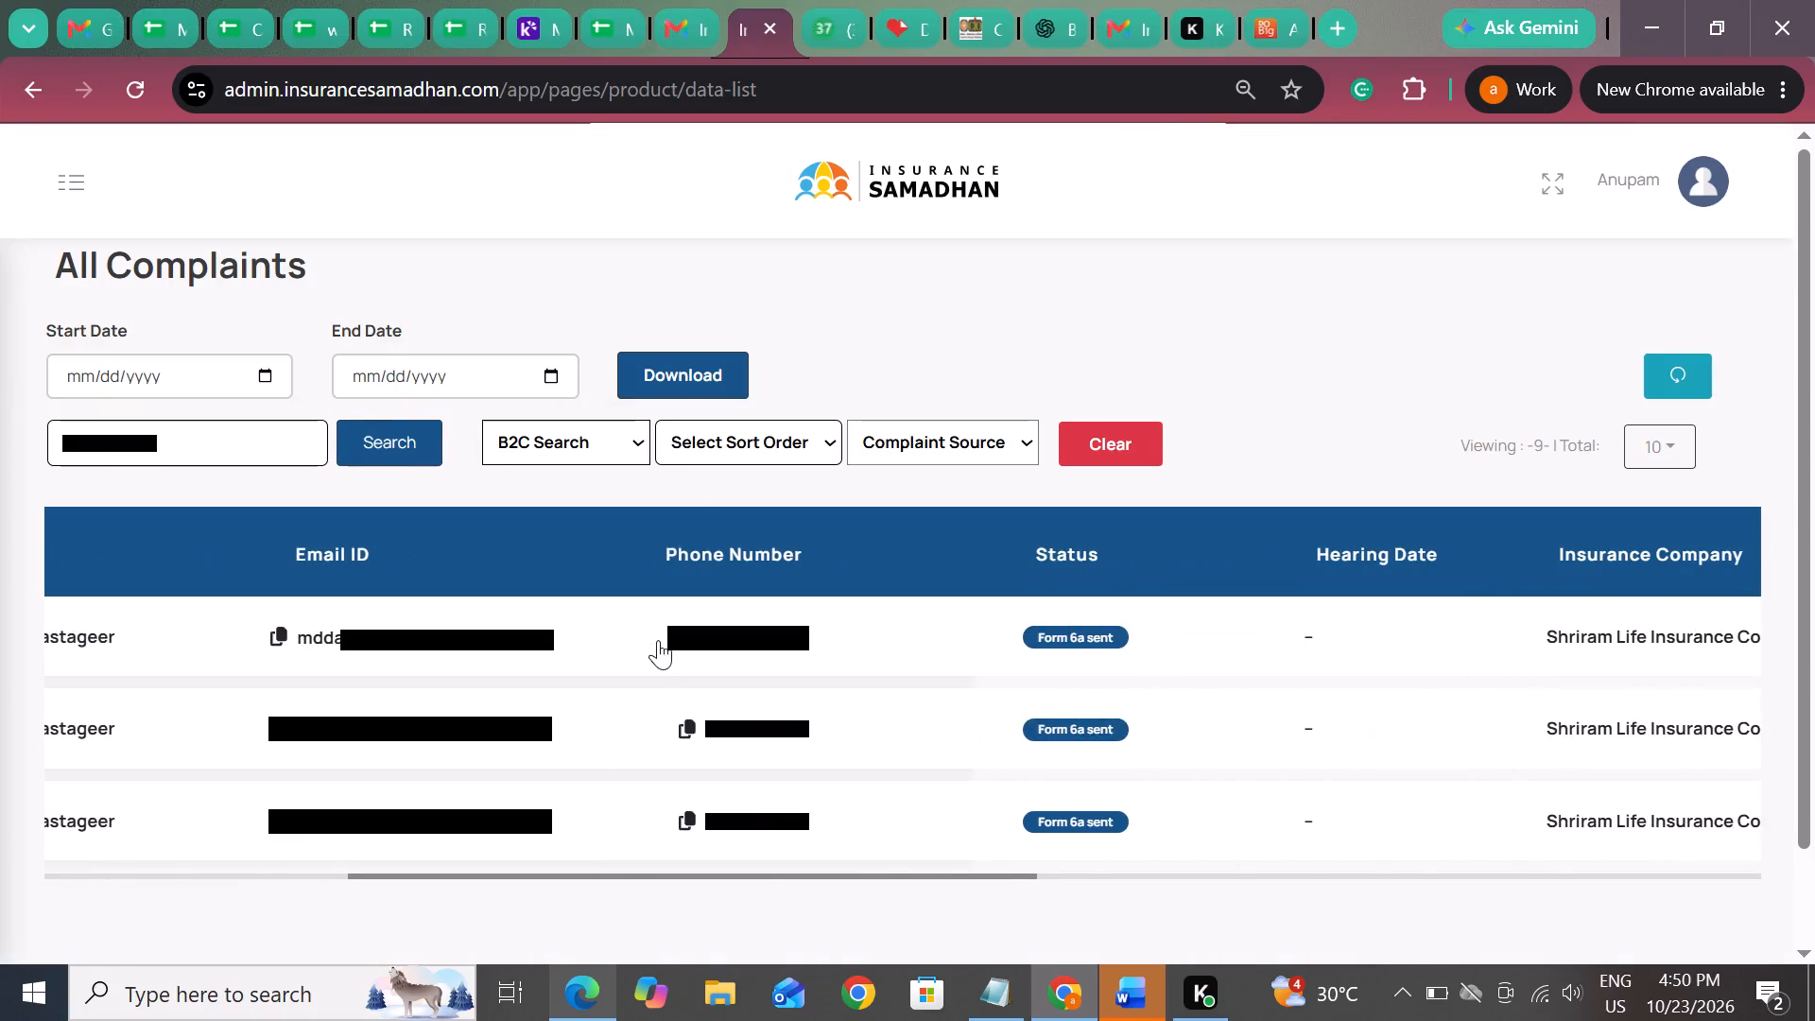
scroll(658, 640, "left", 1)
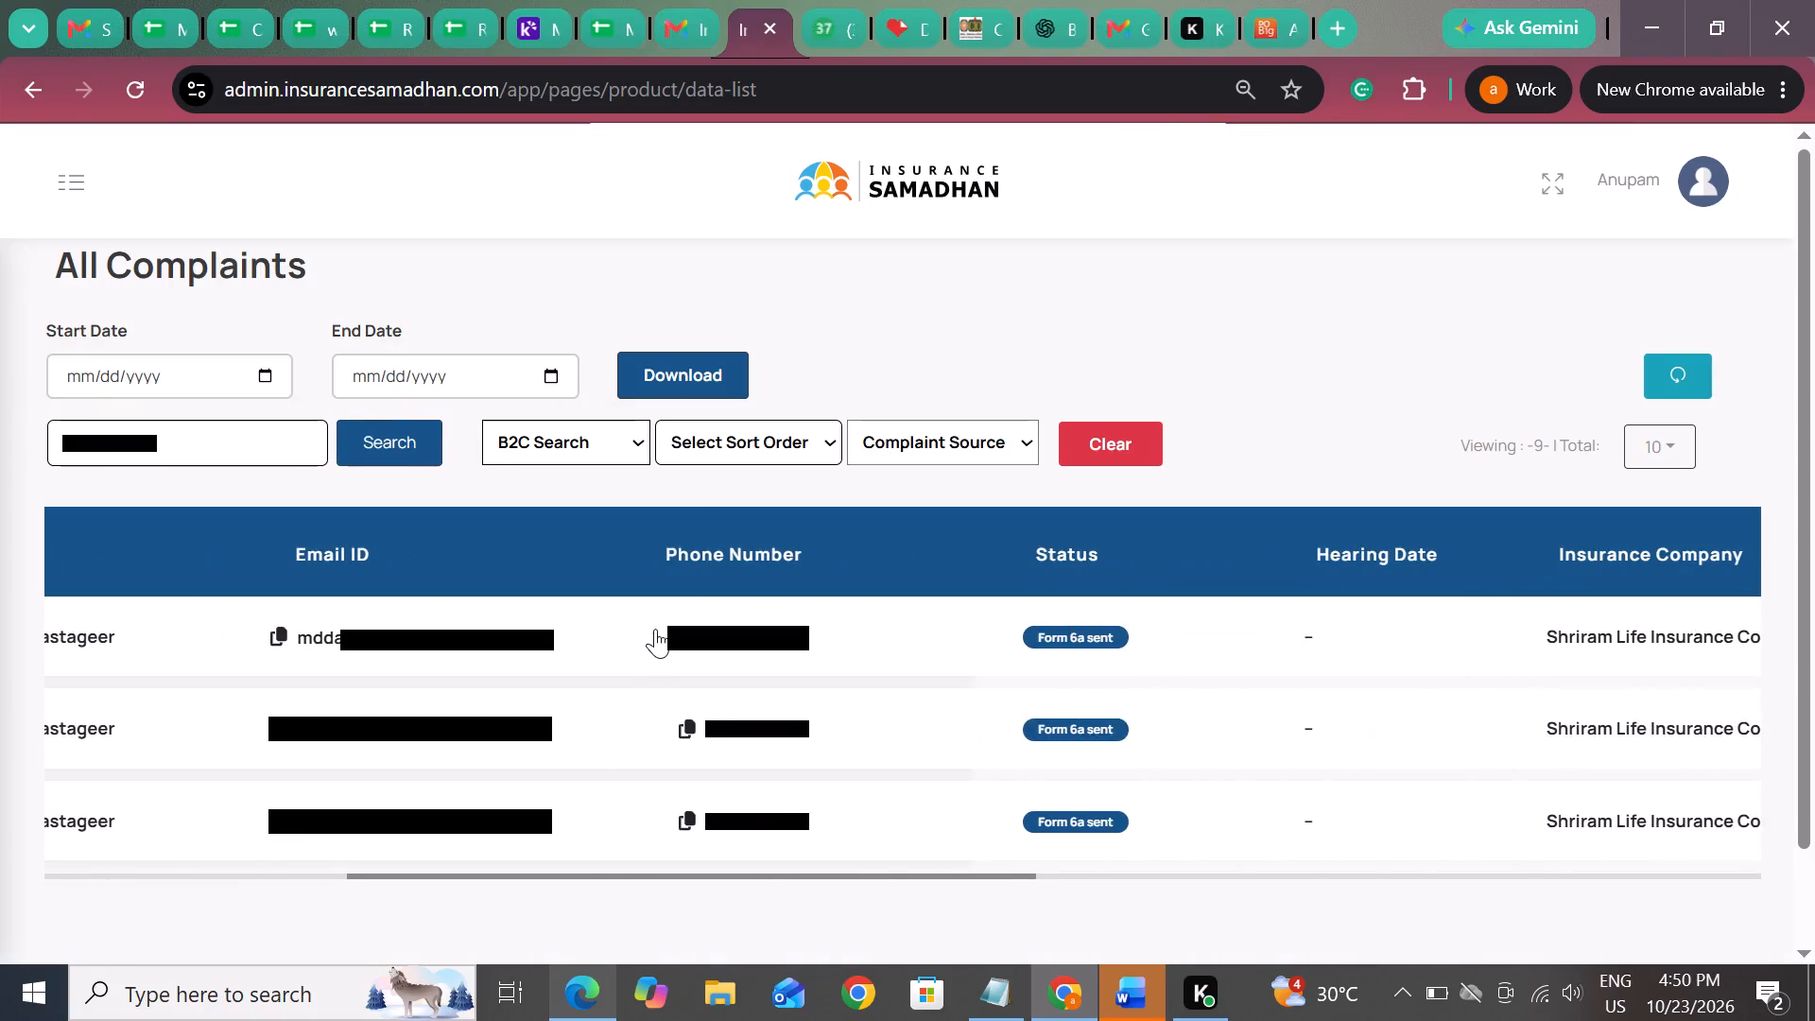
left_click(655, 629)
left_click(655, 629)
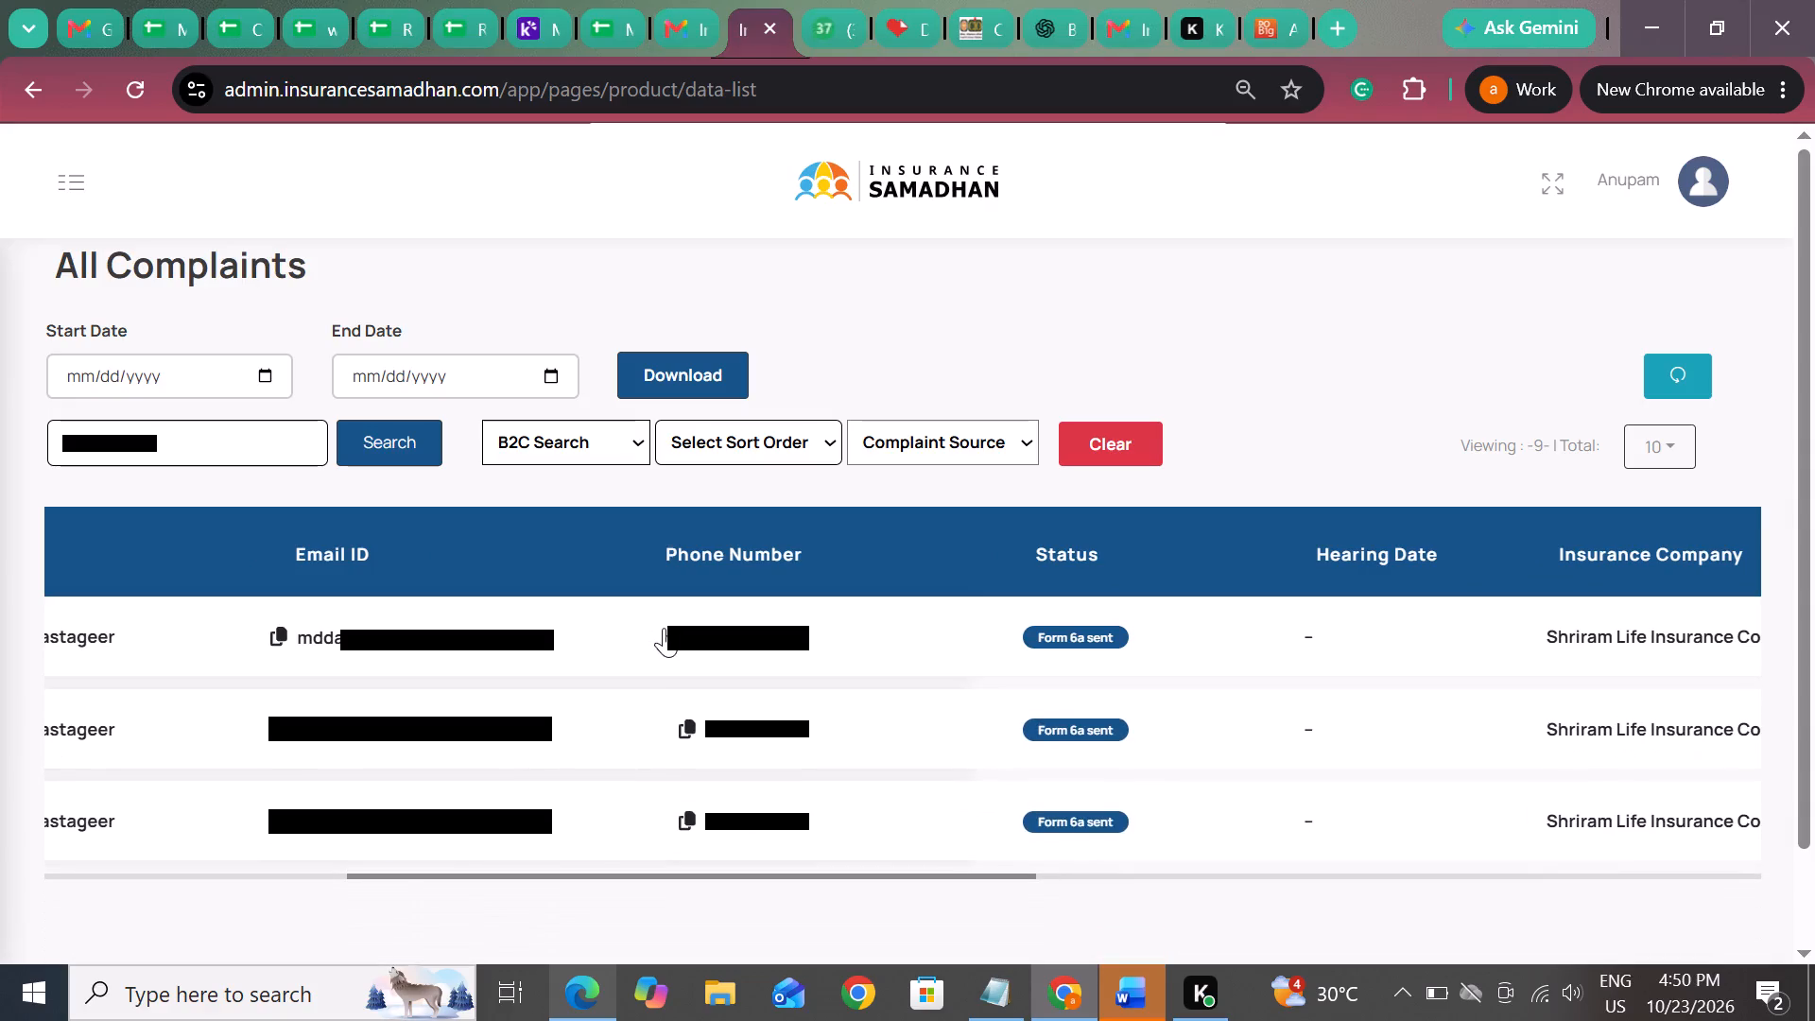
left_click(579, 646)
left_click(719, 735)
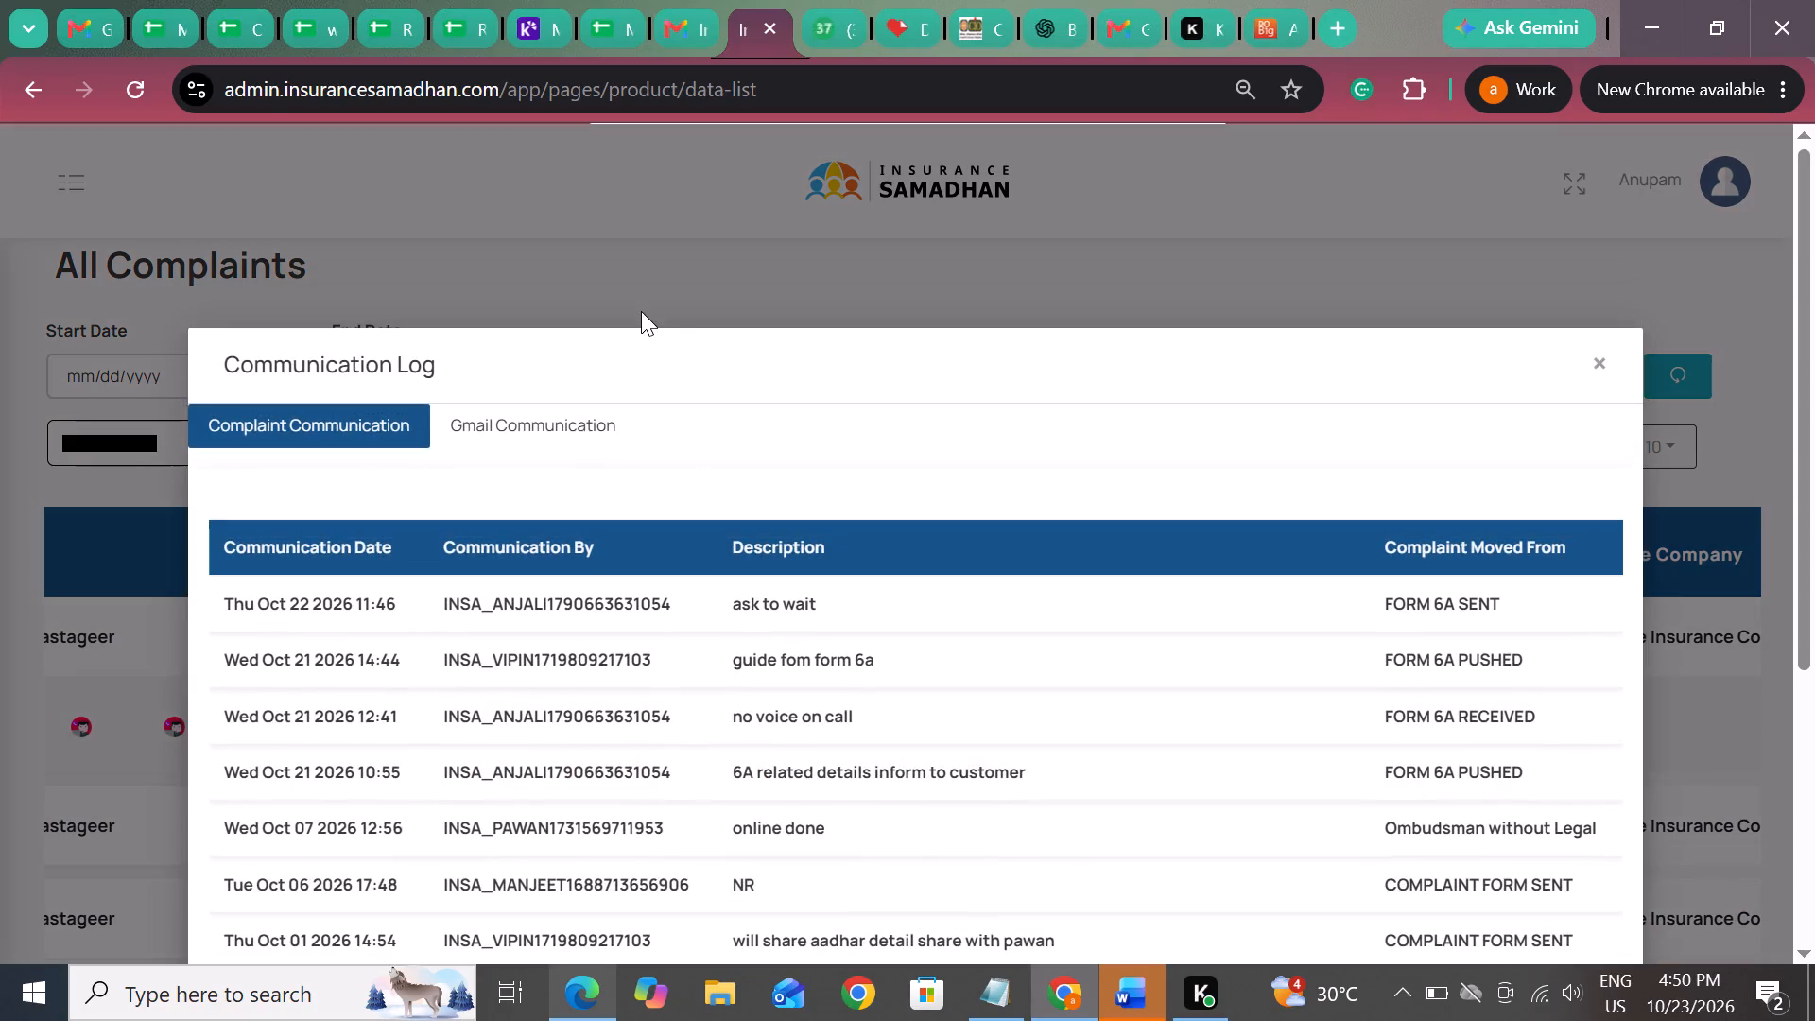
left_click(607, 254)
Back in the Oct 22 miss call sheet, select the column H outcome cell for Anupam's FORM 6A PUSHED call in row 5.
left_click(189, 28)
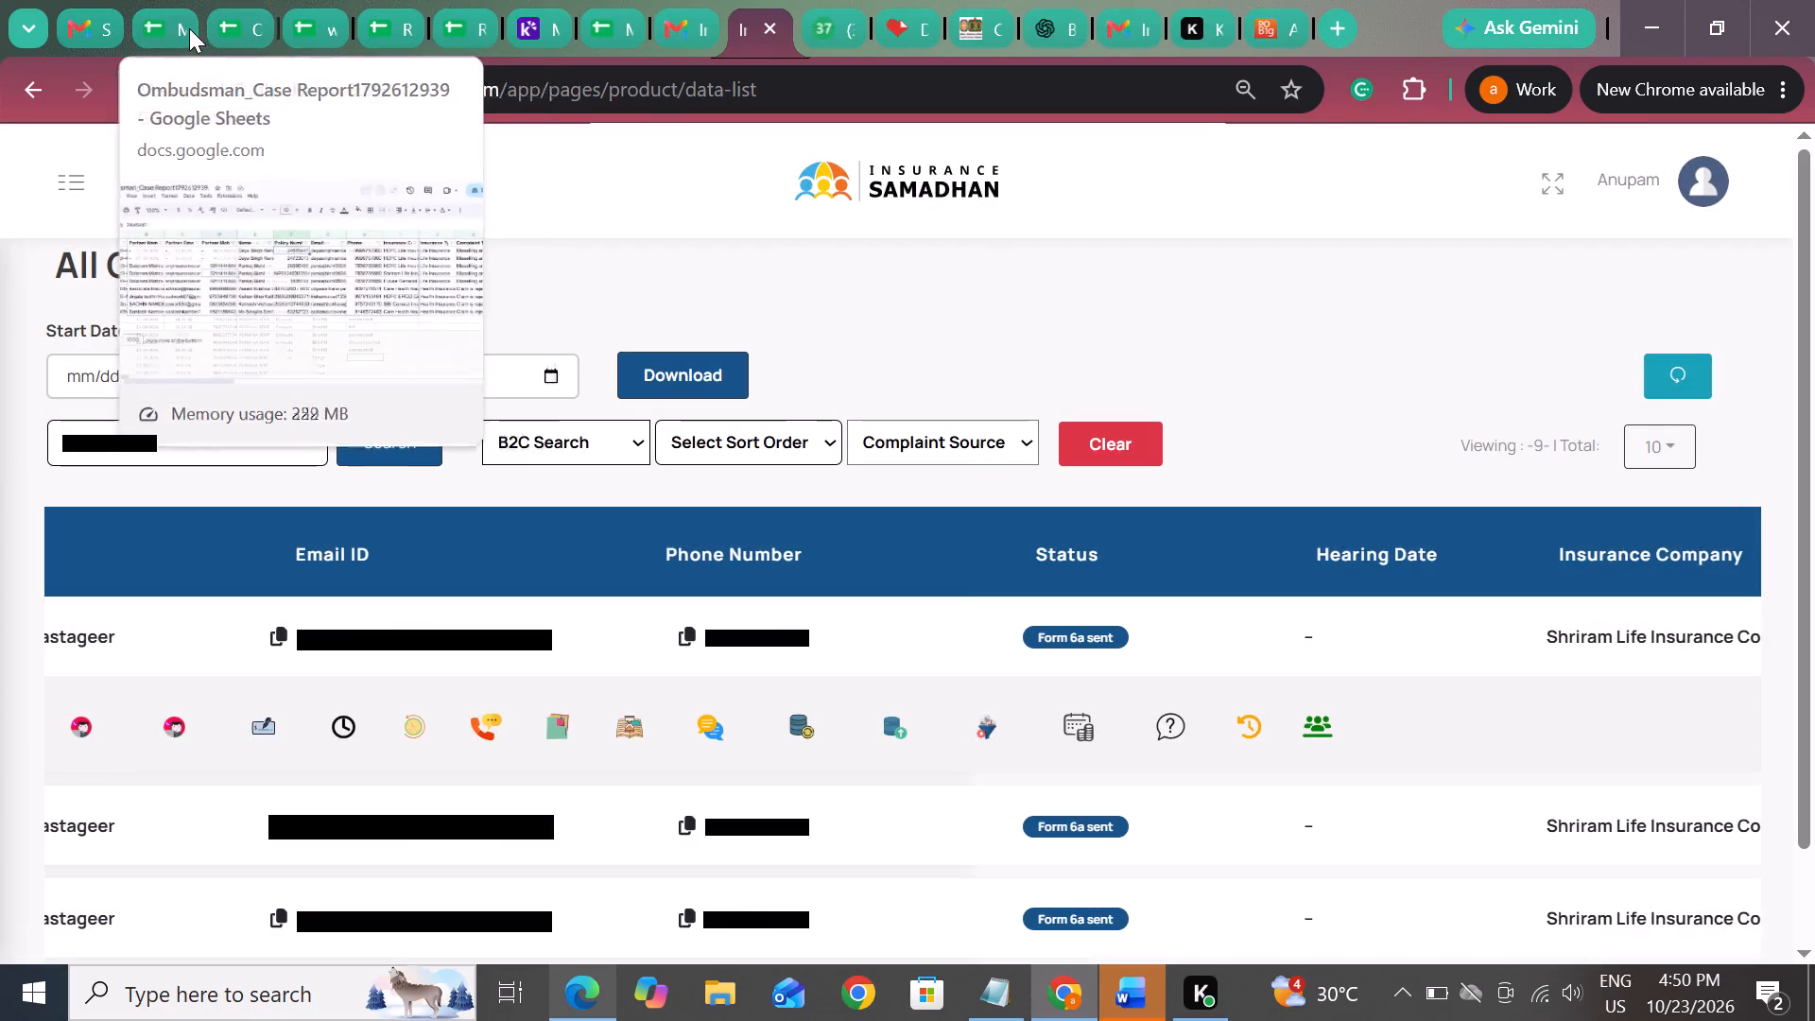
left_click(1078, 492)
left_click(1164, 504)
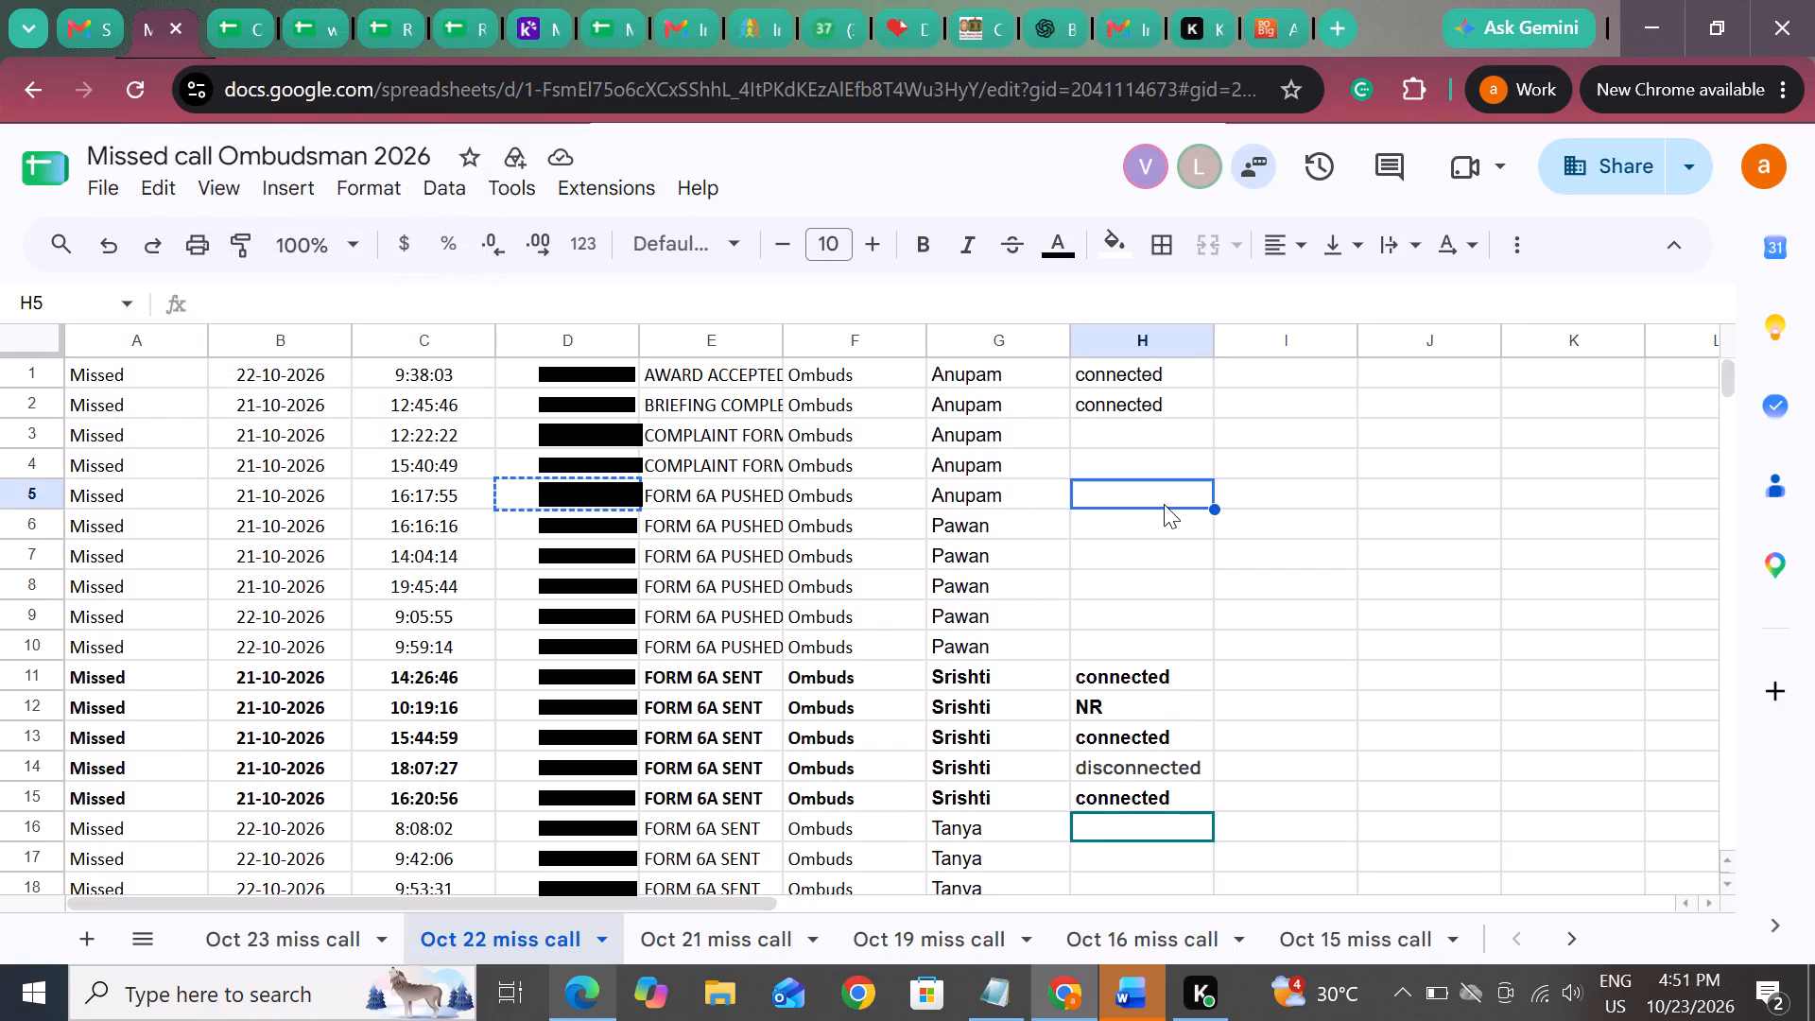
Record the call outcome "connected" in column H for Anupam's FORM 6A PUSHED call in row 5.
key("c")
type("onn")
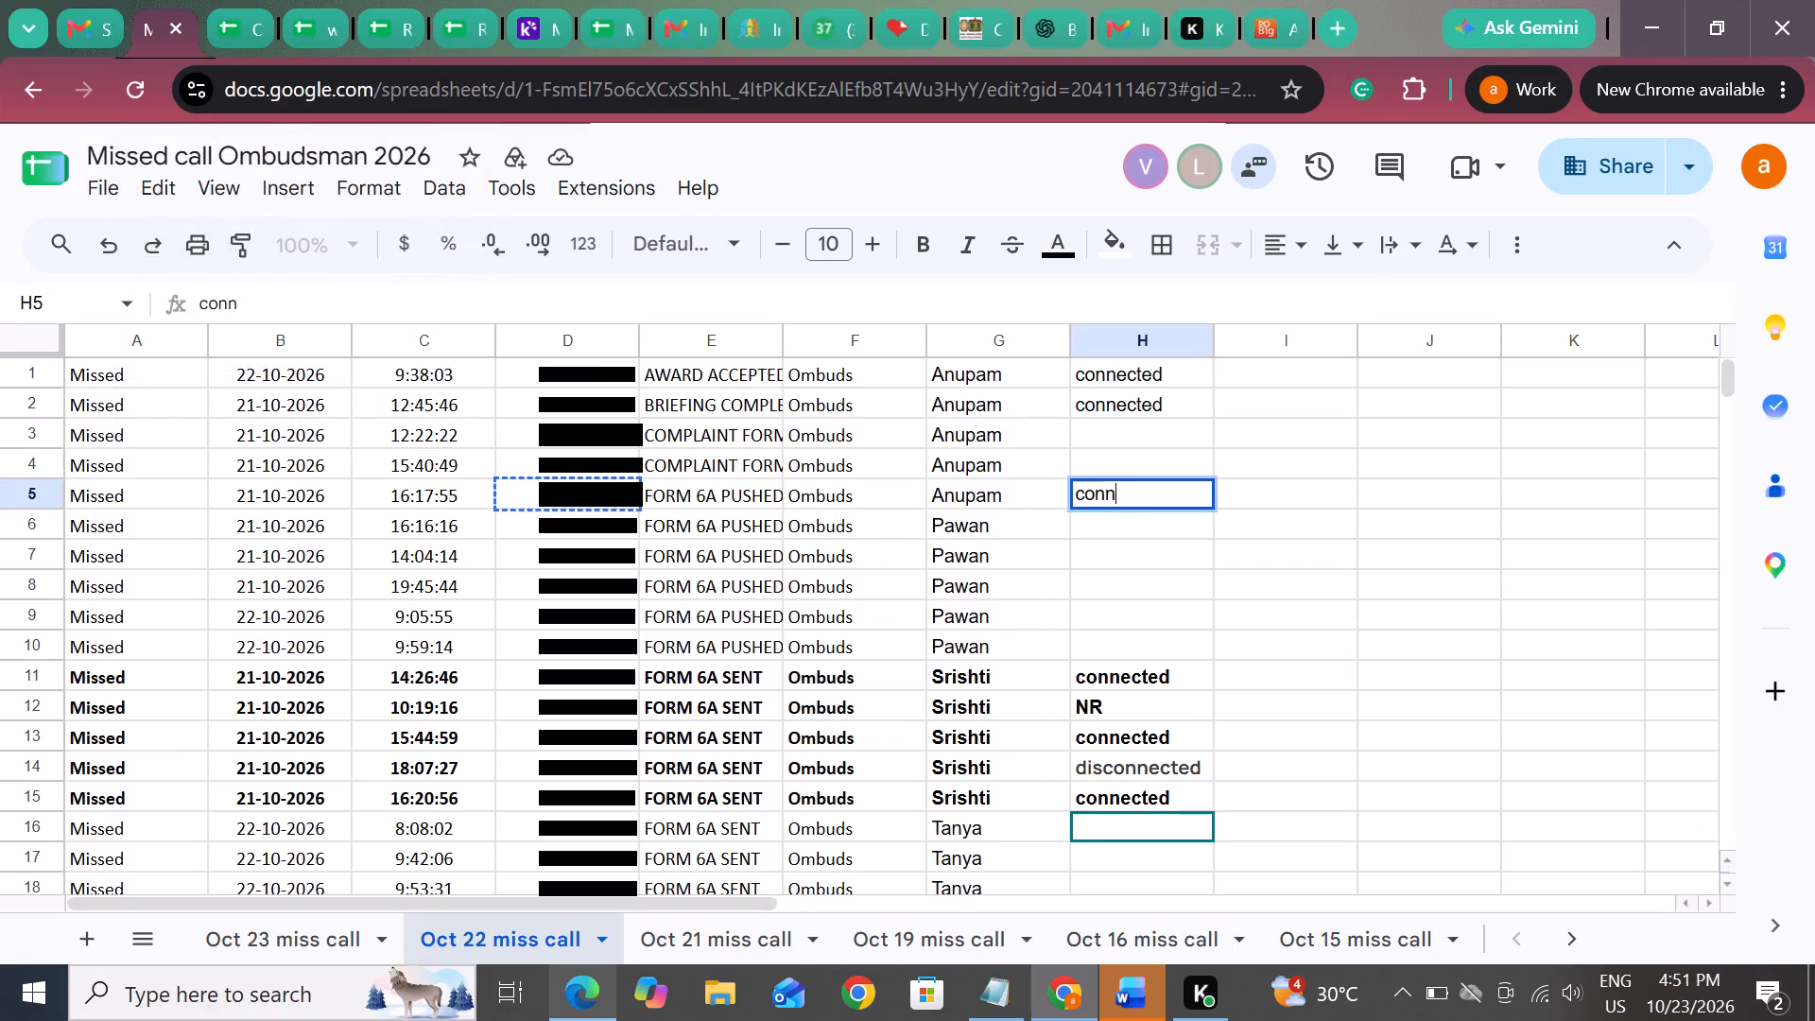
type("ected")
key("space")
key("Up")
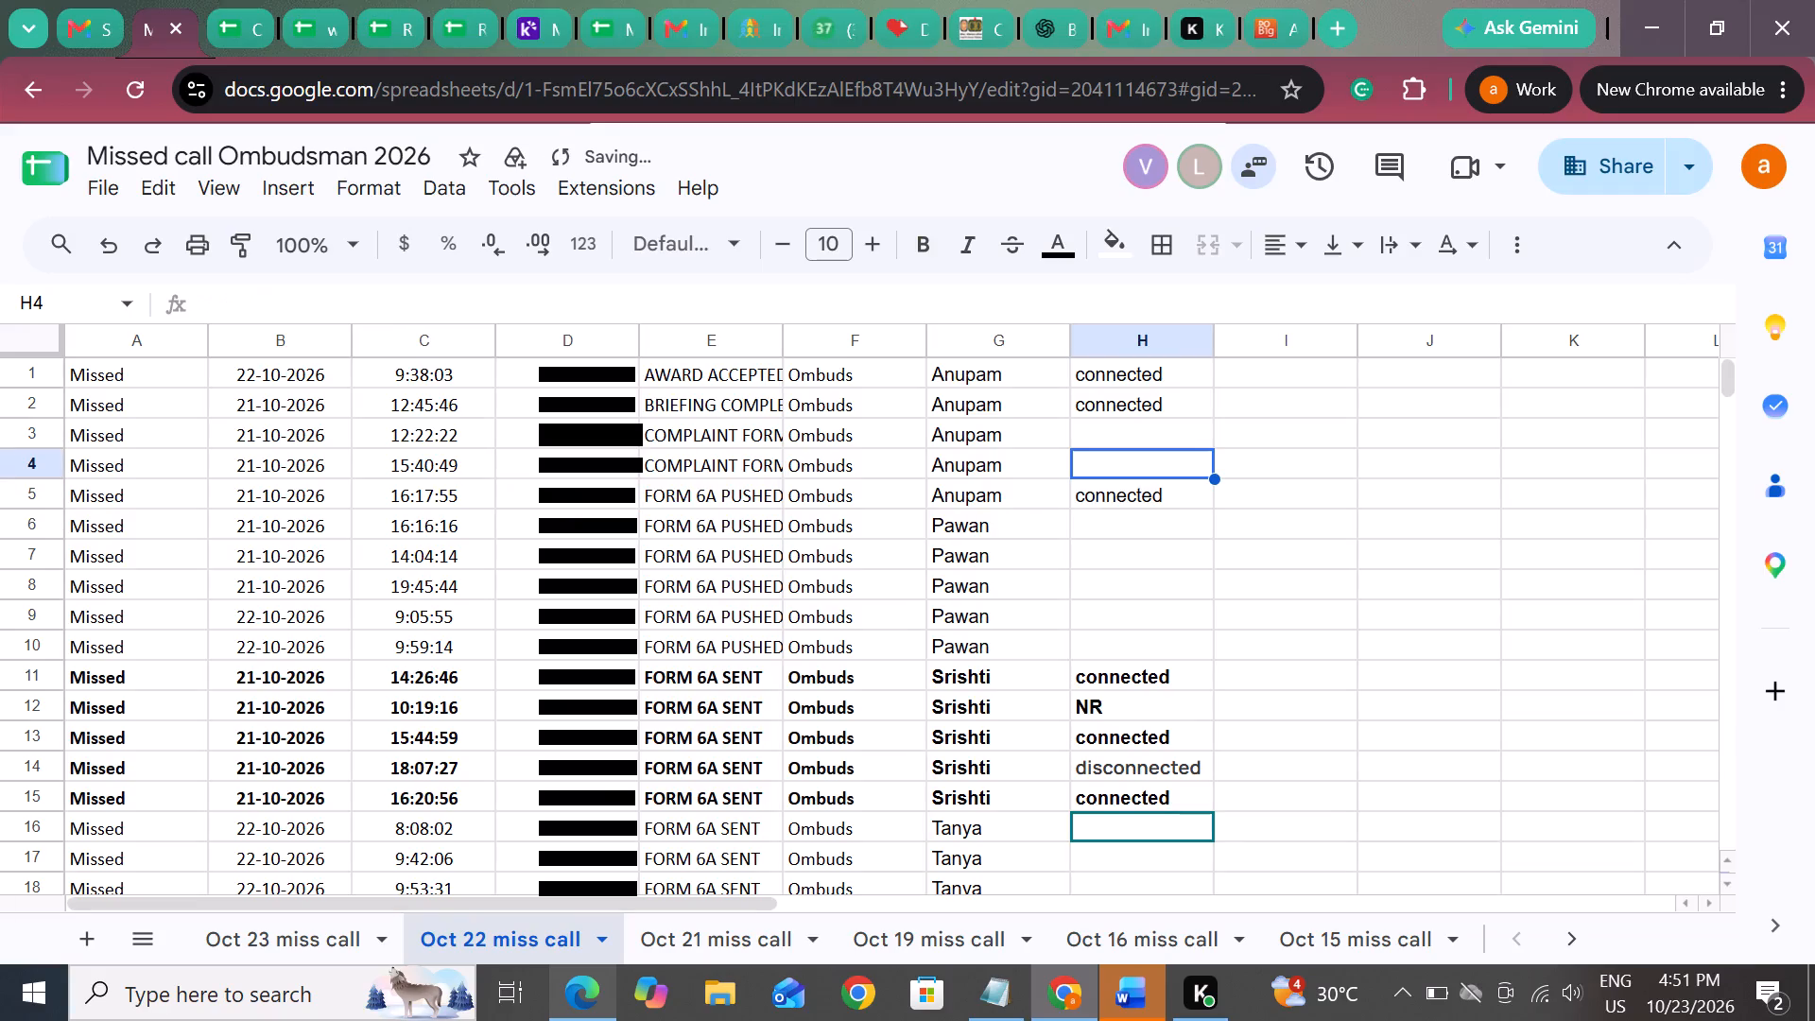
Copy the caller's number from column D of Anupam's COMPLAINT FORM SENT call in row 3.
left_click(683, 440)
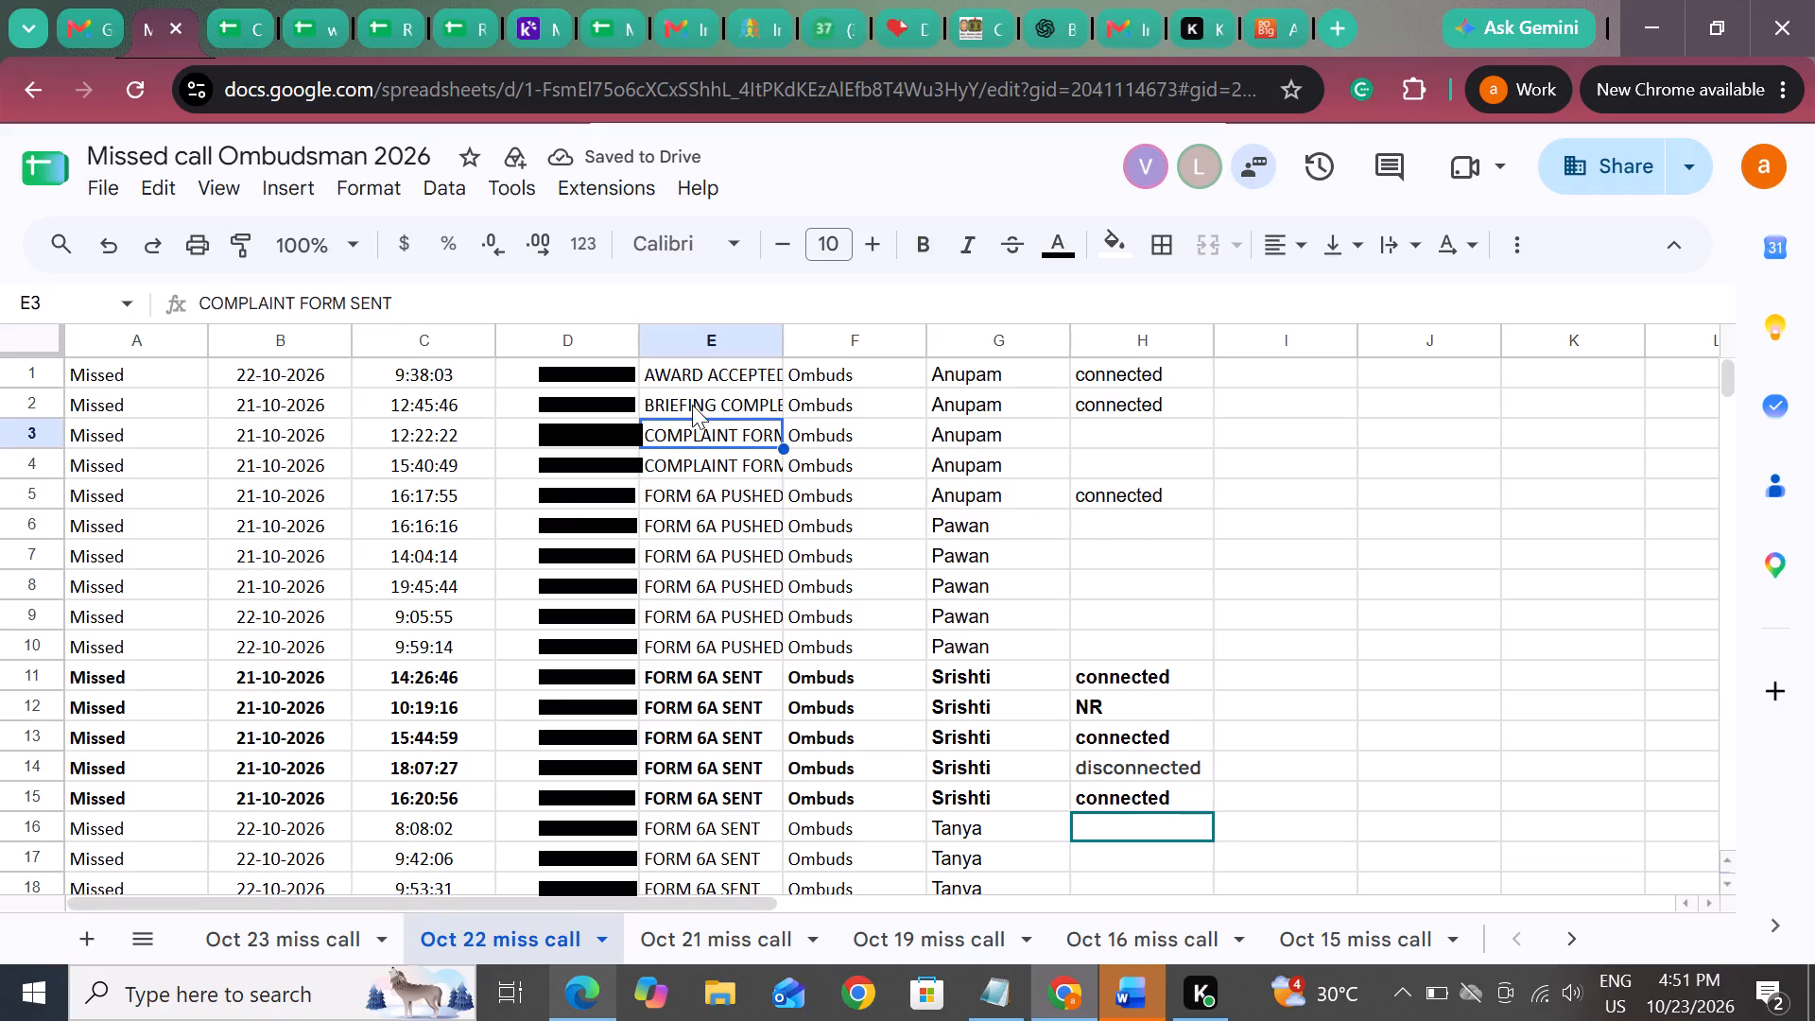
left_click(643, 436)
left_click(595, 455)
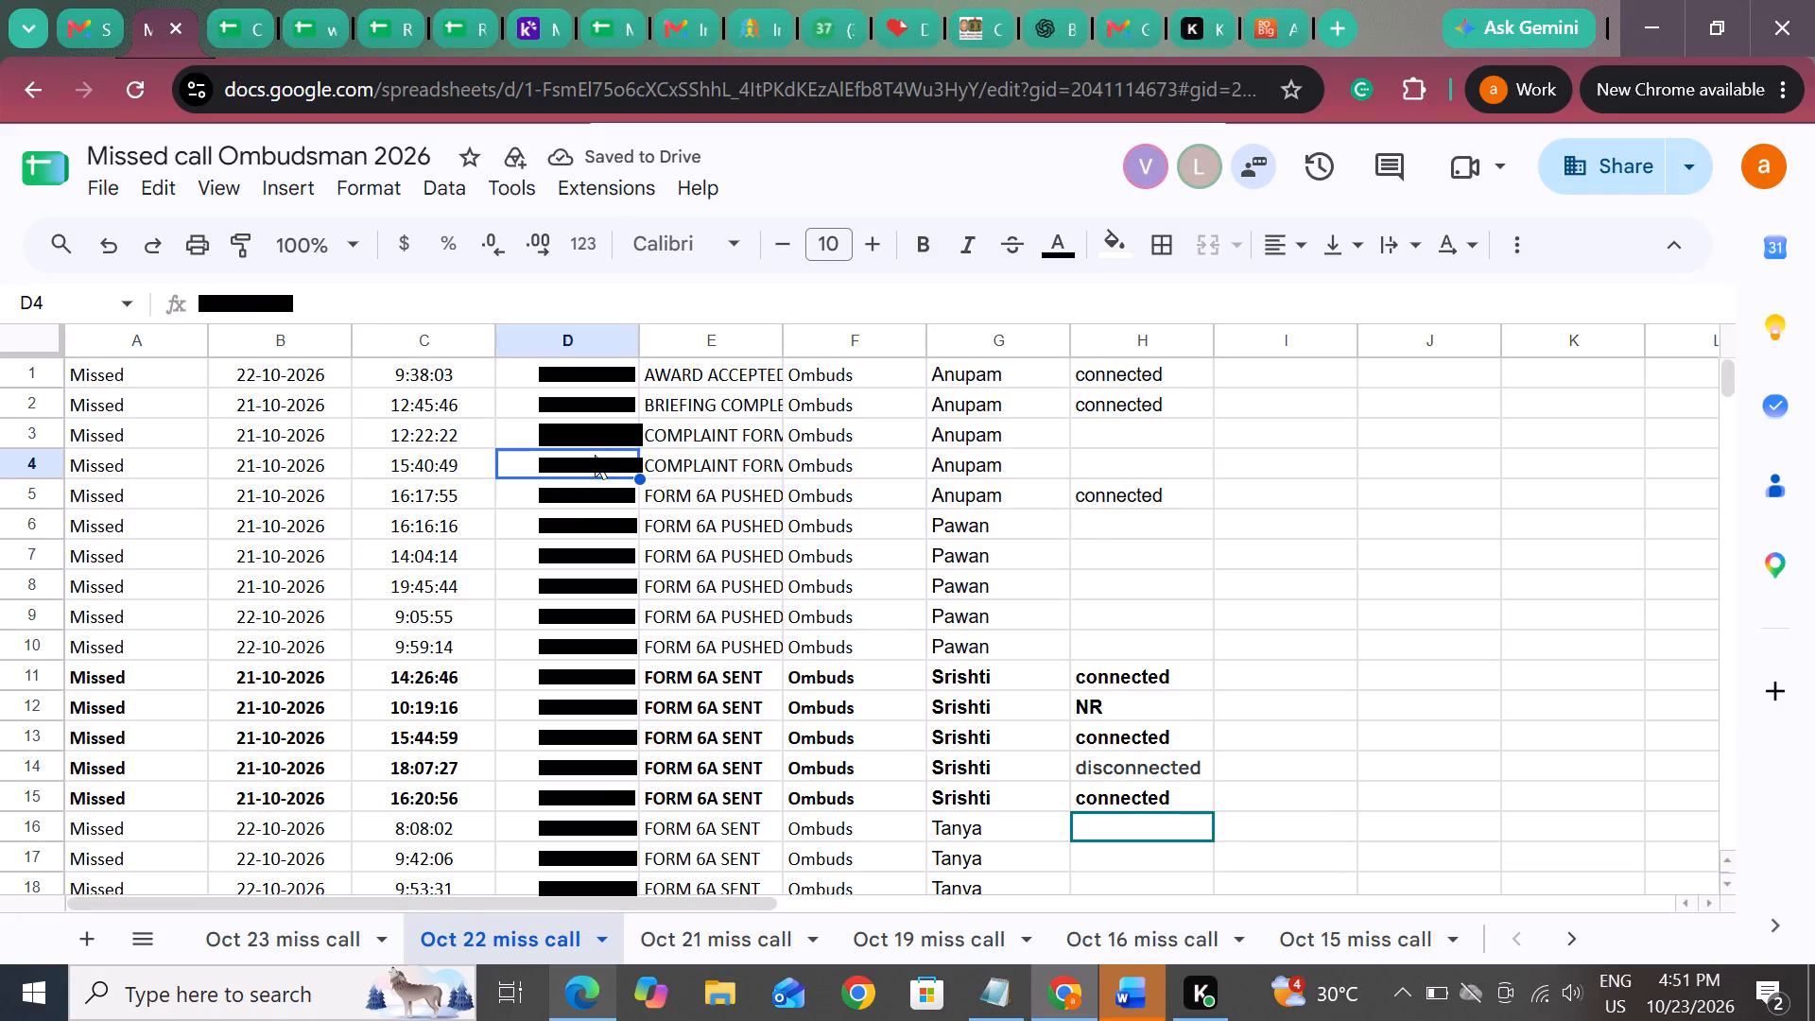
key("ctrl+c")
key("ctrl+c")
left_click(605, 426, "ctrl")
key("ctrl+c")
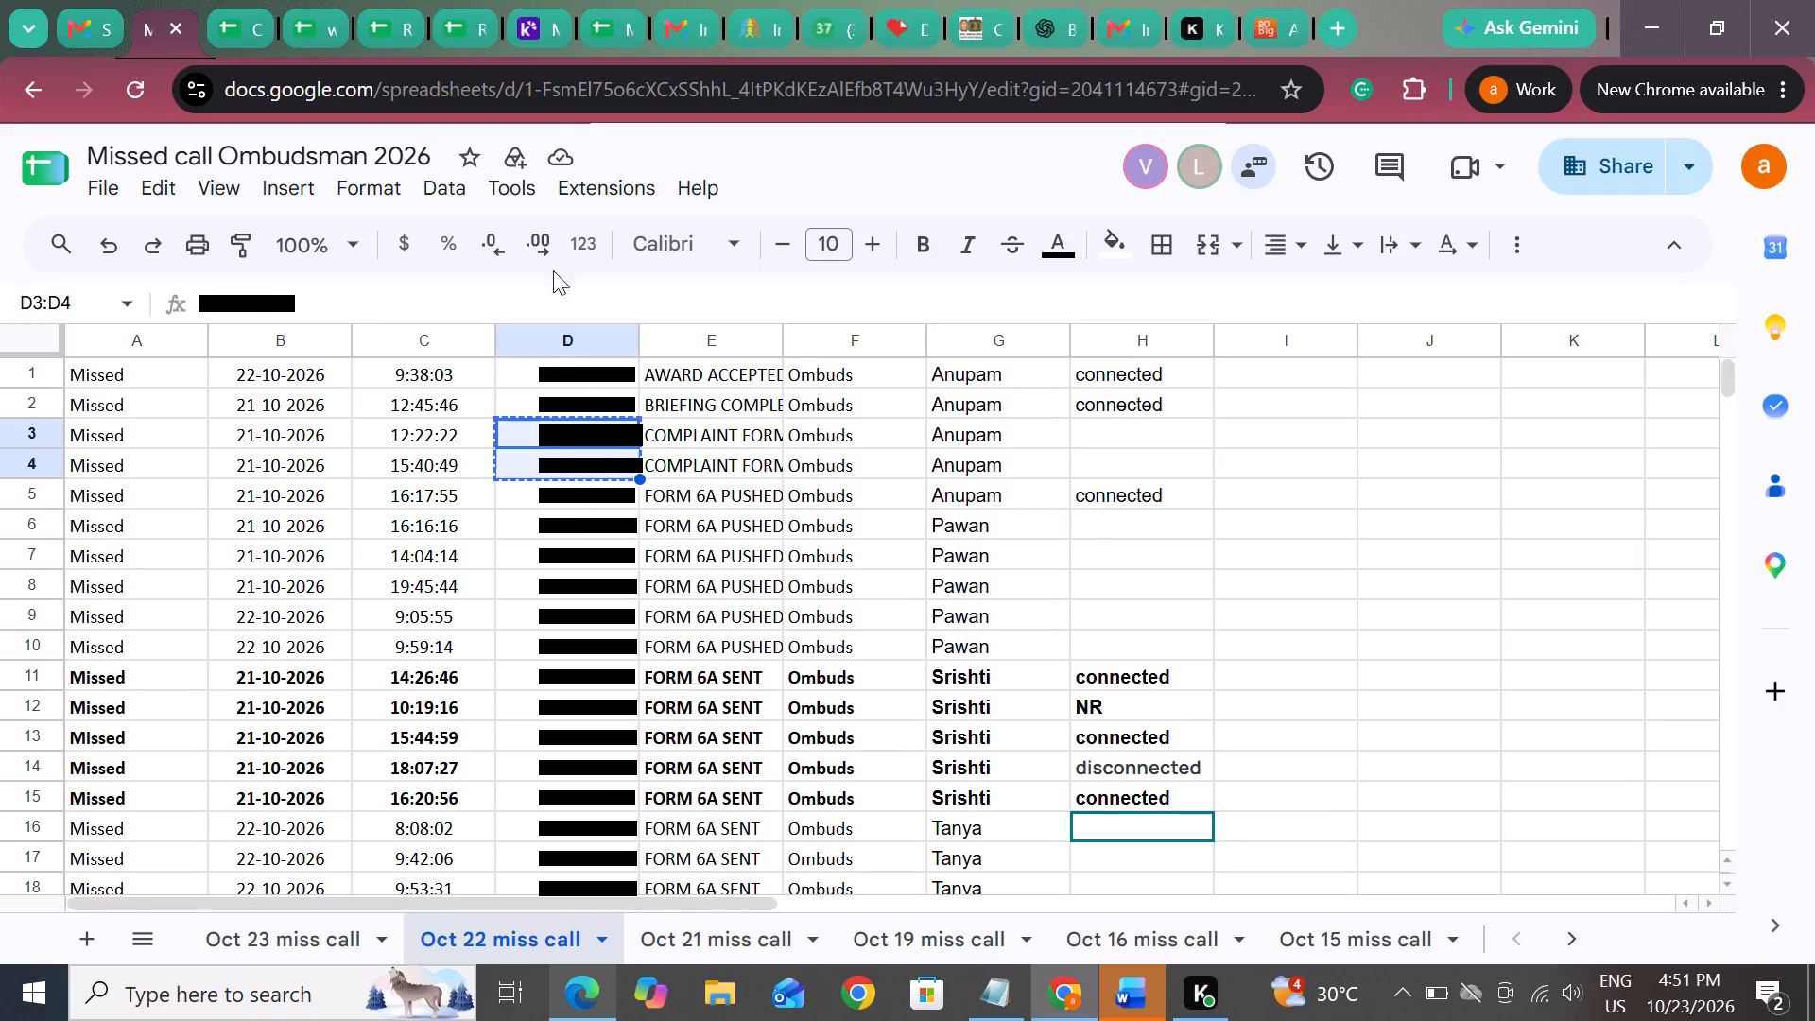
left_click(629, 517)
left_click(539, 420)
left_click(544, 441)
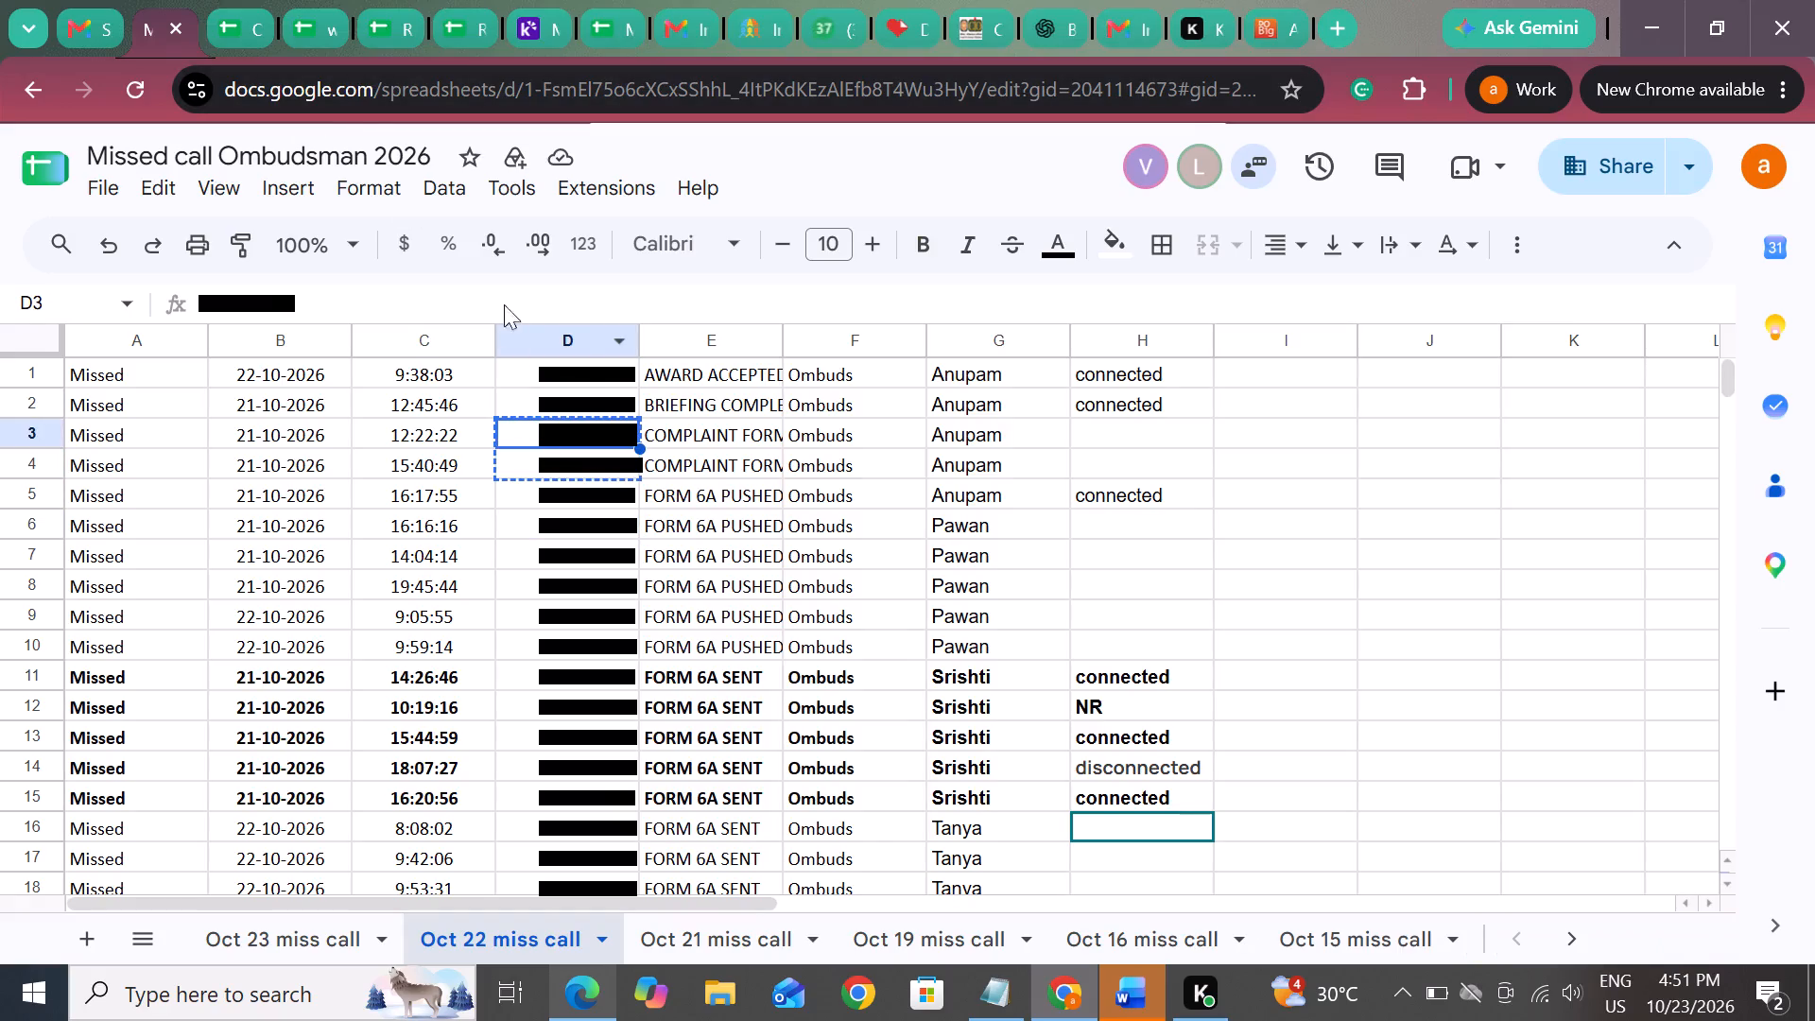
key("ctrl+c")
key("ctrl+c")
Move the missed-call spreadsheet's browser tab closer to the Insurance Samadhan tab and switch to that admin site's All Complaints page.
left_click_drag(192, 12, 188, 4)
left_click(188, 4)
left_click_drag(185, 8, 604, 0)
left_click_drag(604, 0, 654, 2)
left_click_drag(654, 2, 737, 28)
left_click_drag(737, 28, 738, 30)
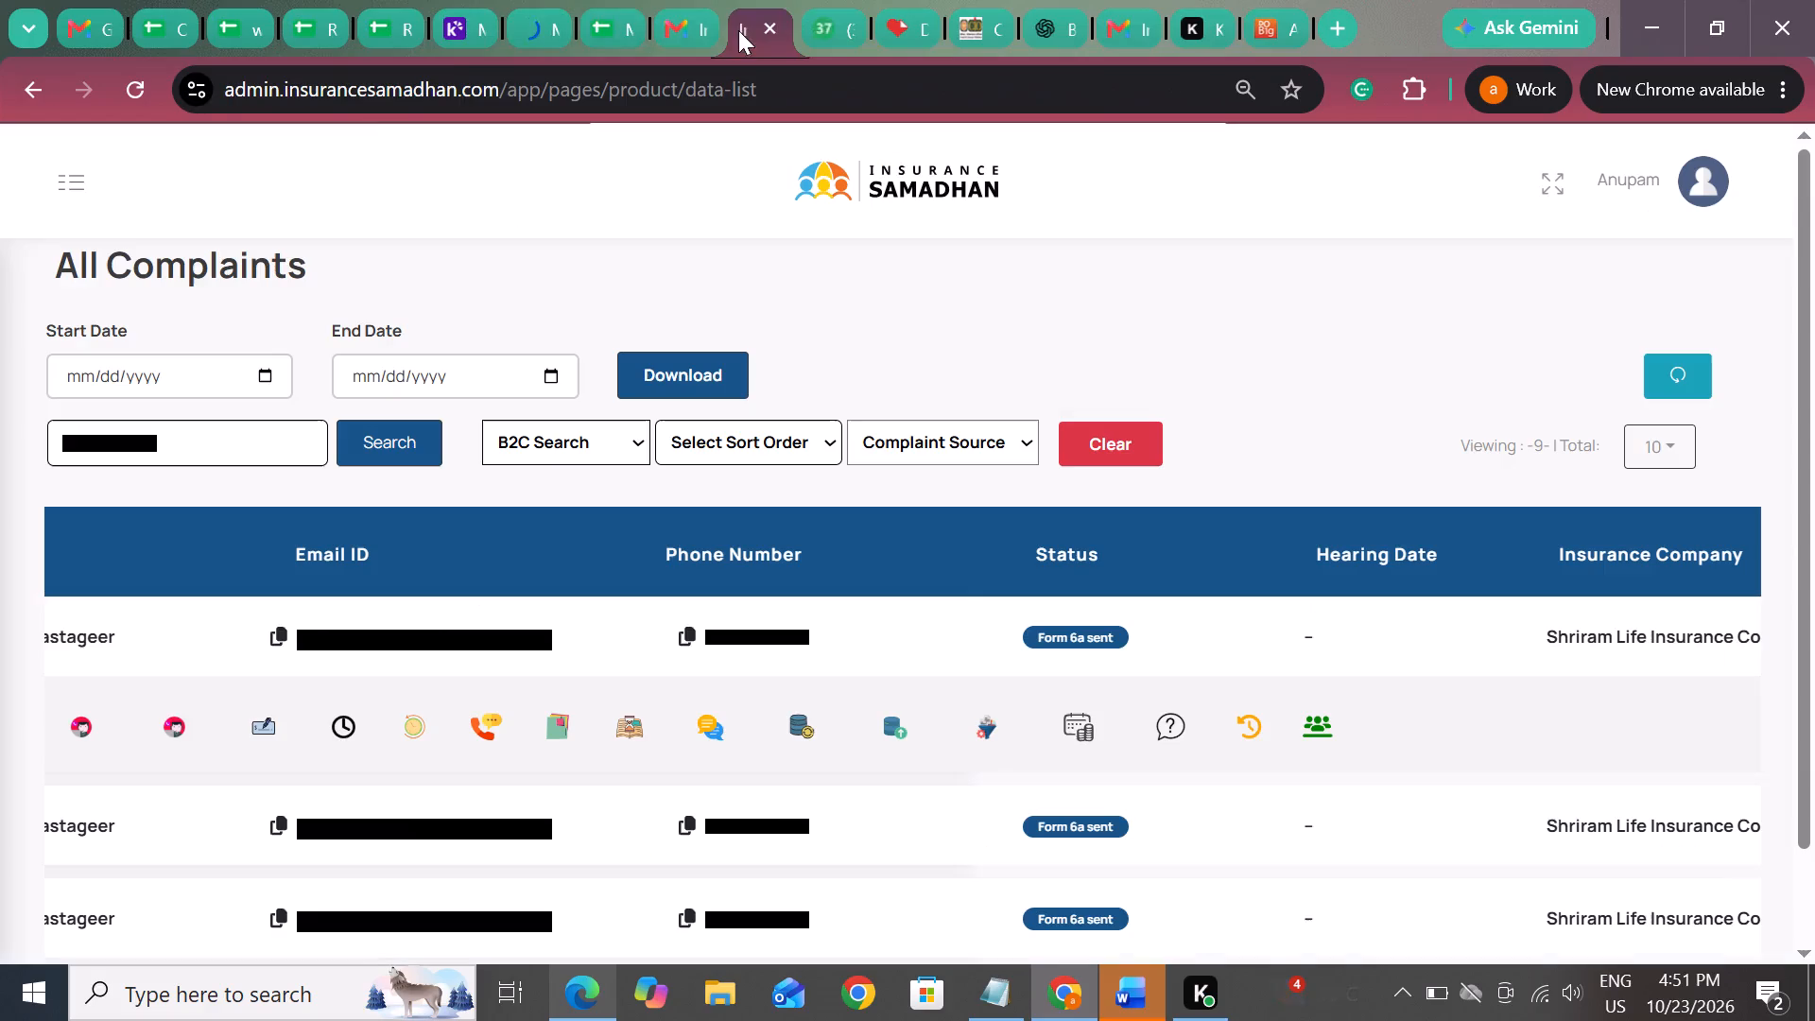
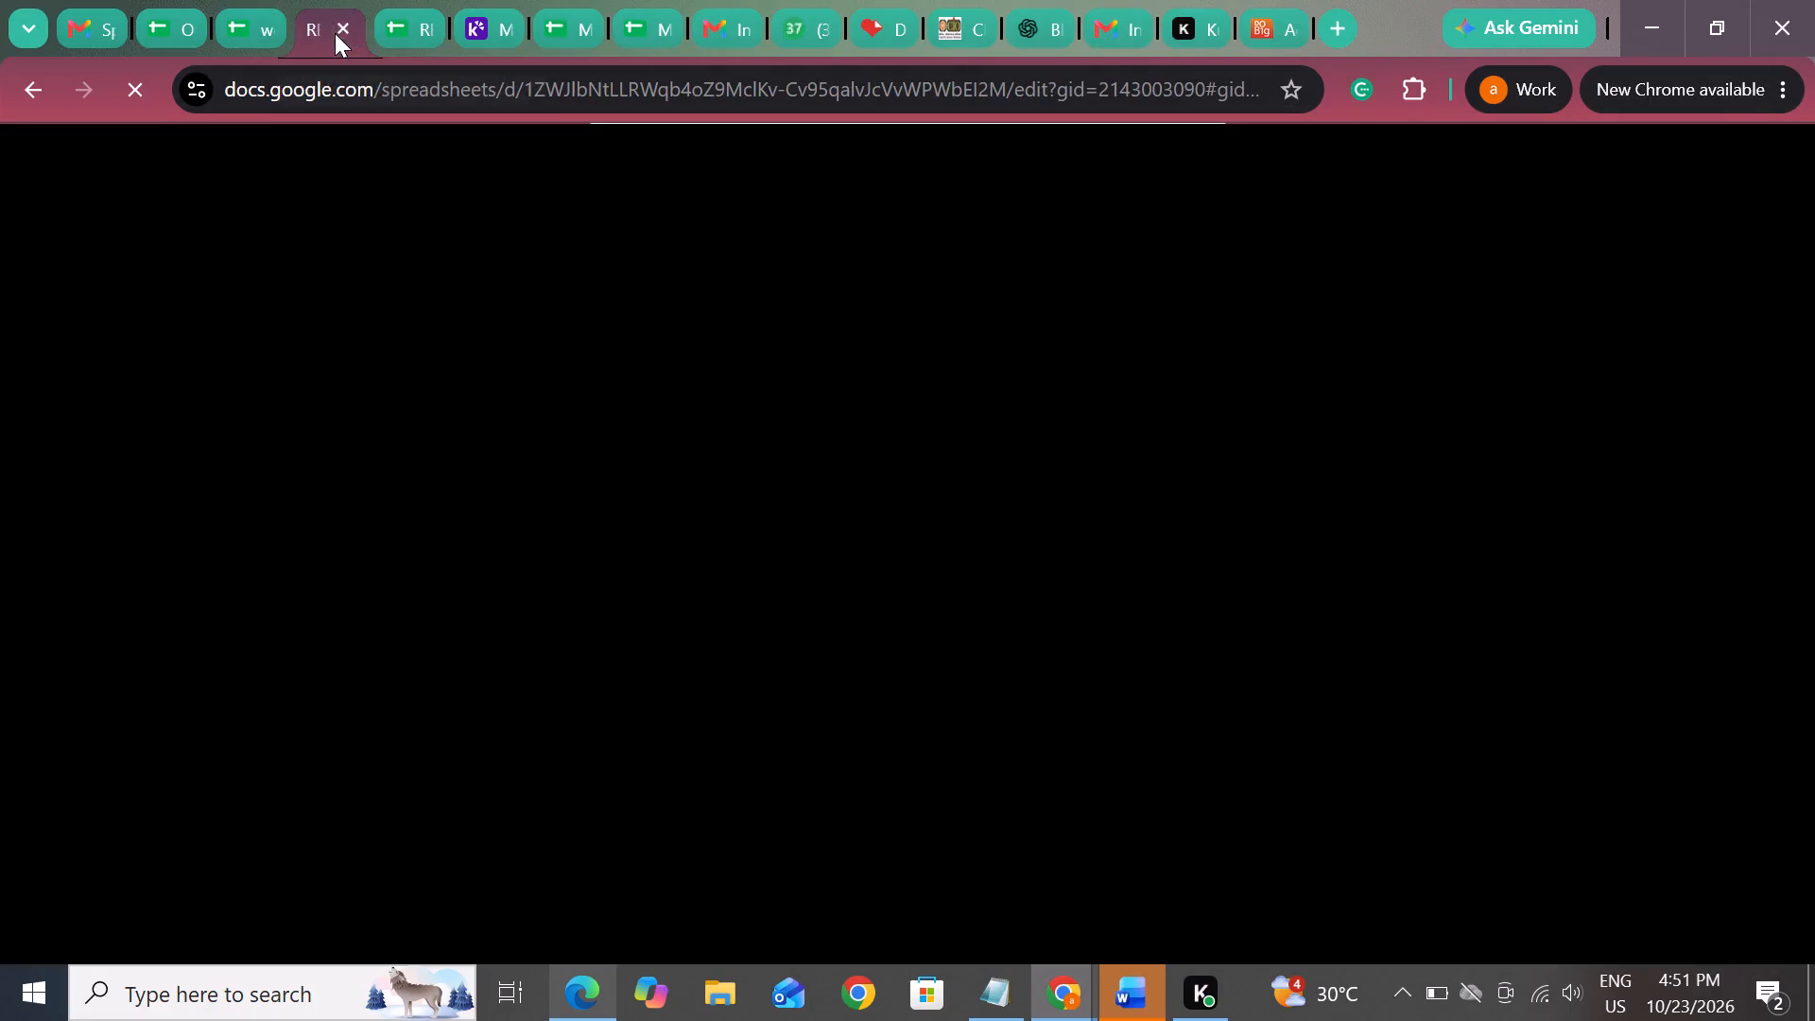
Close the two still-loading spreadsheets open next to worksheet ombudsman 2026.
left_click(344, 31)
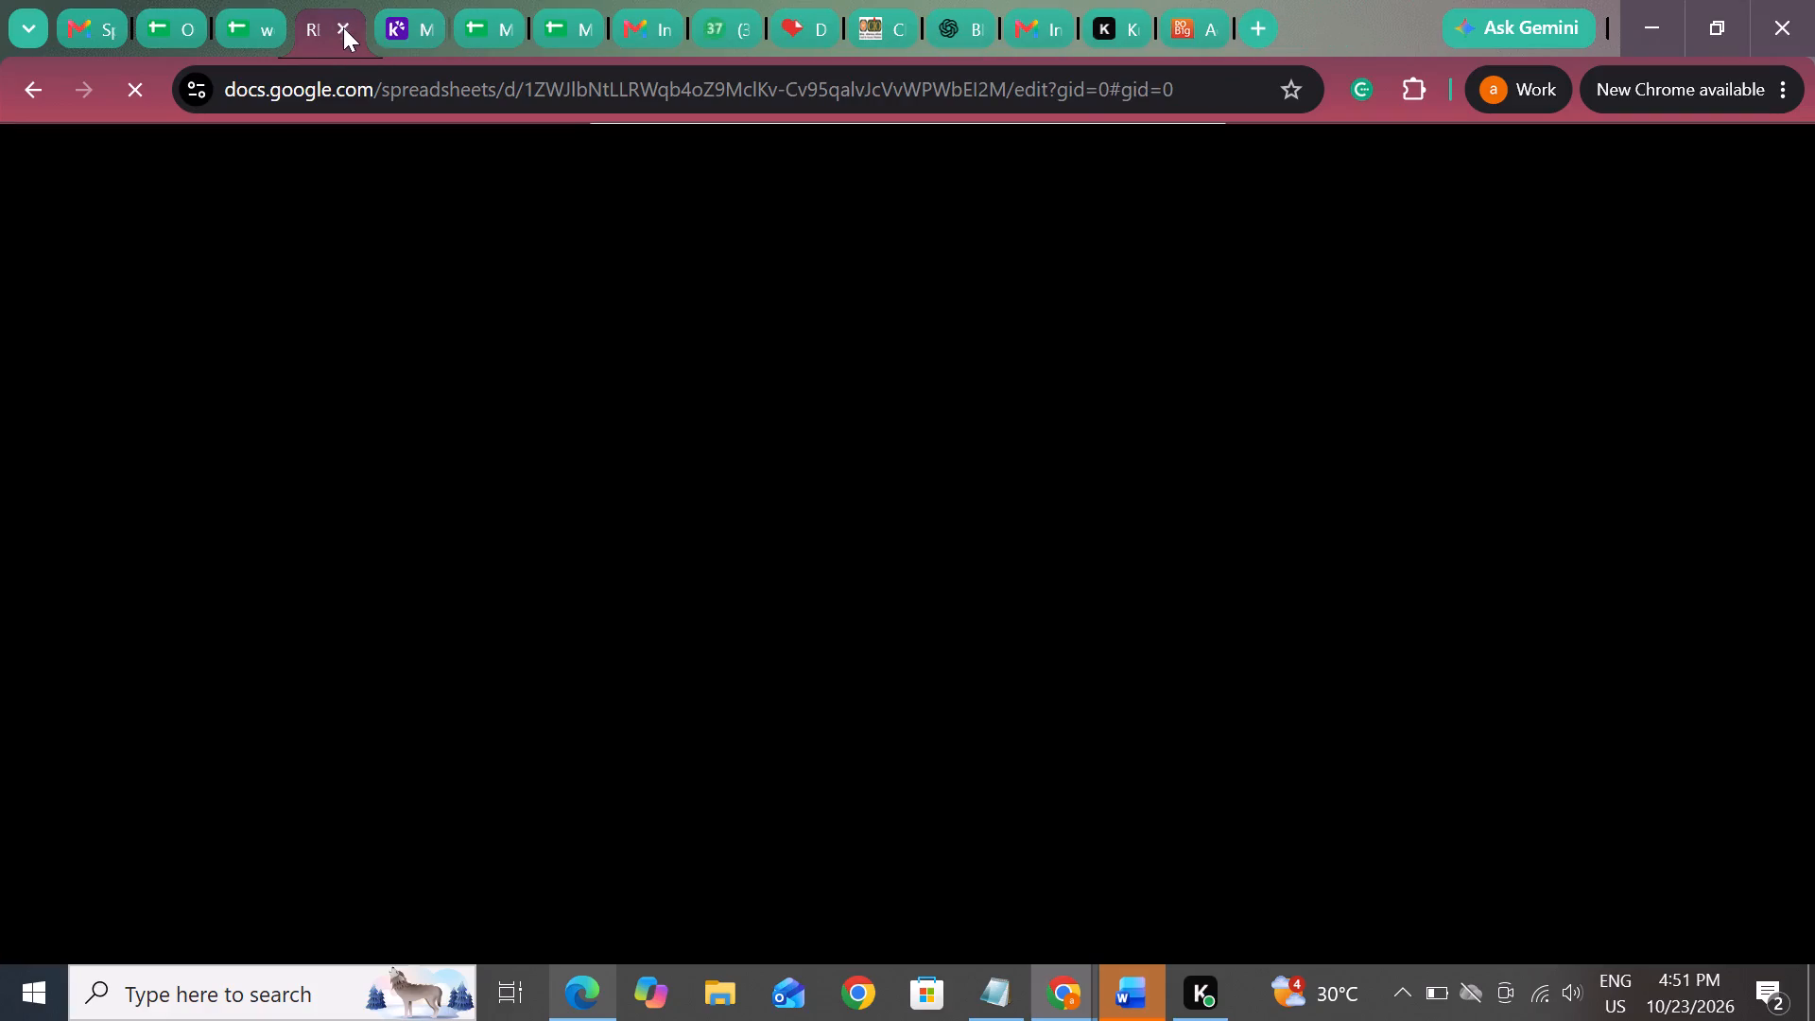
left_click(343, 27)
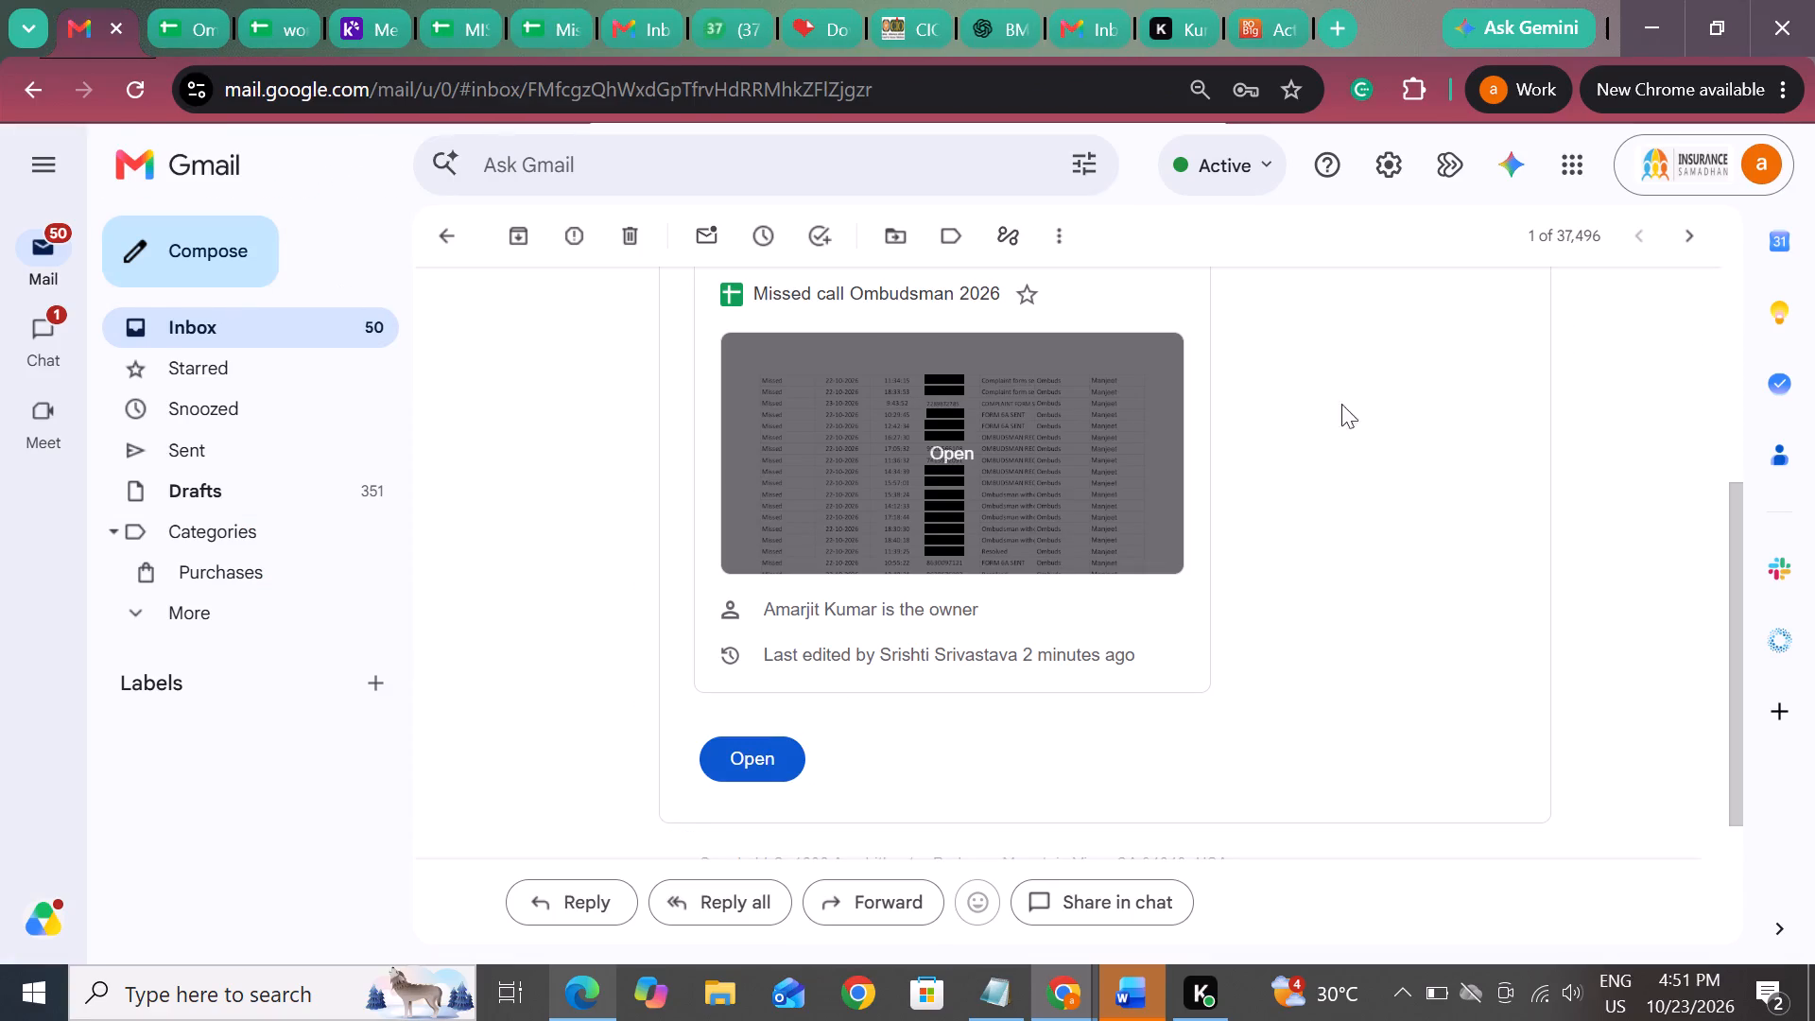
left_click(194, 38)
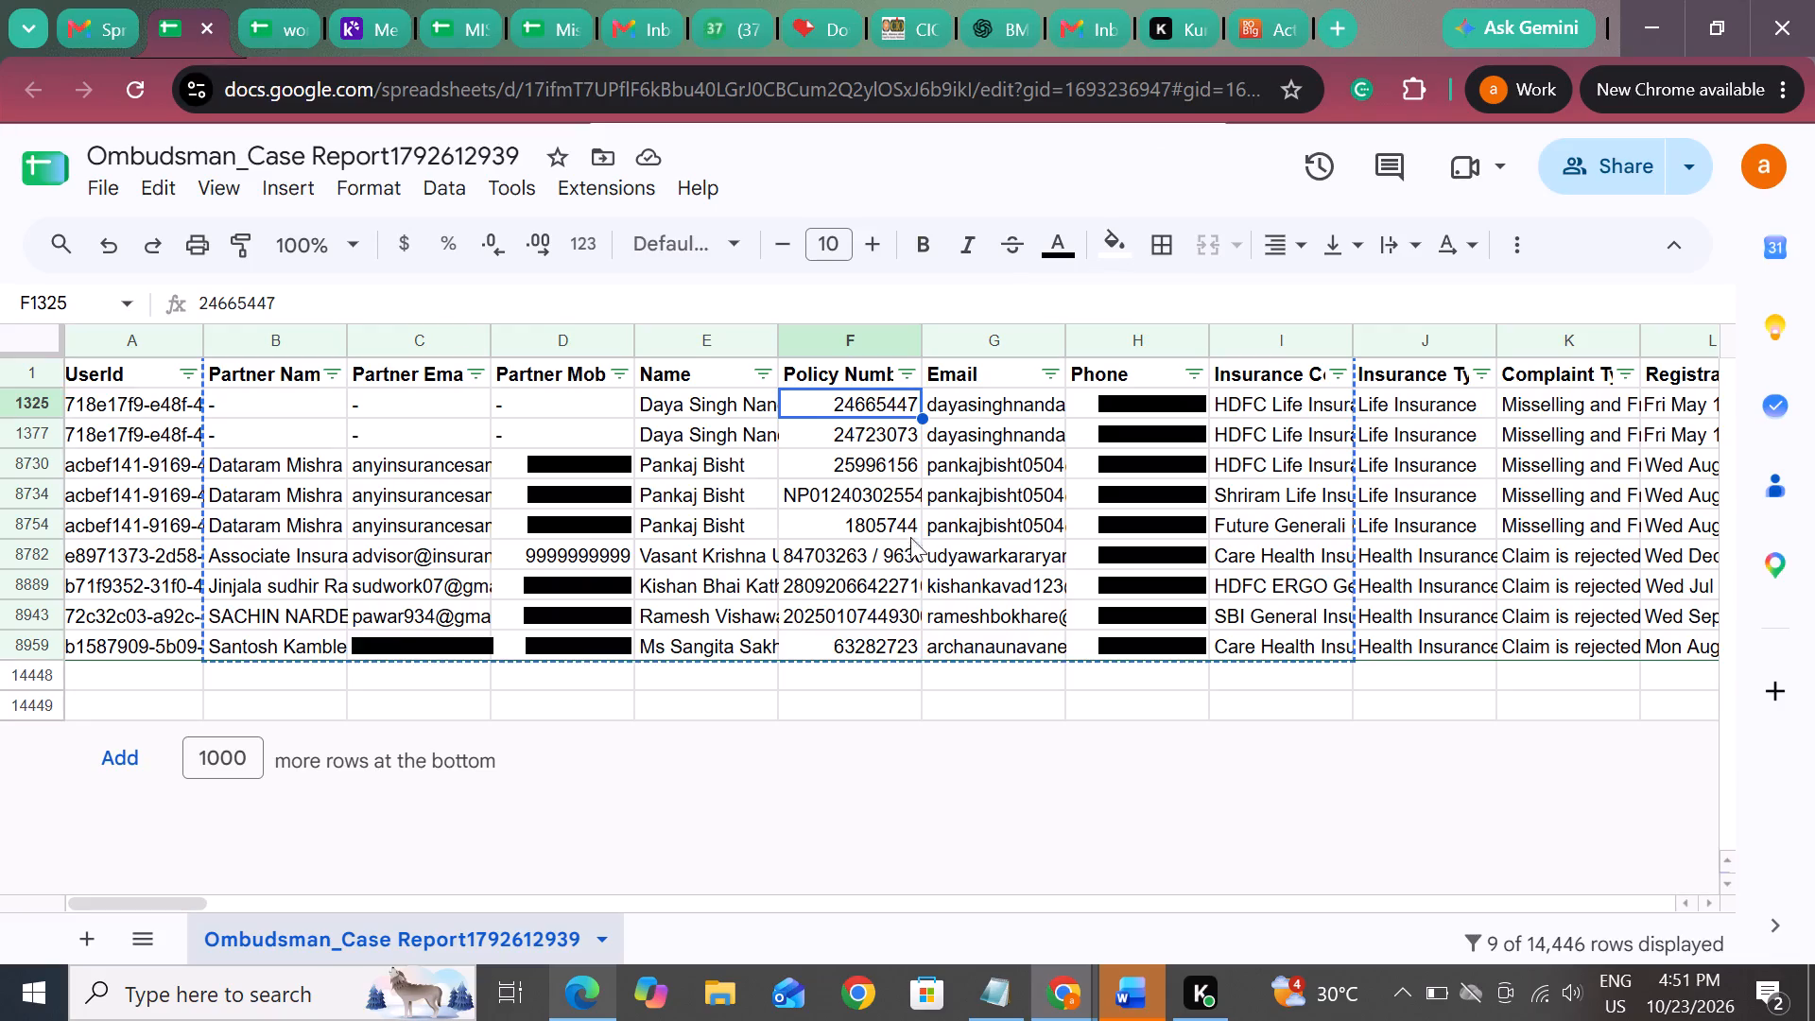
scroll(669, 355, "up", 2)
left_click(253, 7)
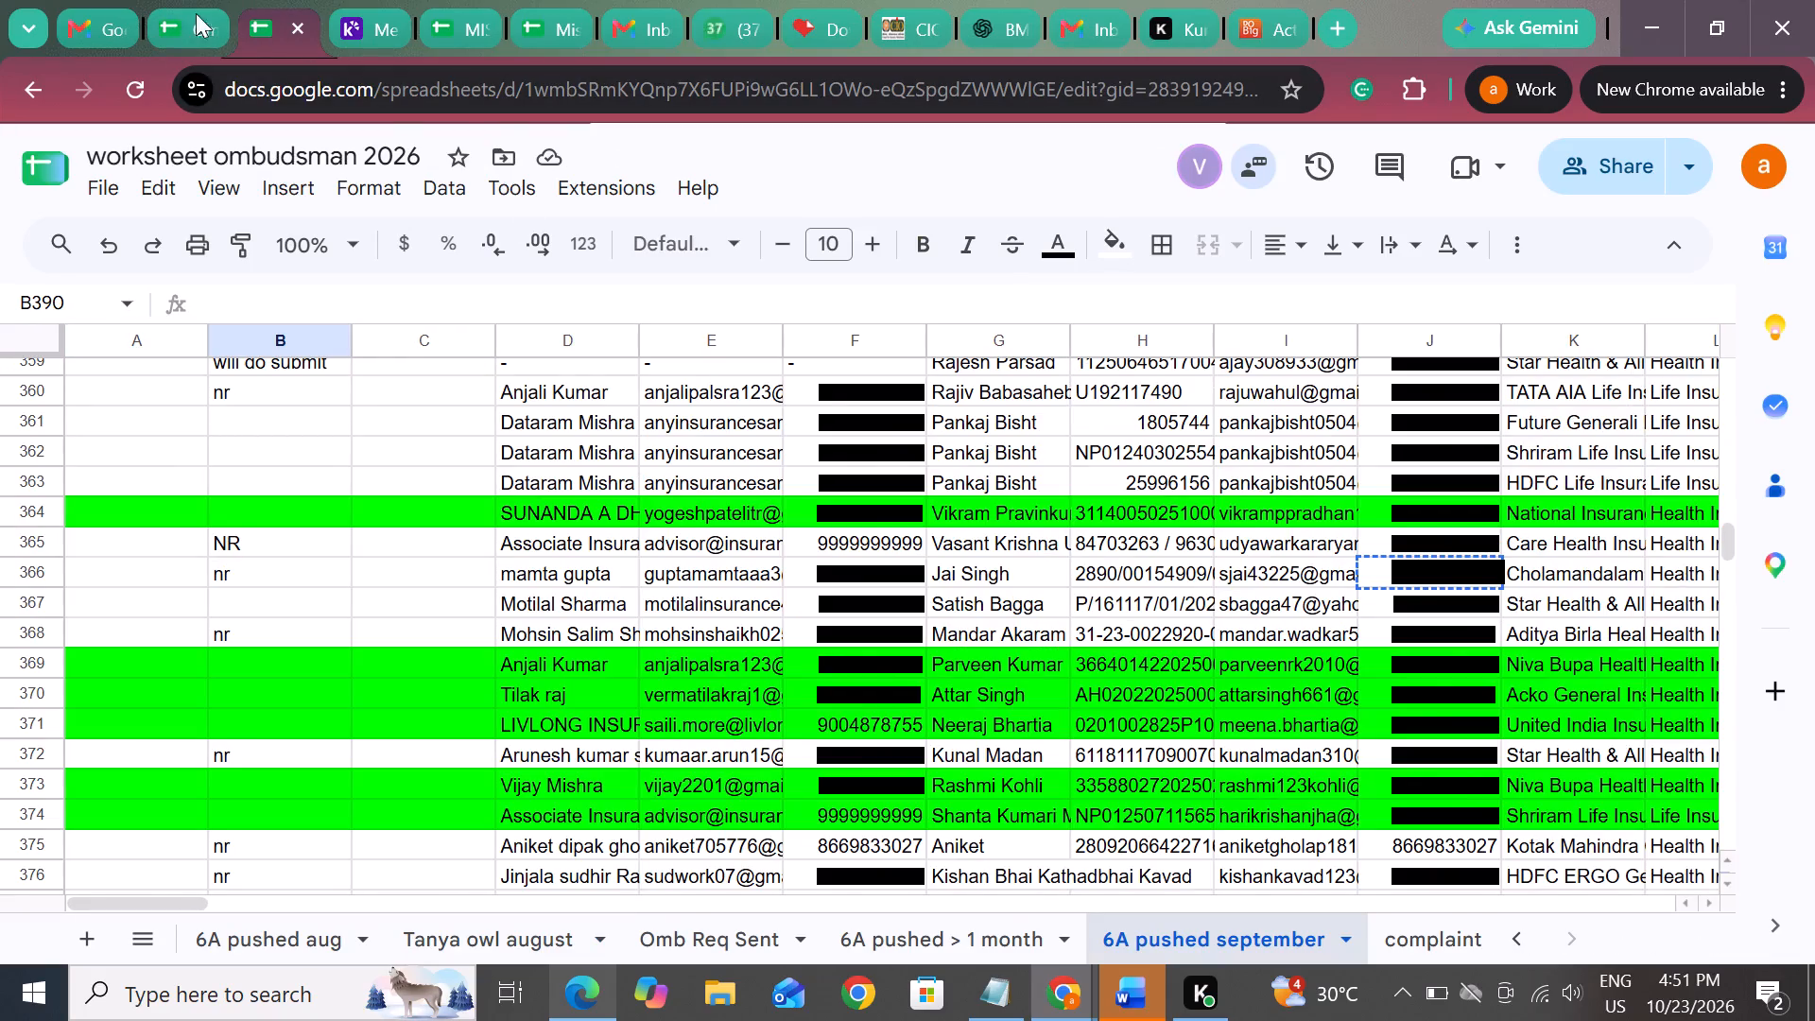
Open the Missed call Ombudsman 2026 spreadsheet from the sharing email in Gmail.
left_click(107, 40)
left_click(997, 460)
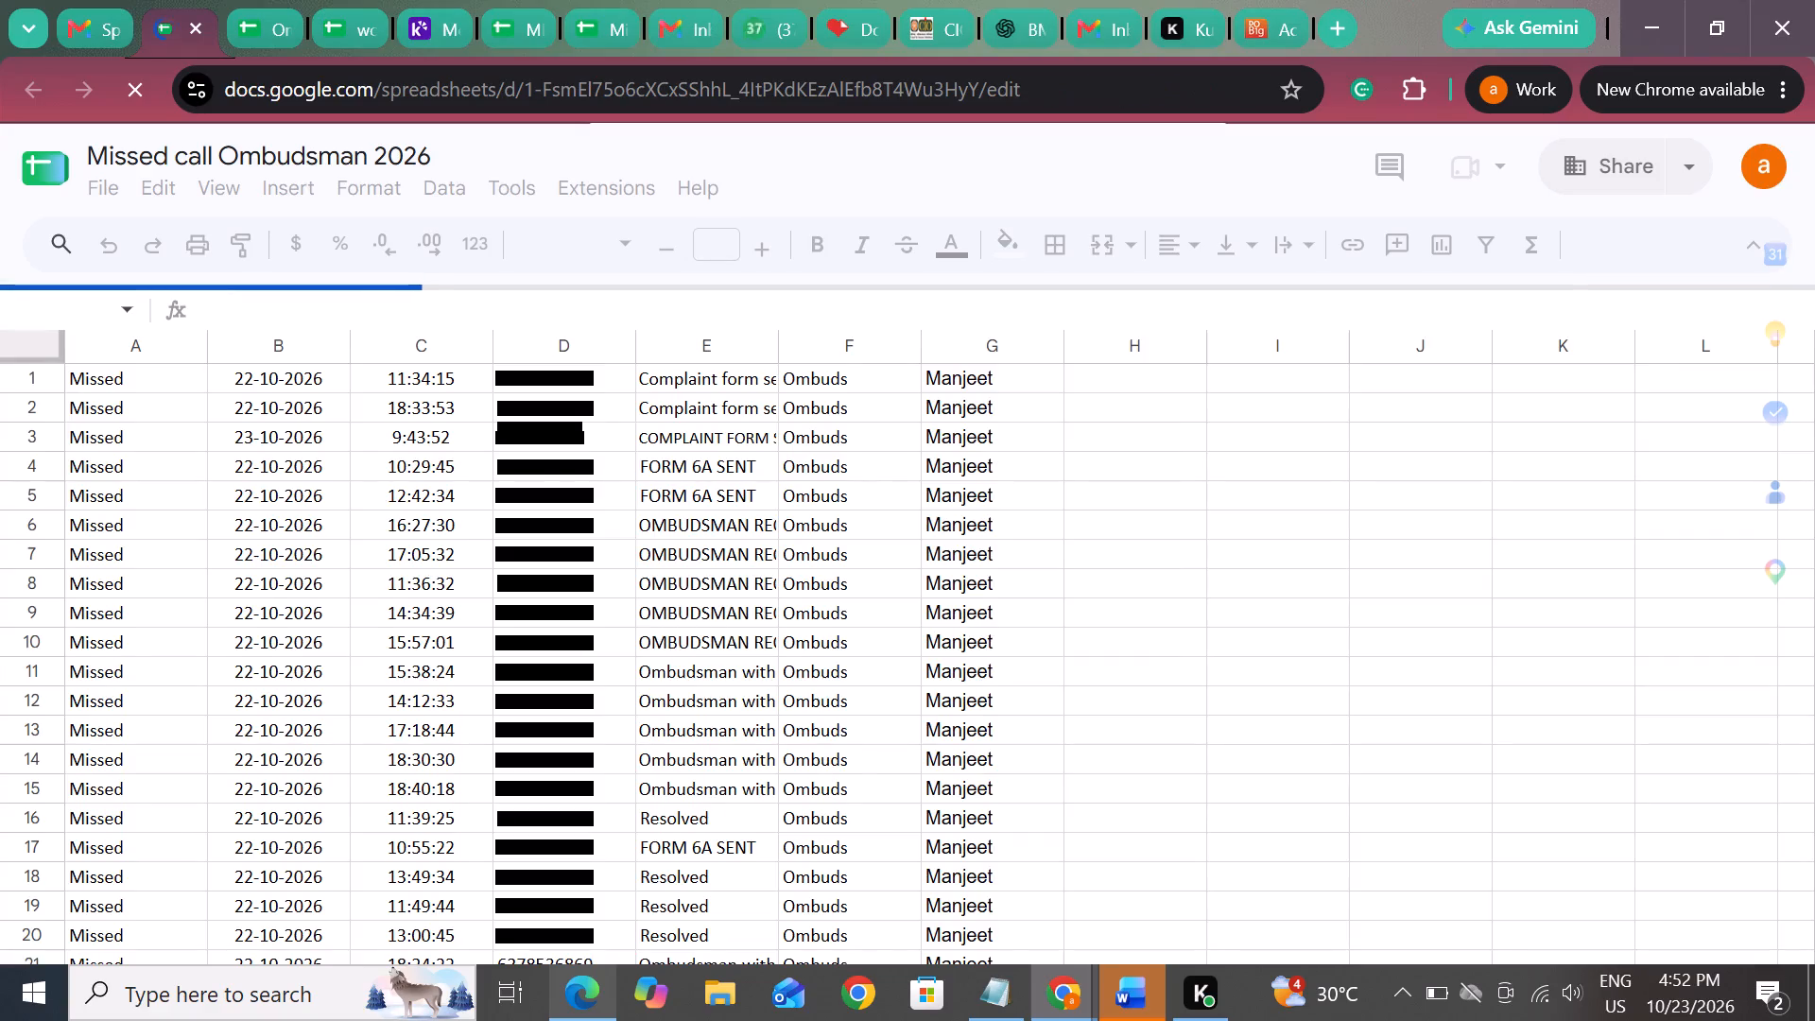
scroll(476, 637, "down", 6)
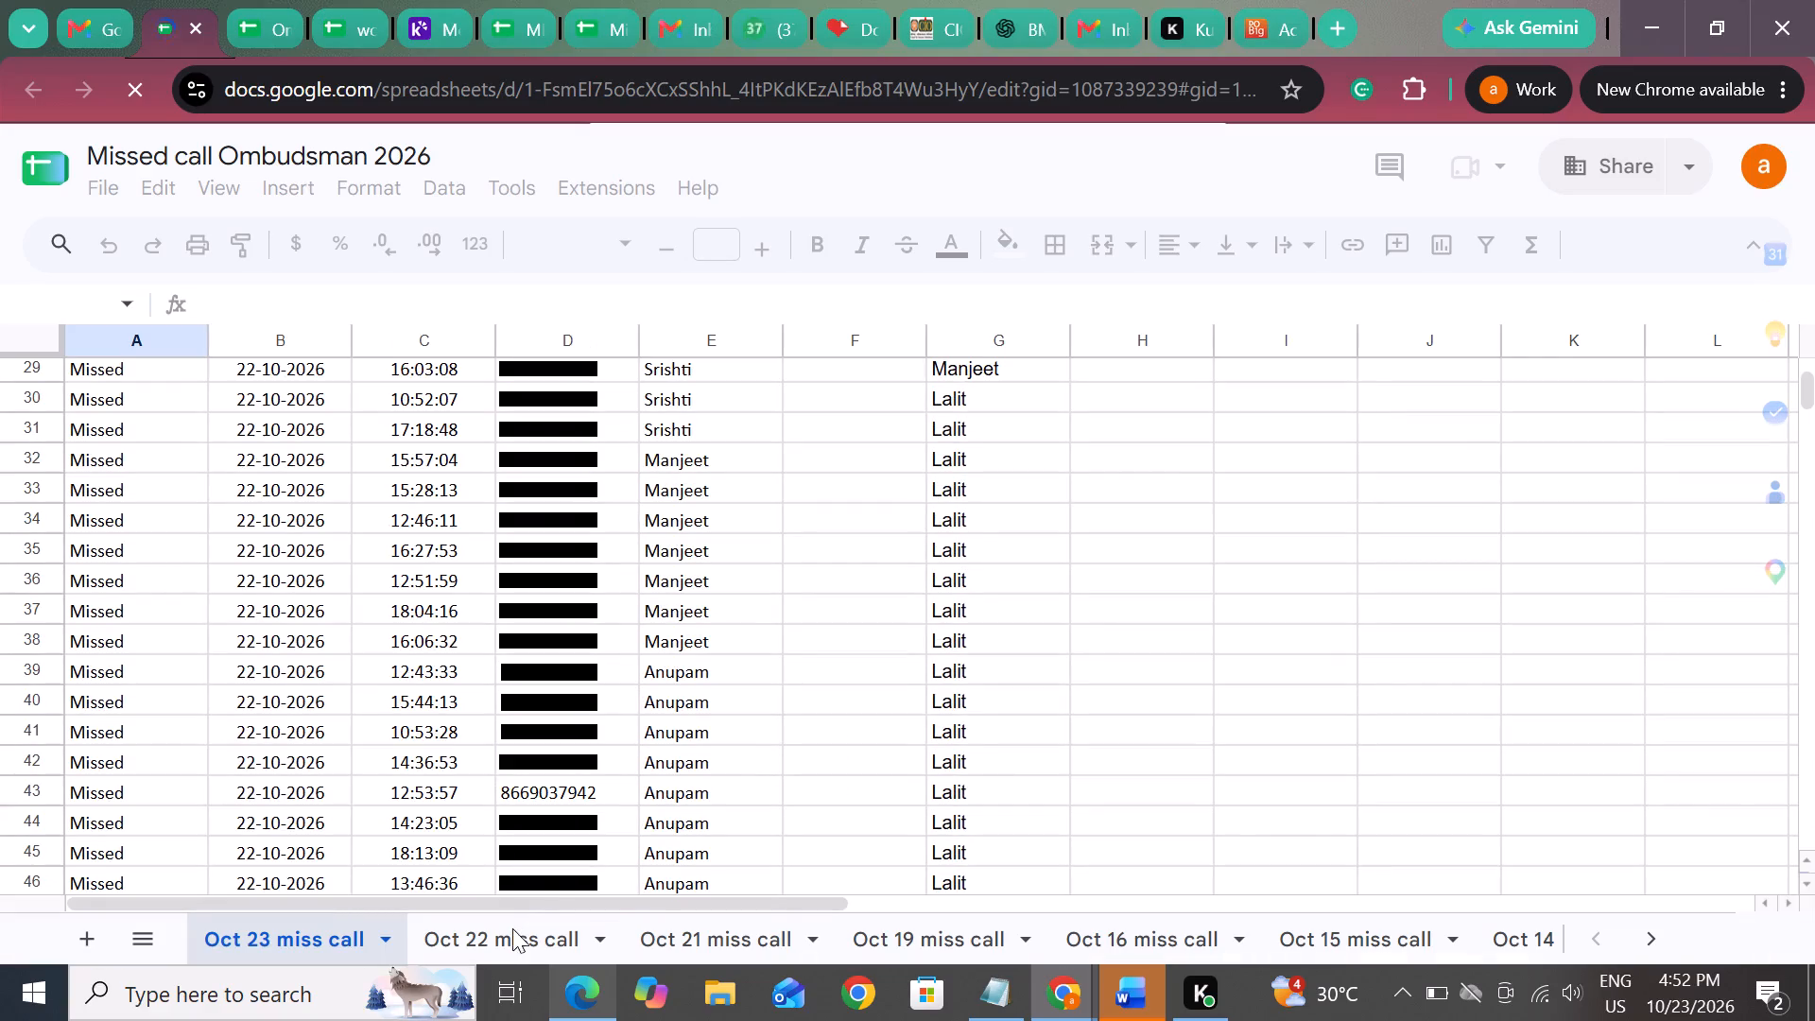
Switch to the Oct 22 miss call sheet and show its first rows.
left_click(512, 928)
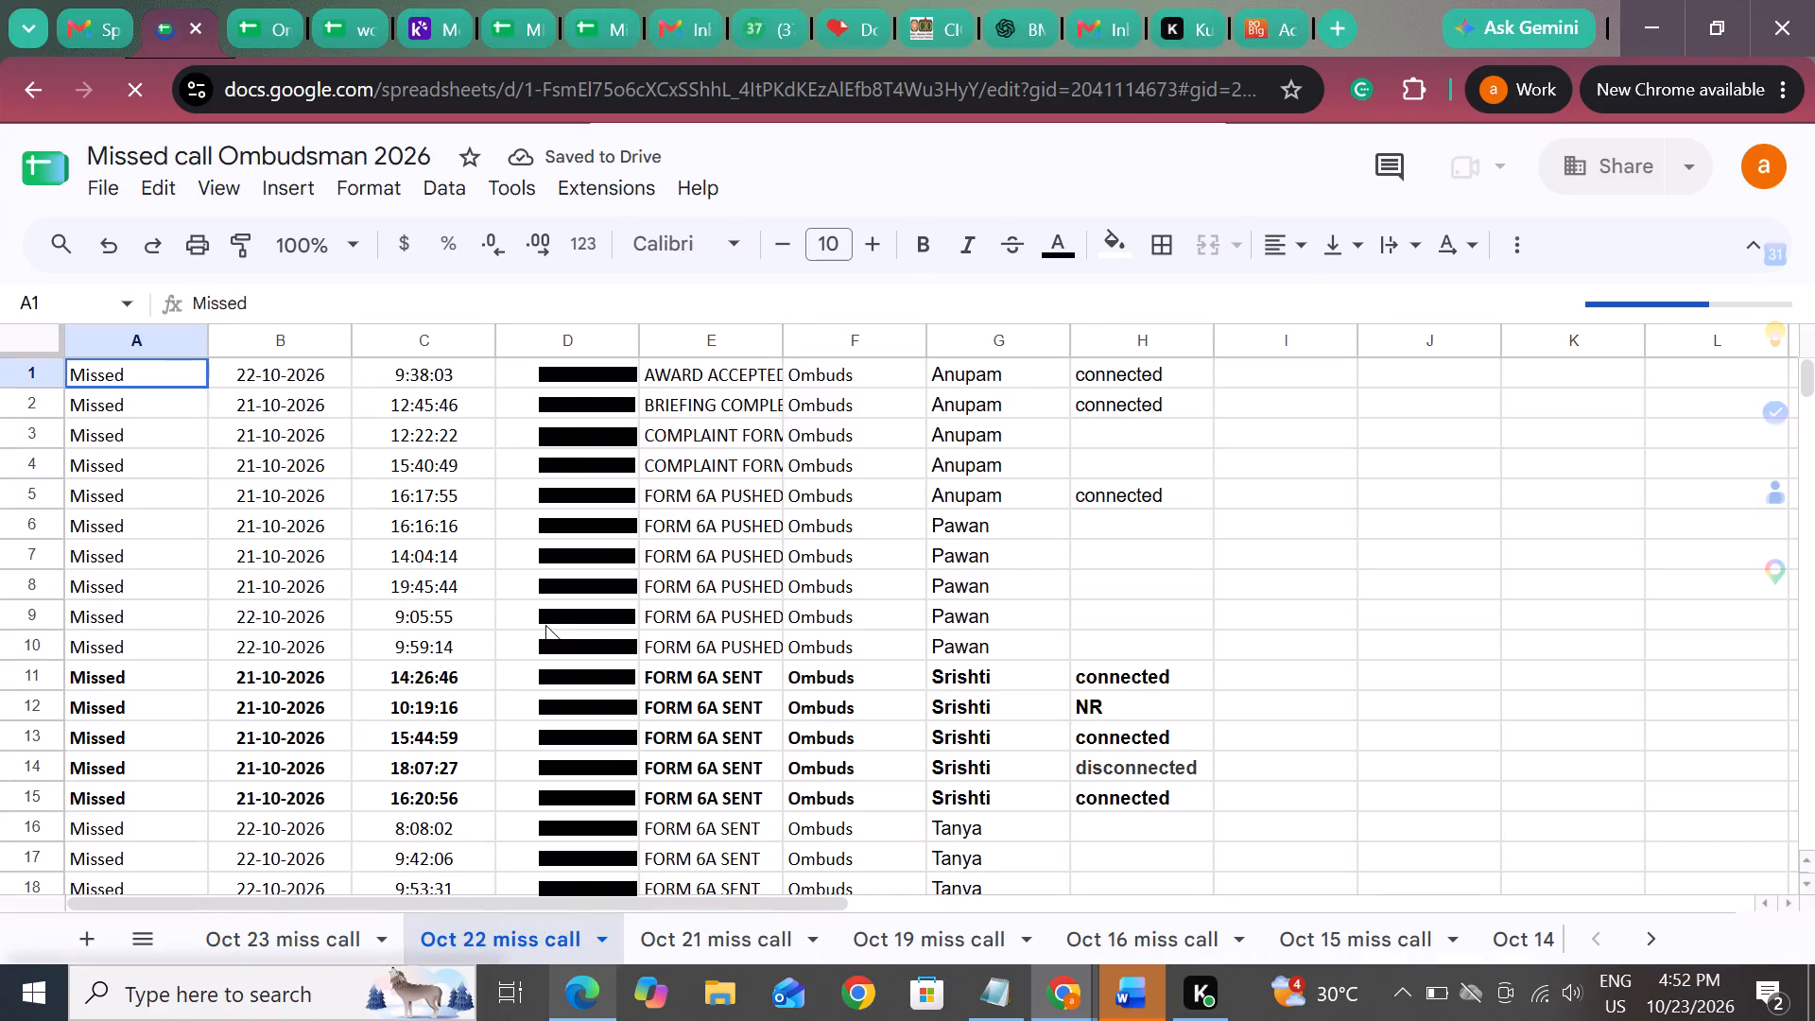
scroll(758, 607, "up", 3)
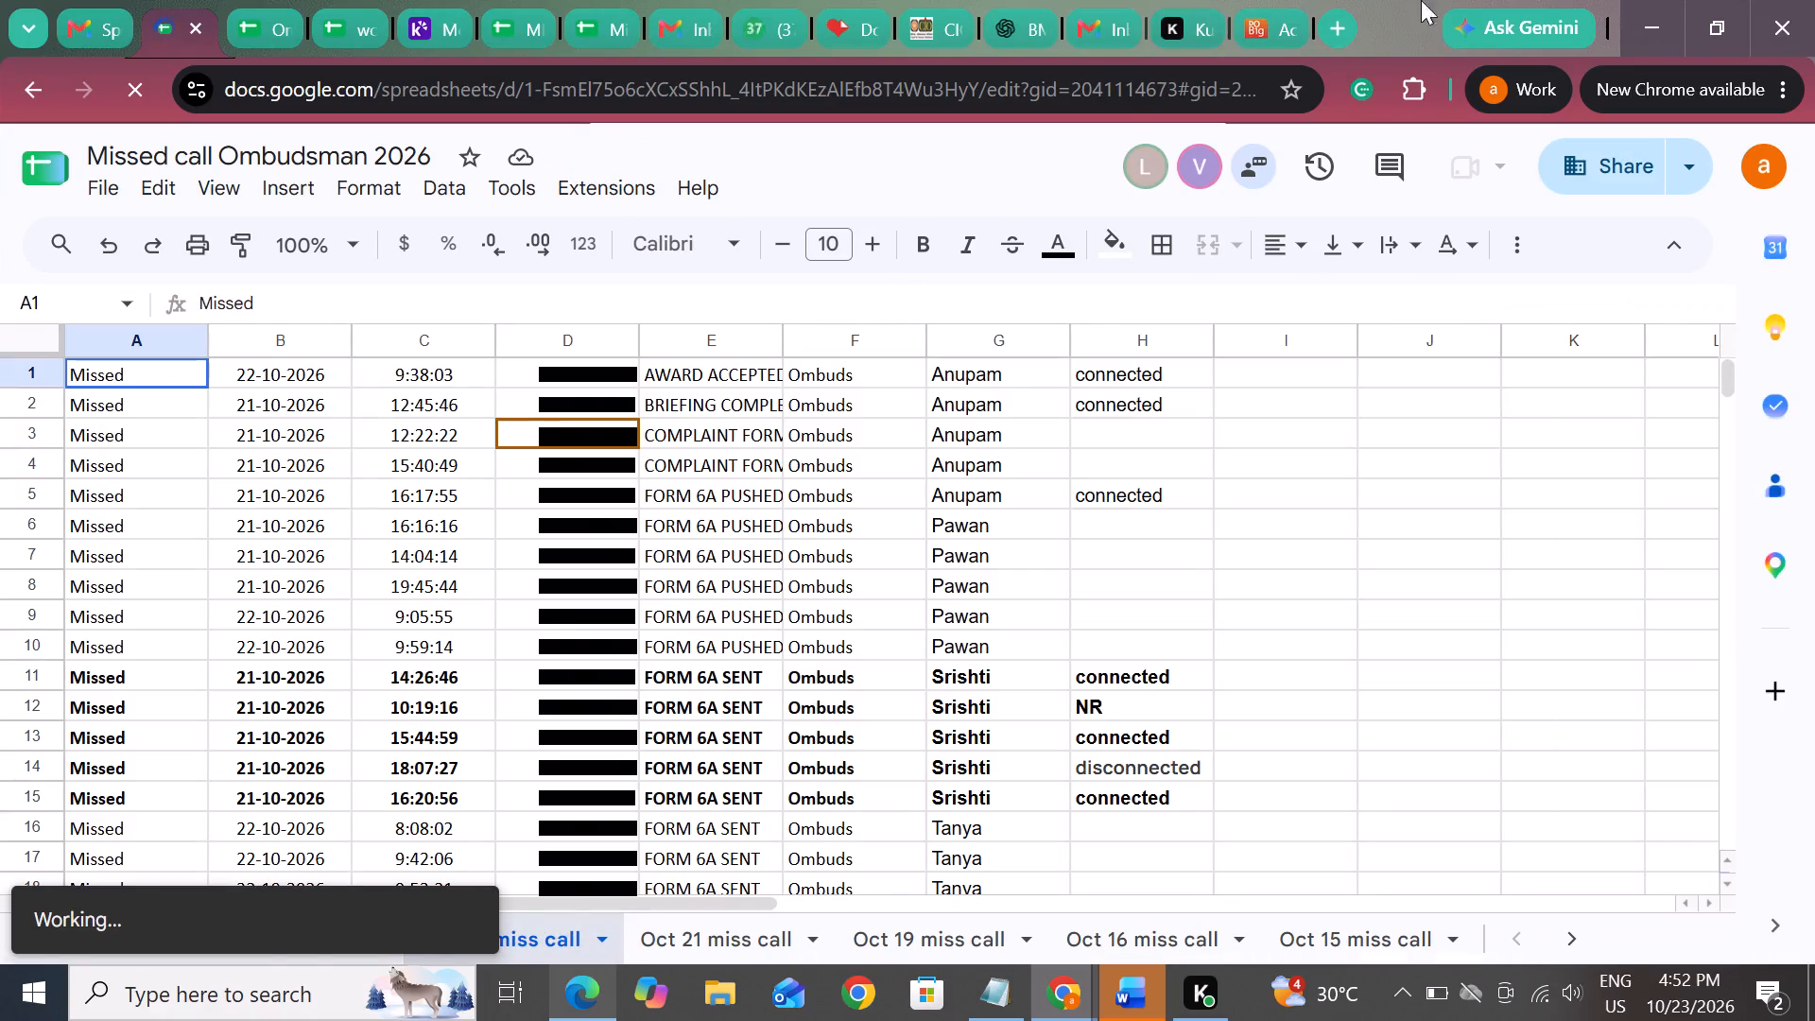
Open the browsing history alongside the spreadsheet and look through the recently visited pages.
left_click(1780, 96)
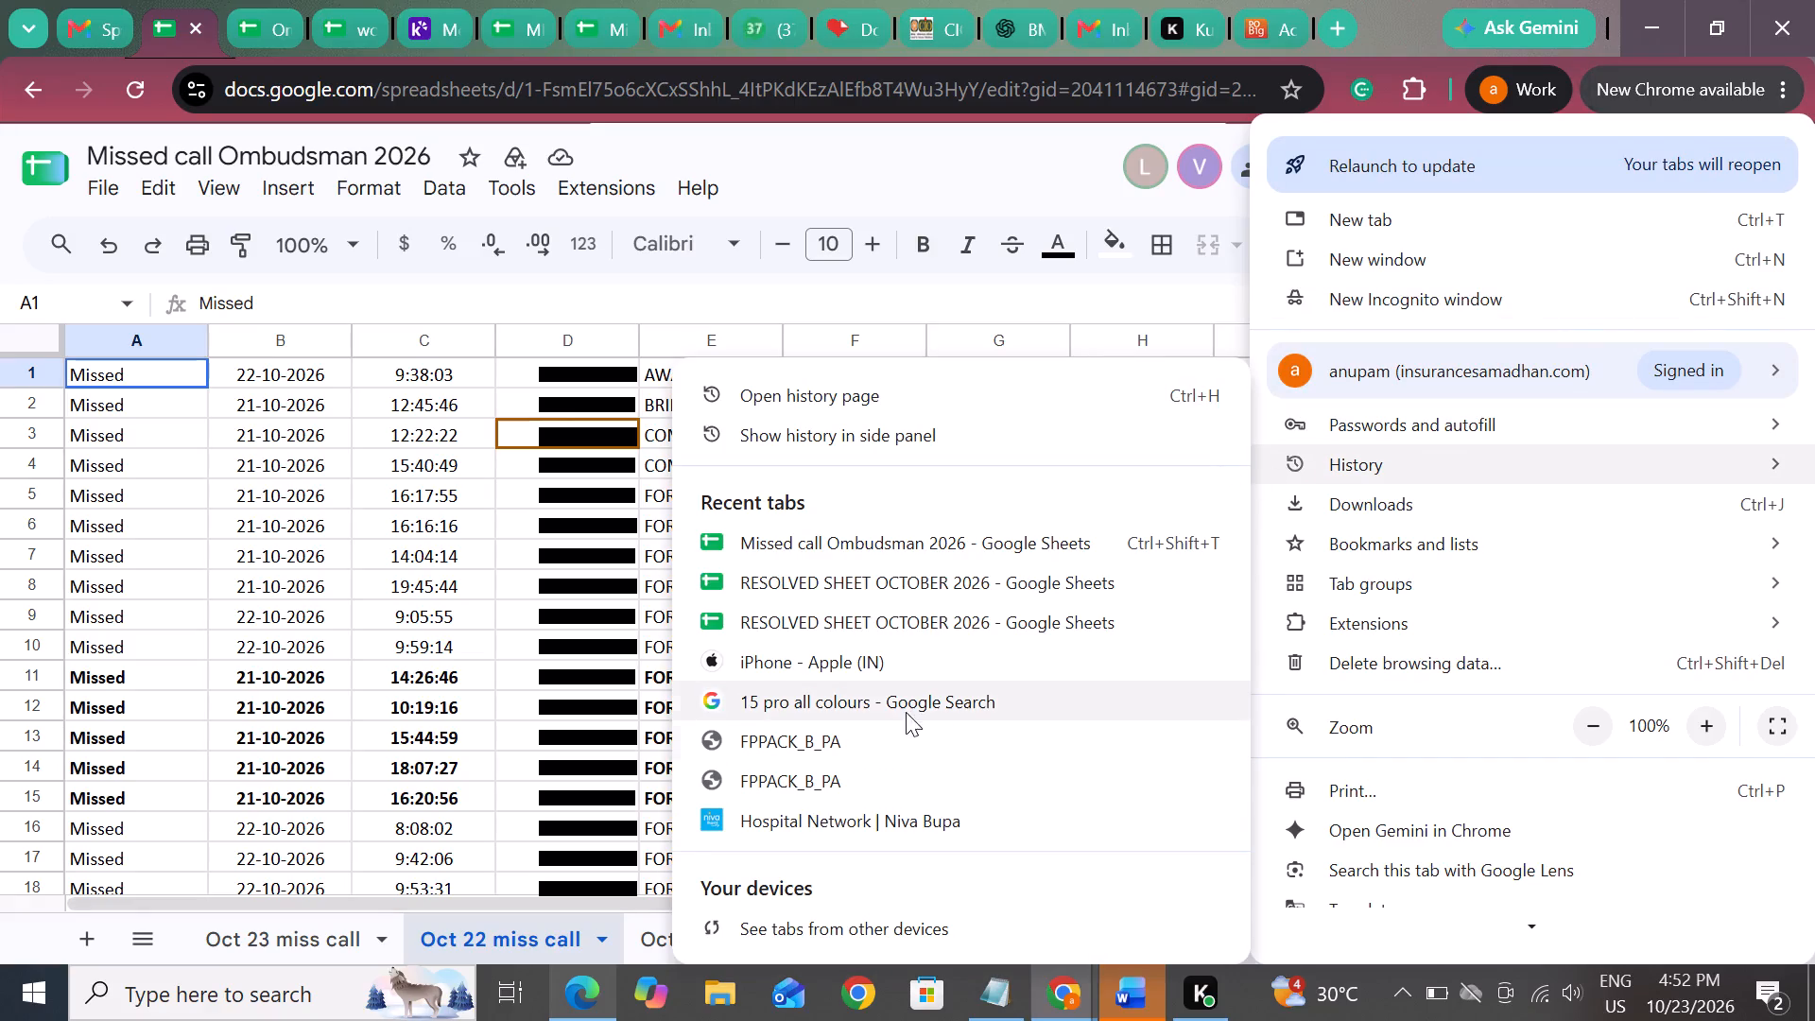
scroll(868, 664, "down", 6)
scroll(866, 665, "up", 6)
left_click(833, 445)
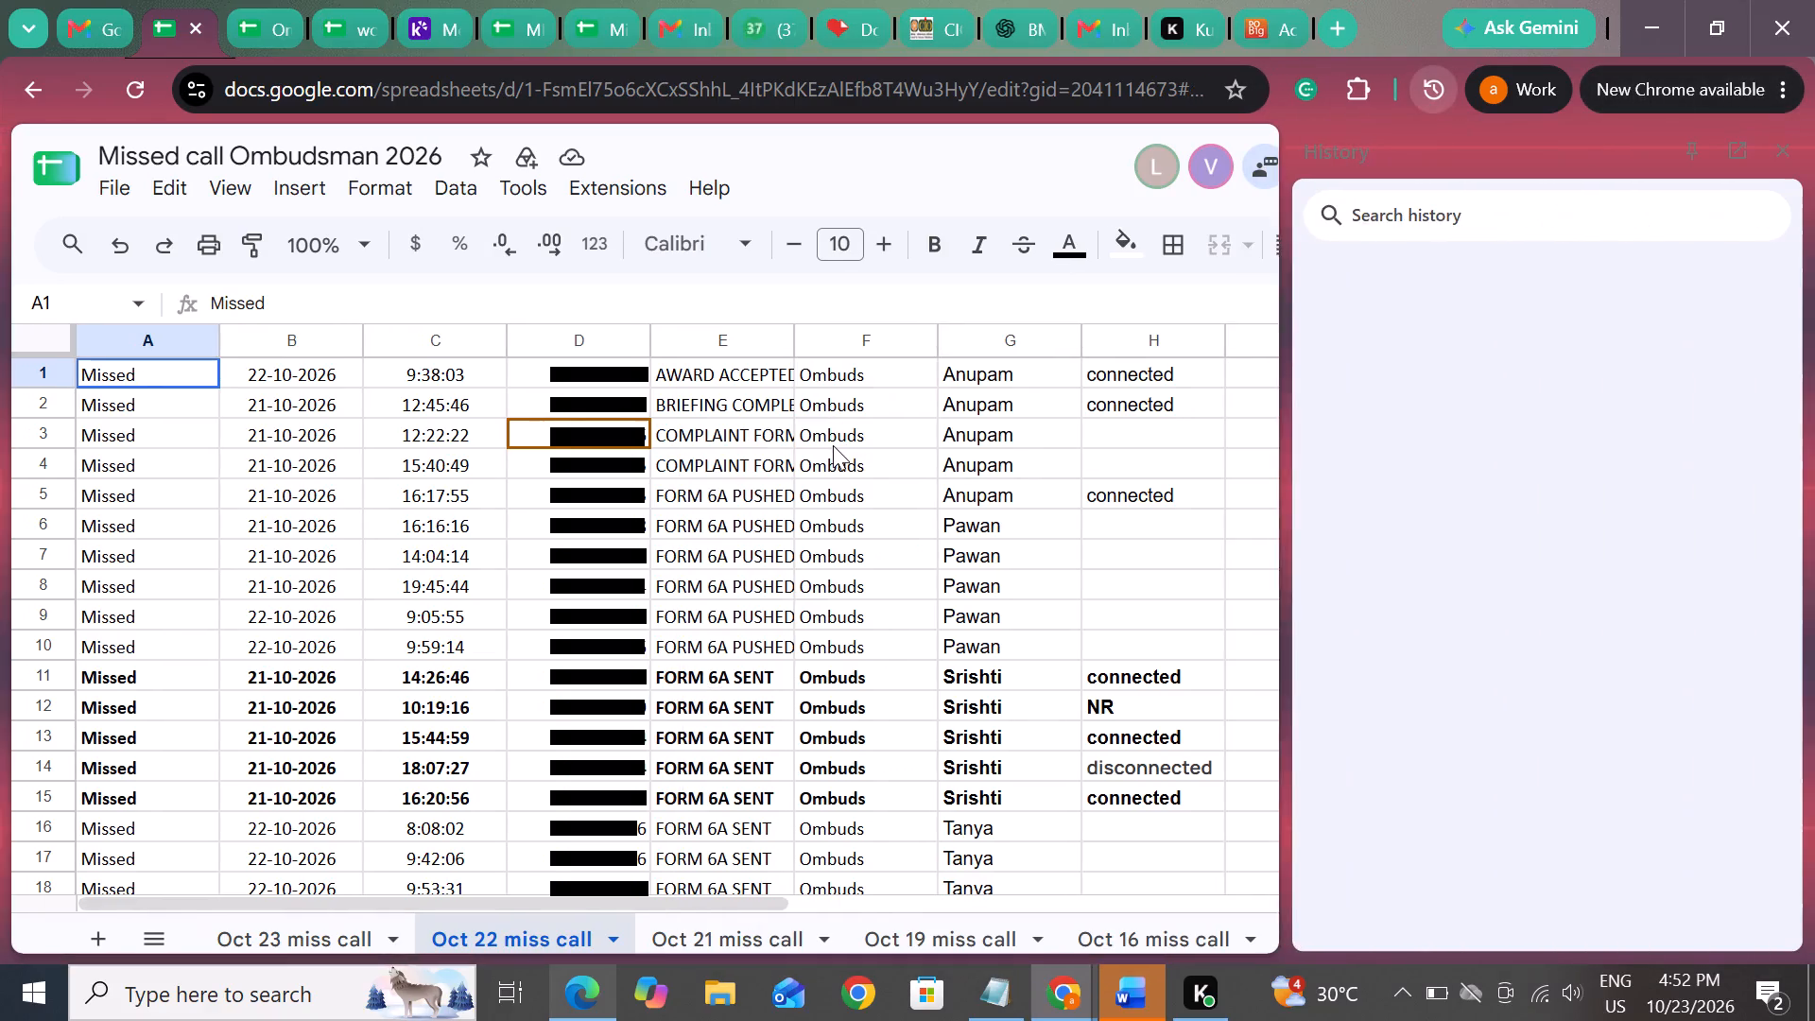
scroll(1462, 407, "down", 4)
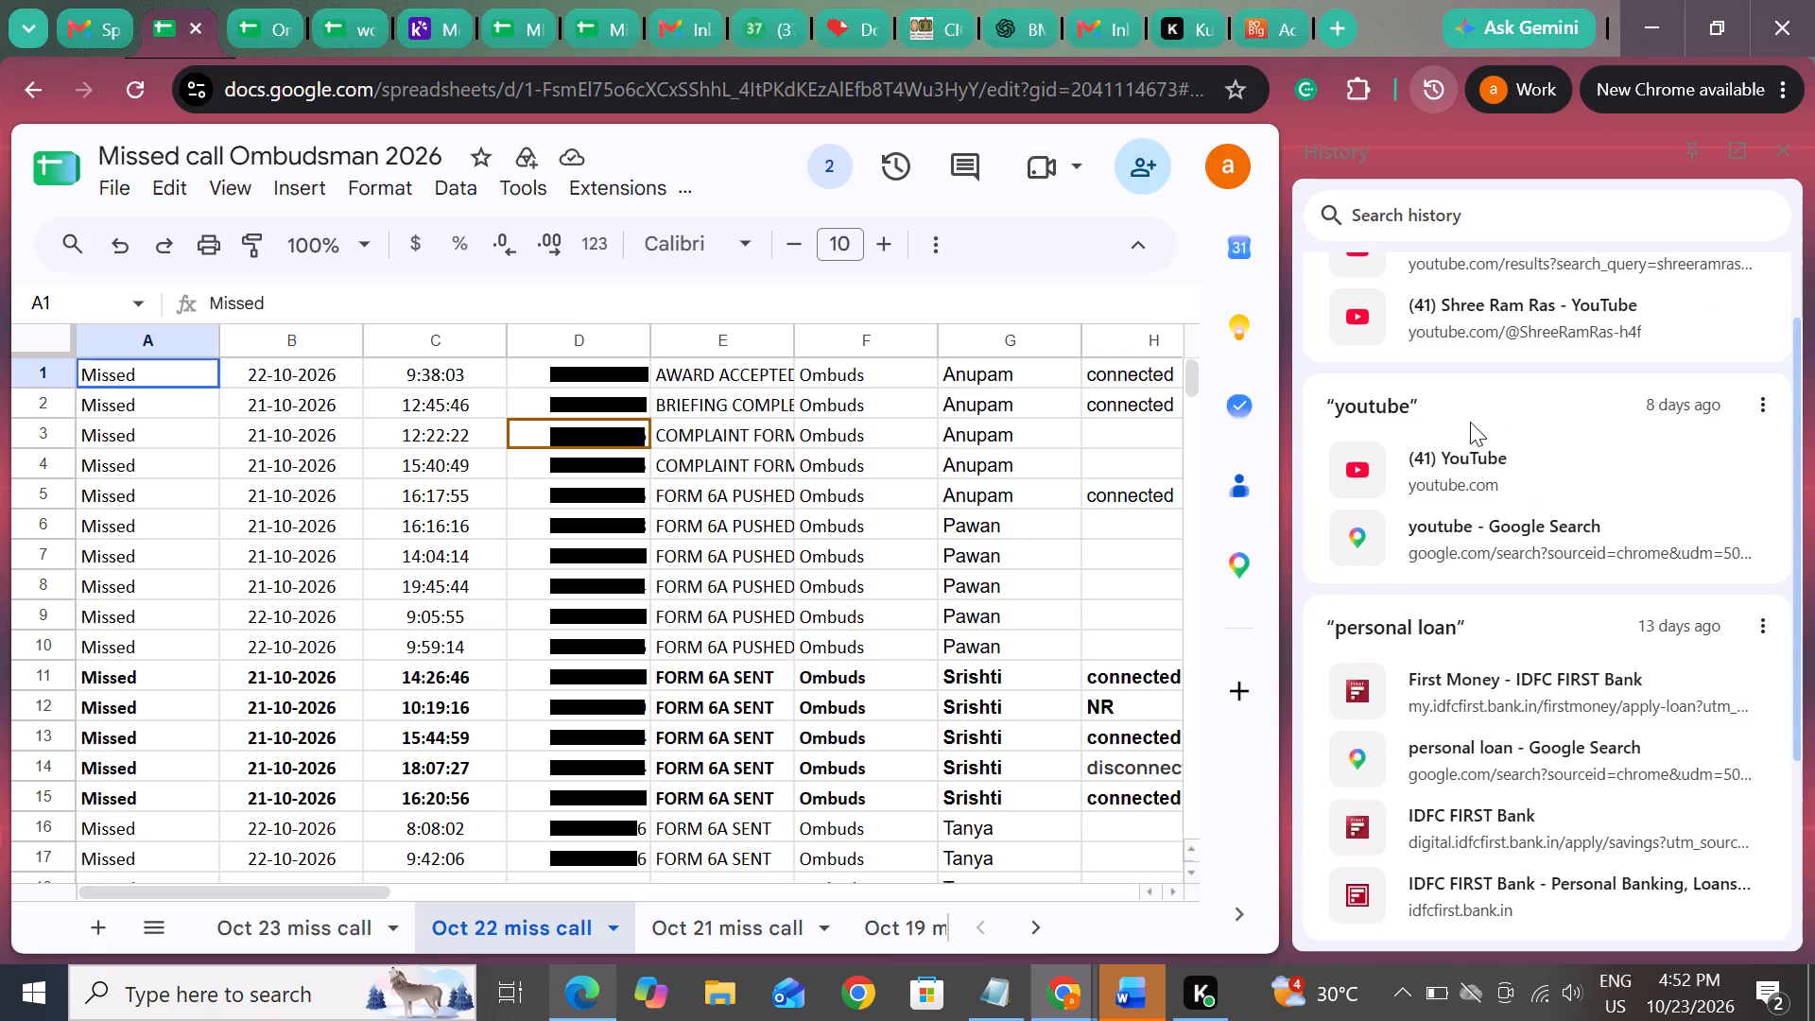
scroll(1470, 422, "up", 10)
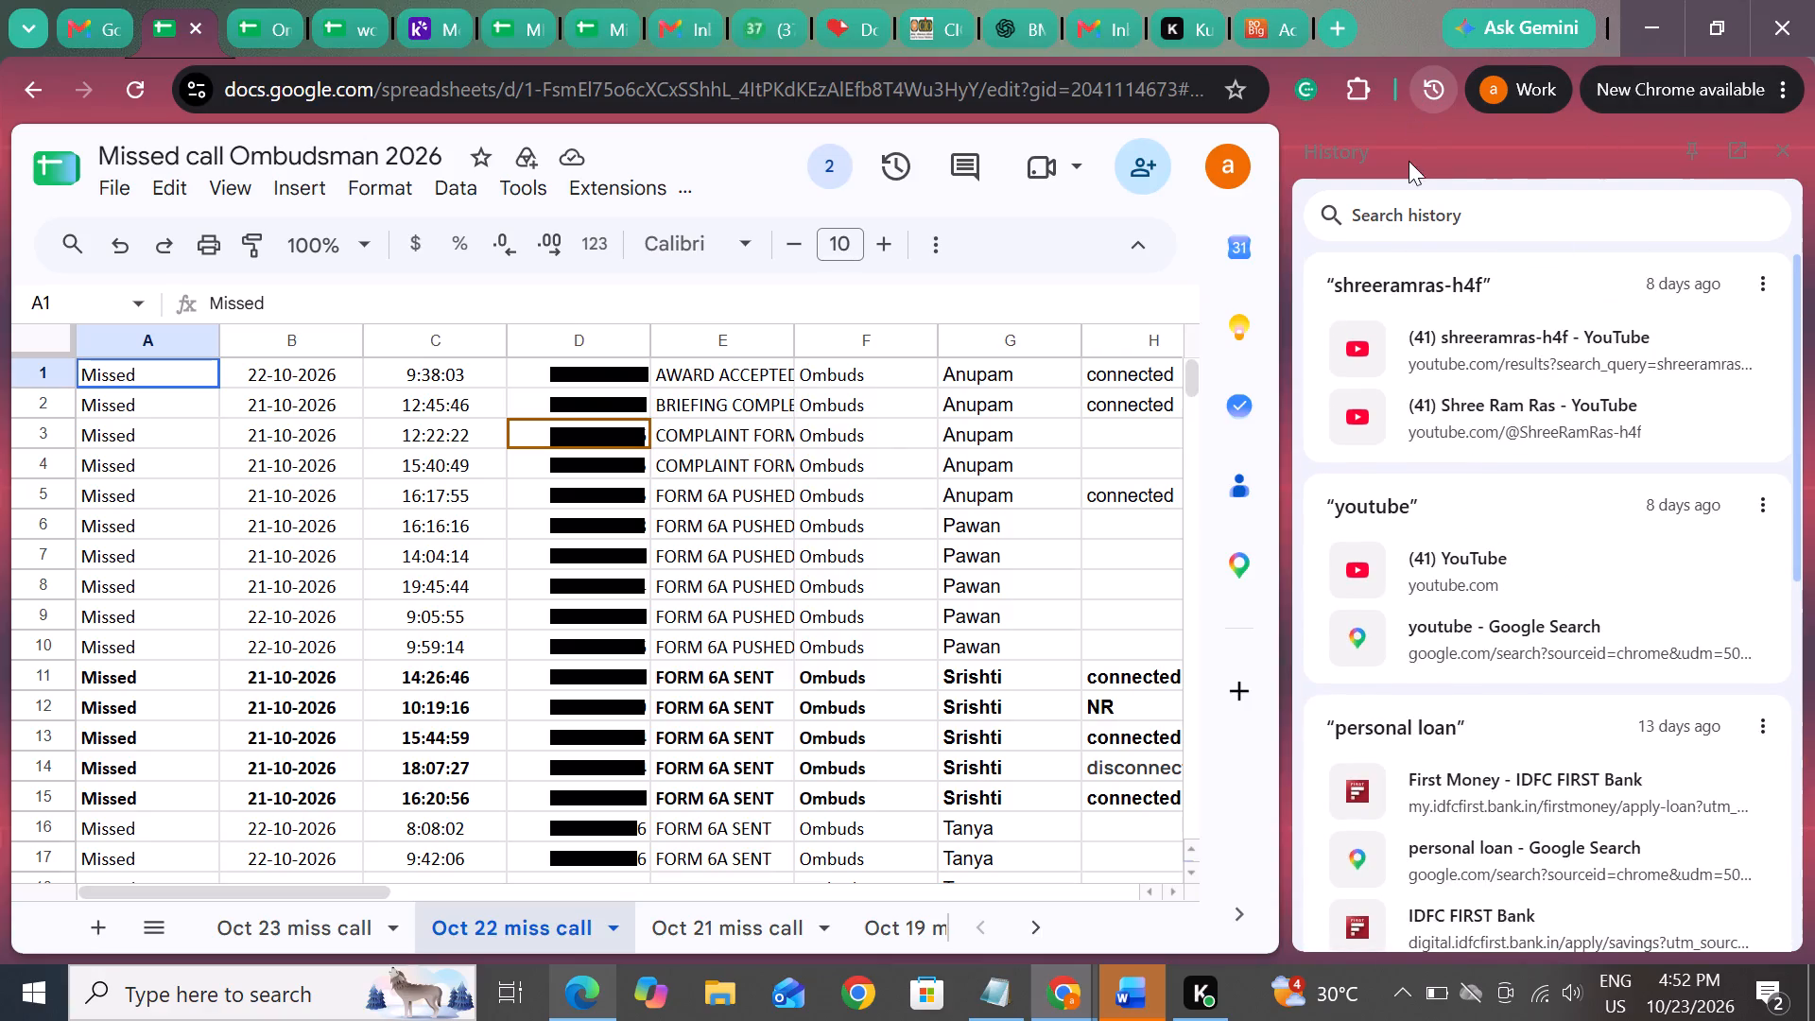
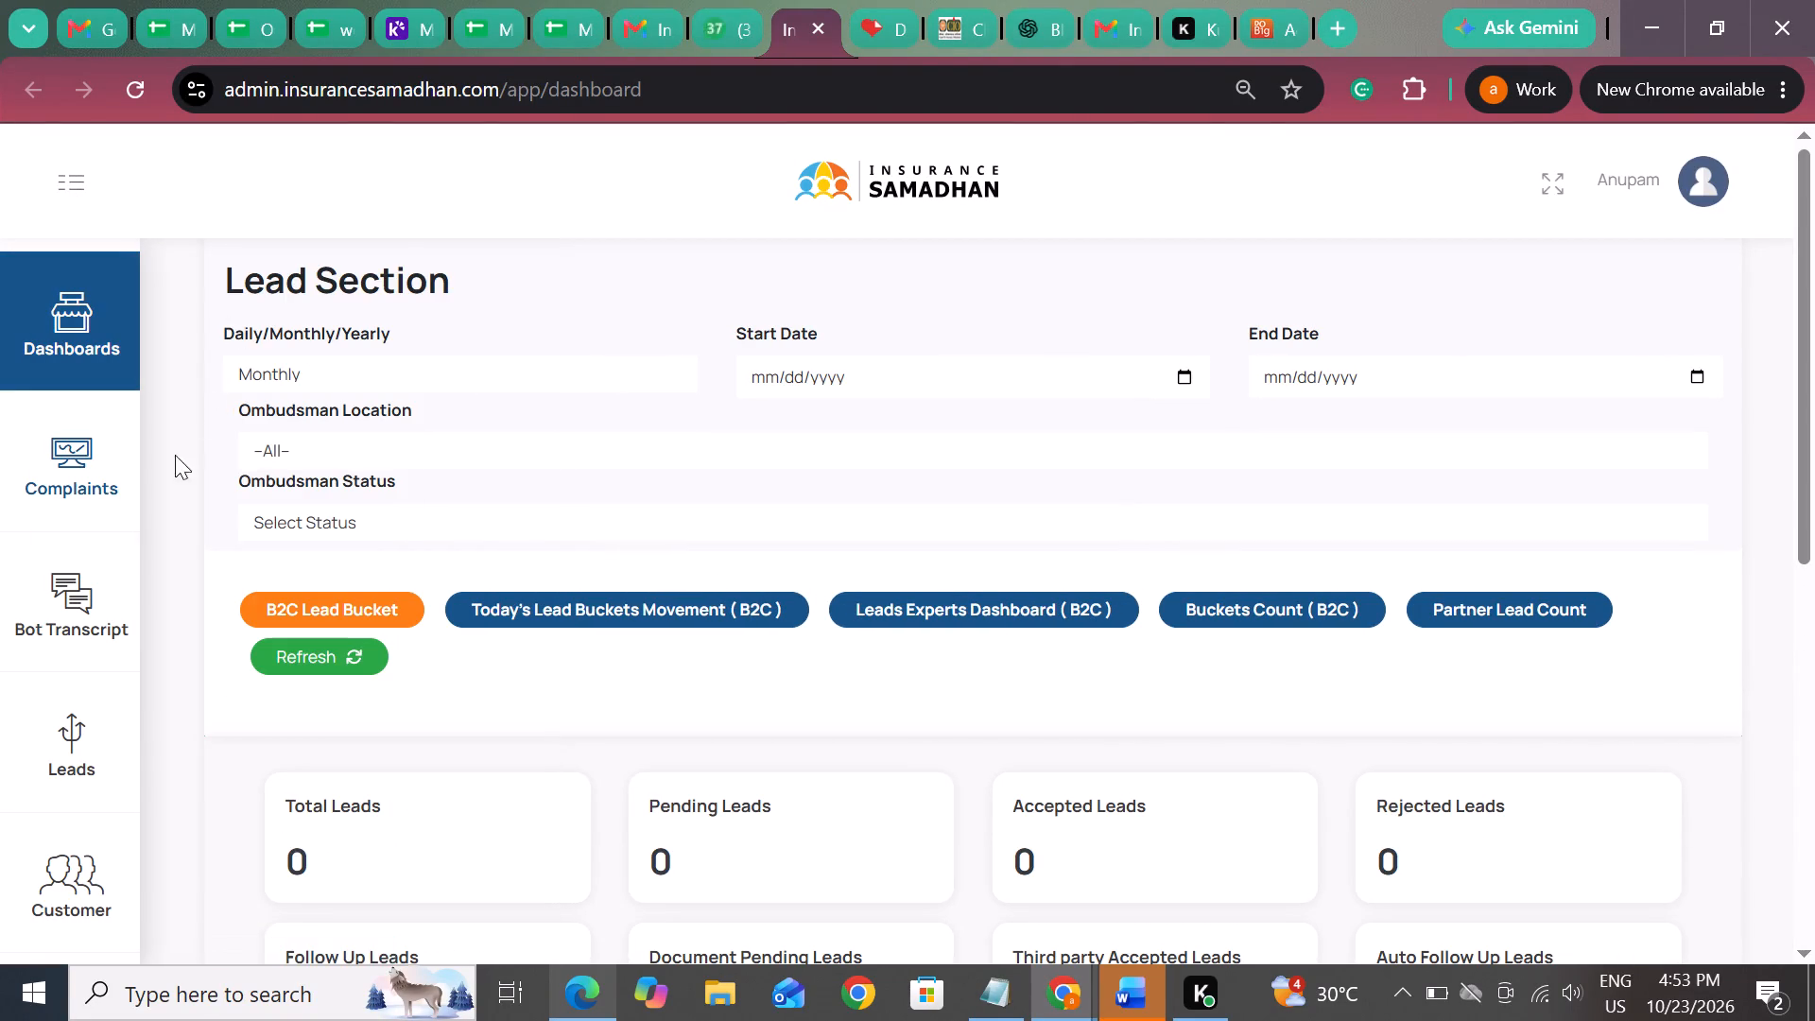
Open the All Complaints list in Insurance Samadhan and clear the side navigation from view so the complaint rows are fully visible.
left_click(125, 477)
left_click(251, 306)
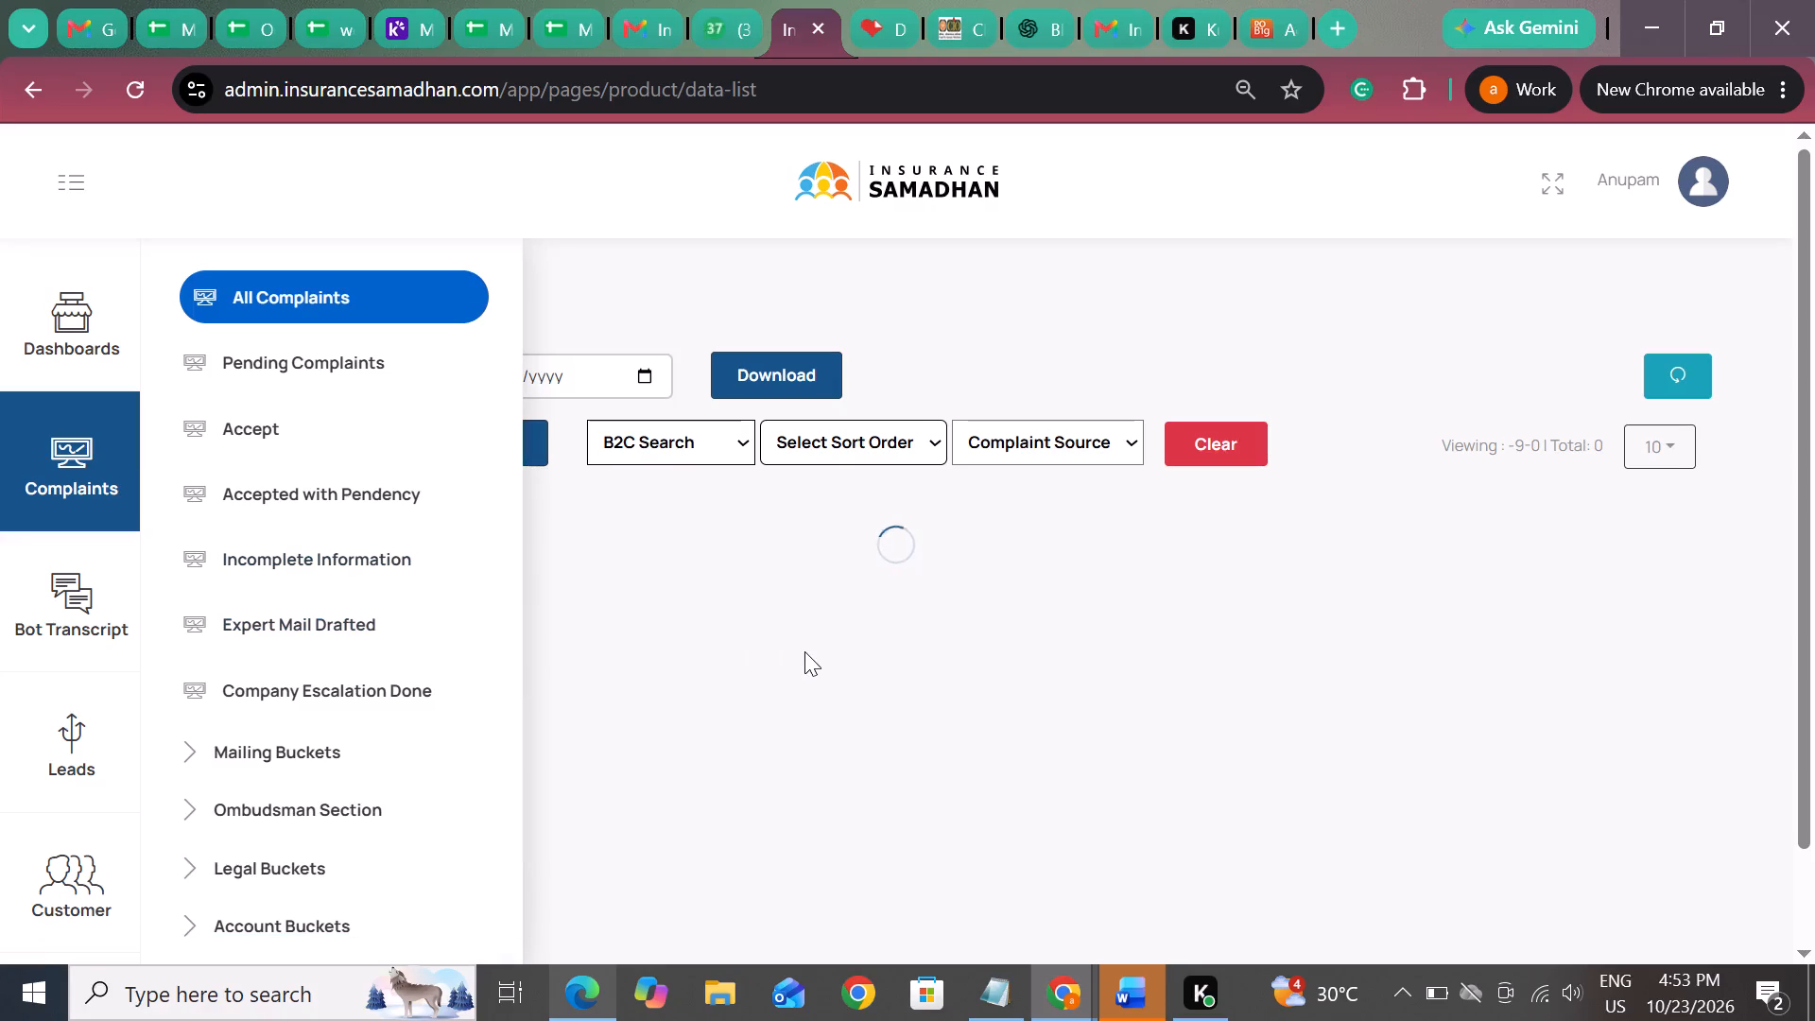
left_click(764, 876)
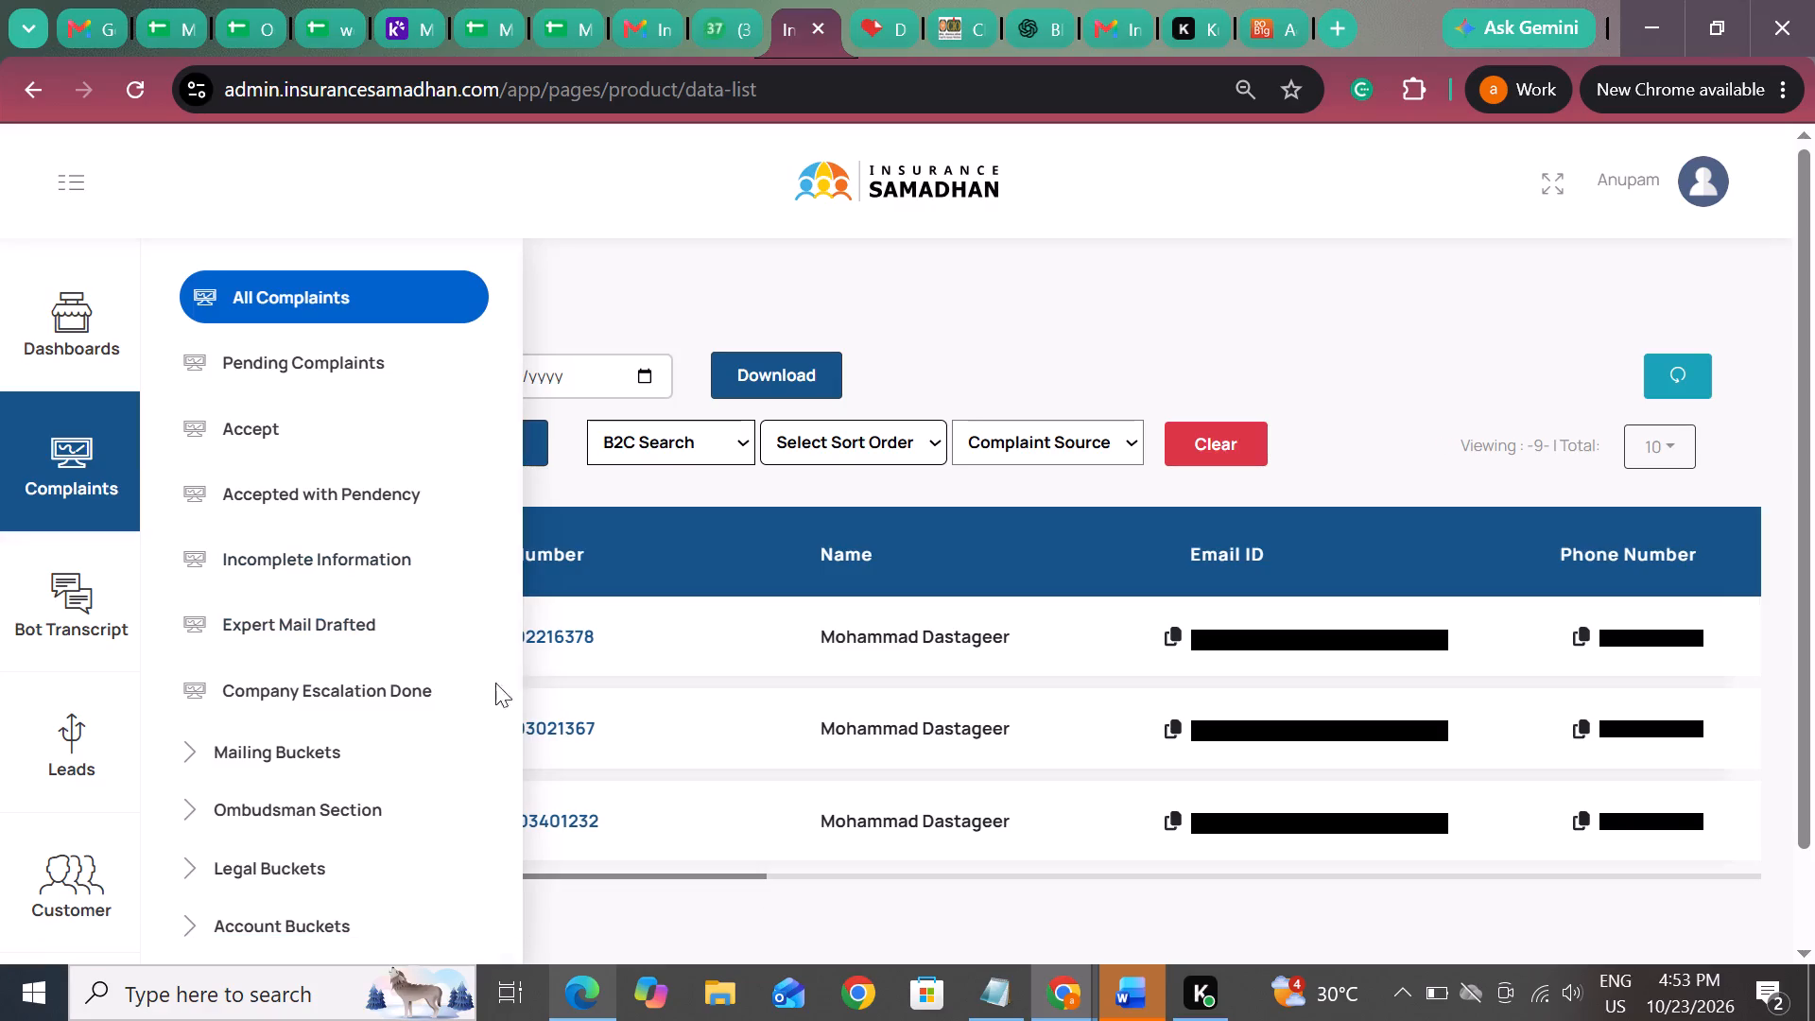
left_click(613, 290)
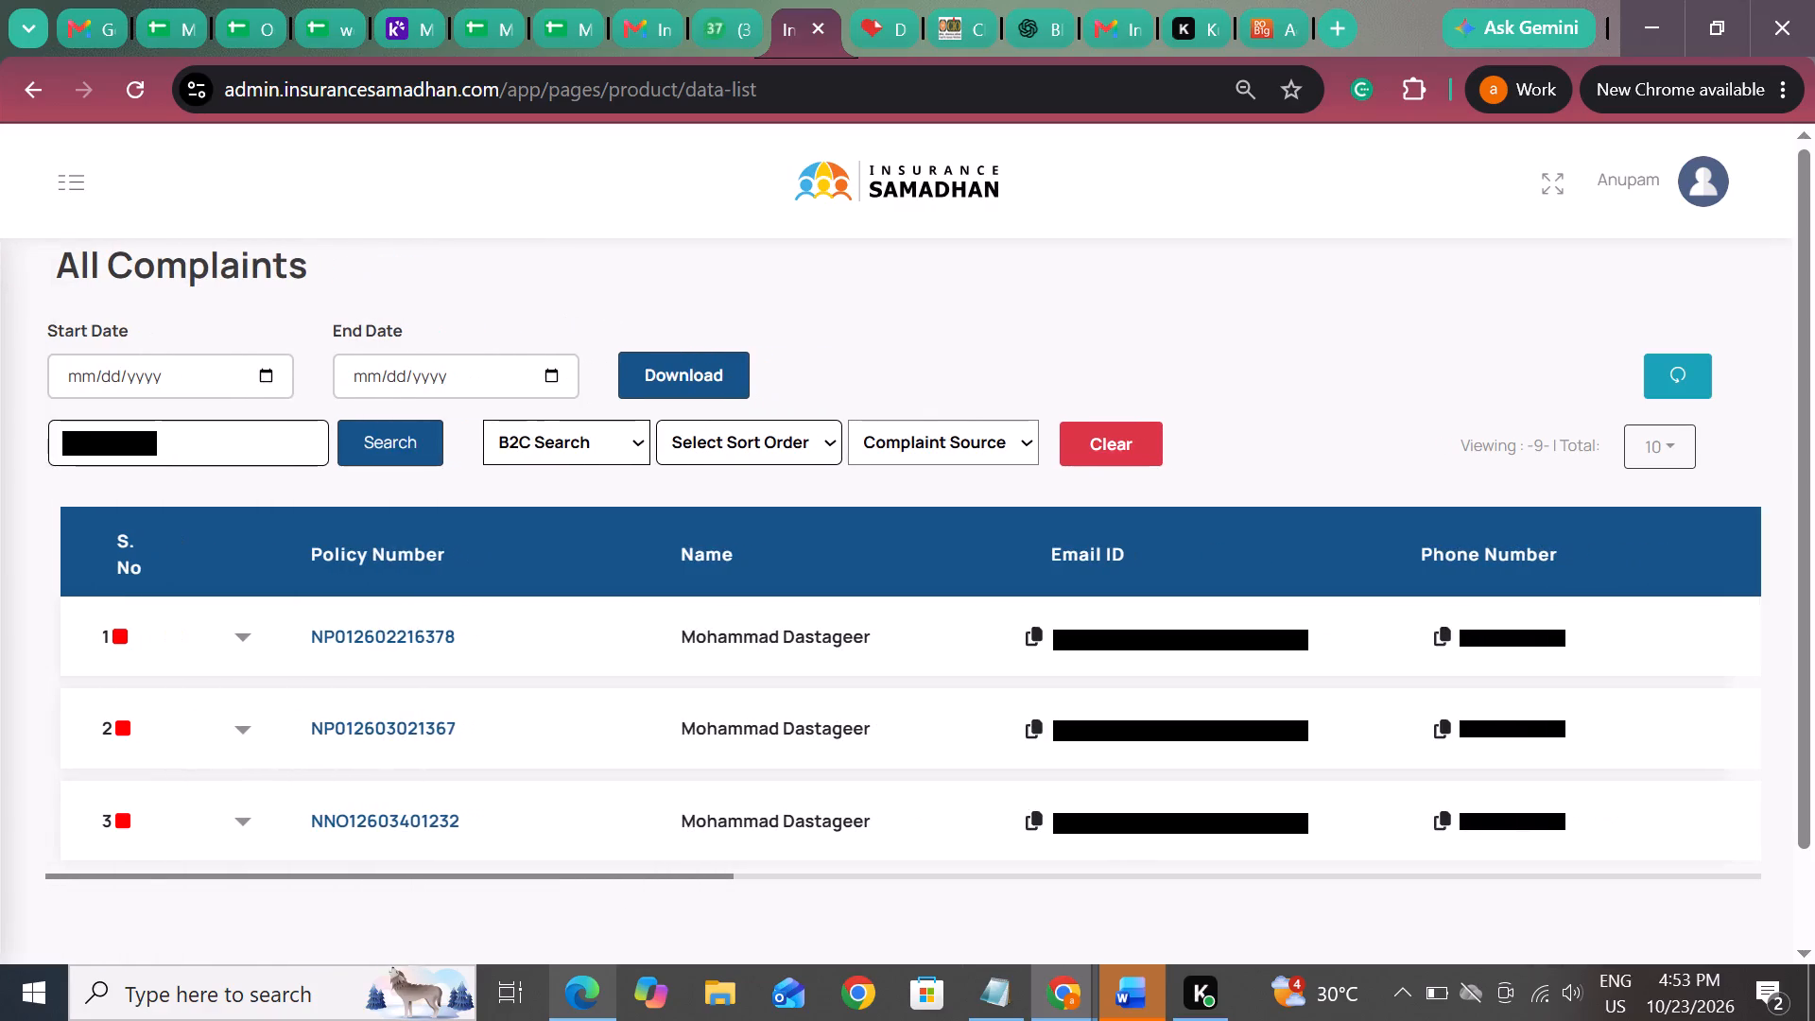
Search All Complaints for the missed caller's copied phone number and check the matching complaint's status.
triple_click(124, 444)
key("ctrl+v")
left_click(356, 439)
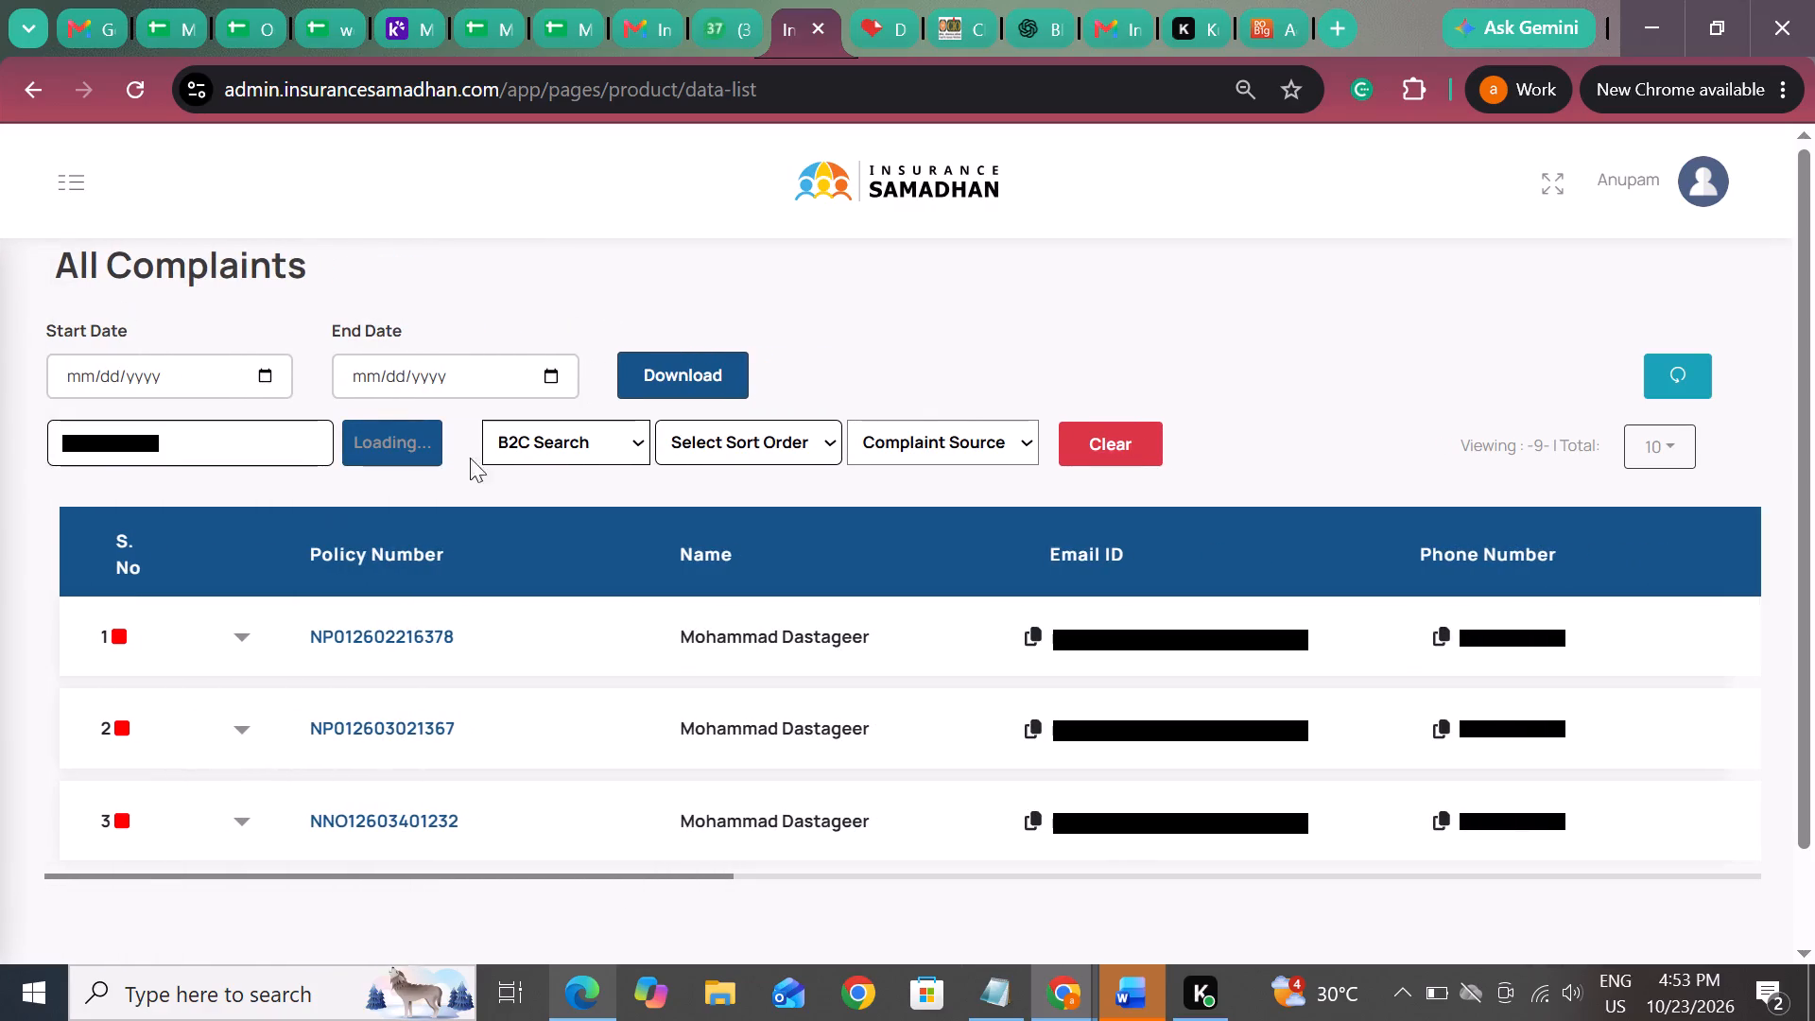
scroll(653, 640, "left", 1)
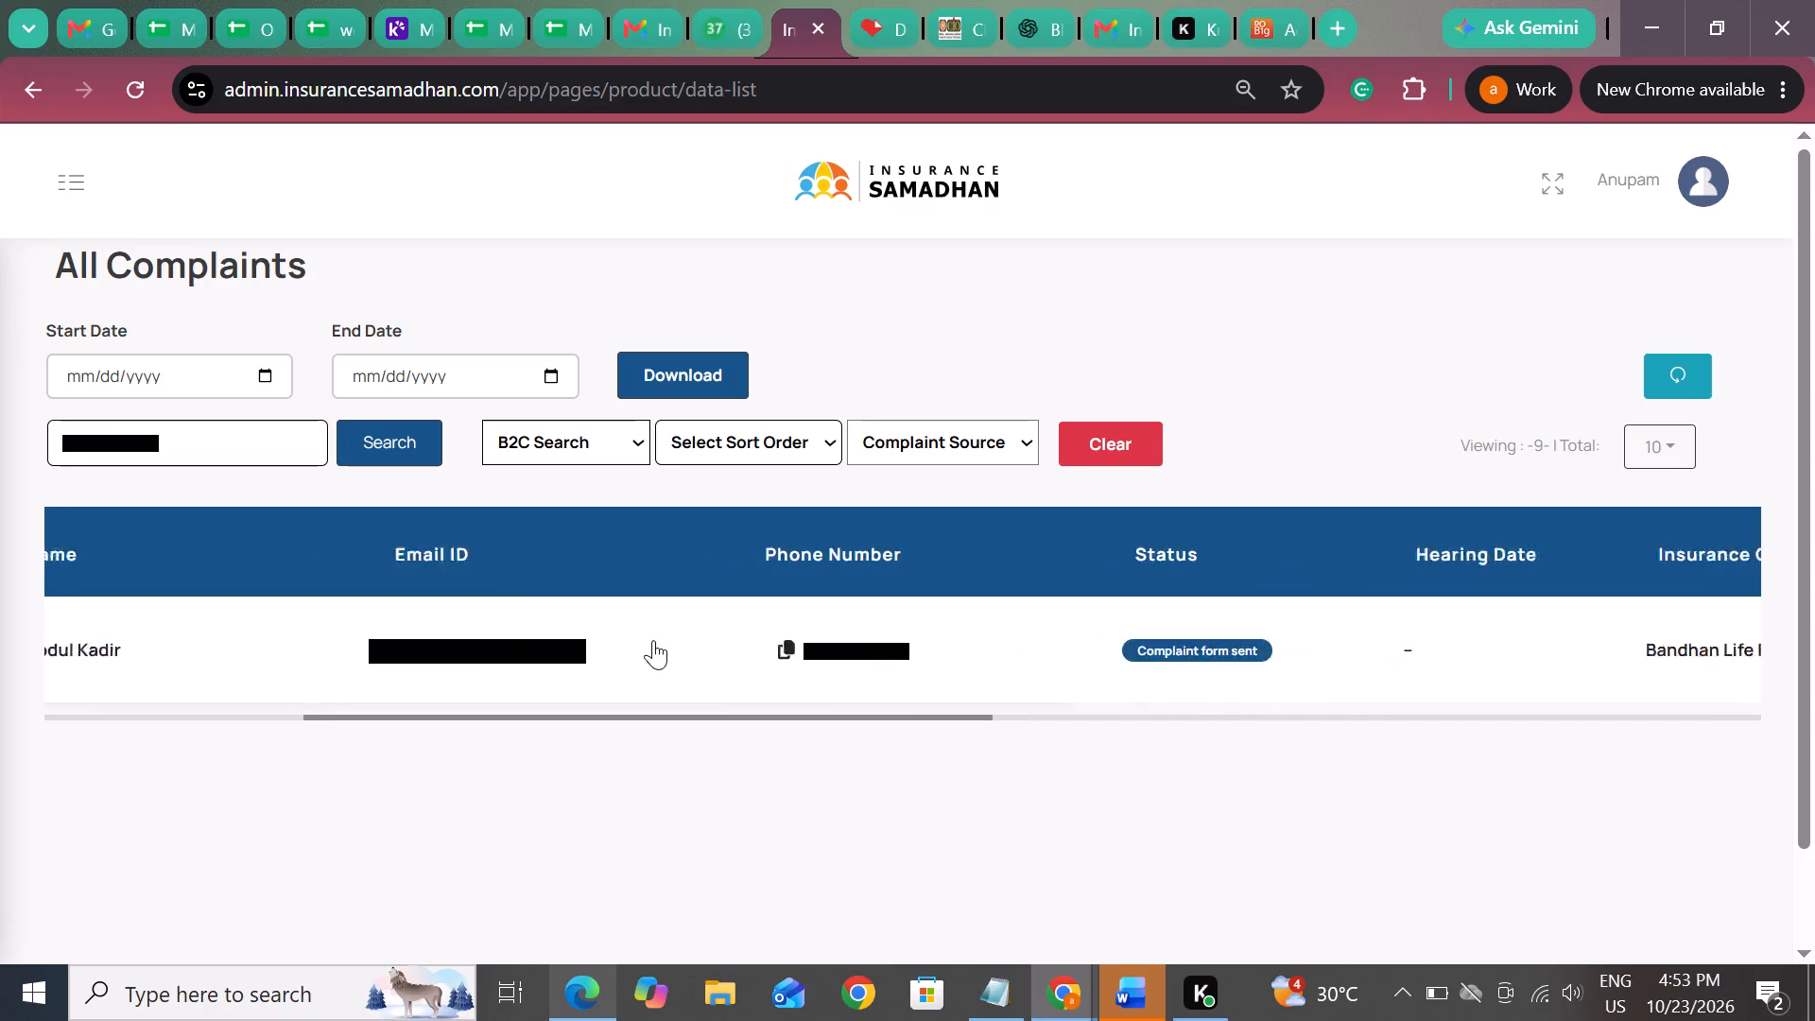
scroll(653, 640, "left", 1)
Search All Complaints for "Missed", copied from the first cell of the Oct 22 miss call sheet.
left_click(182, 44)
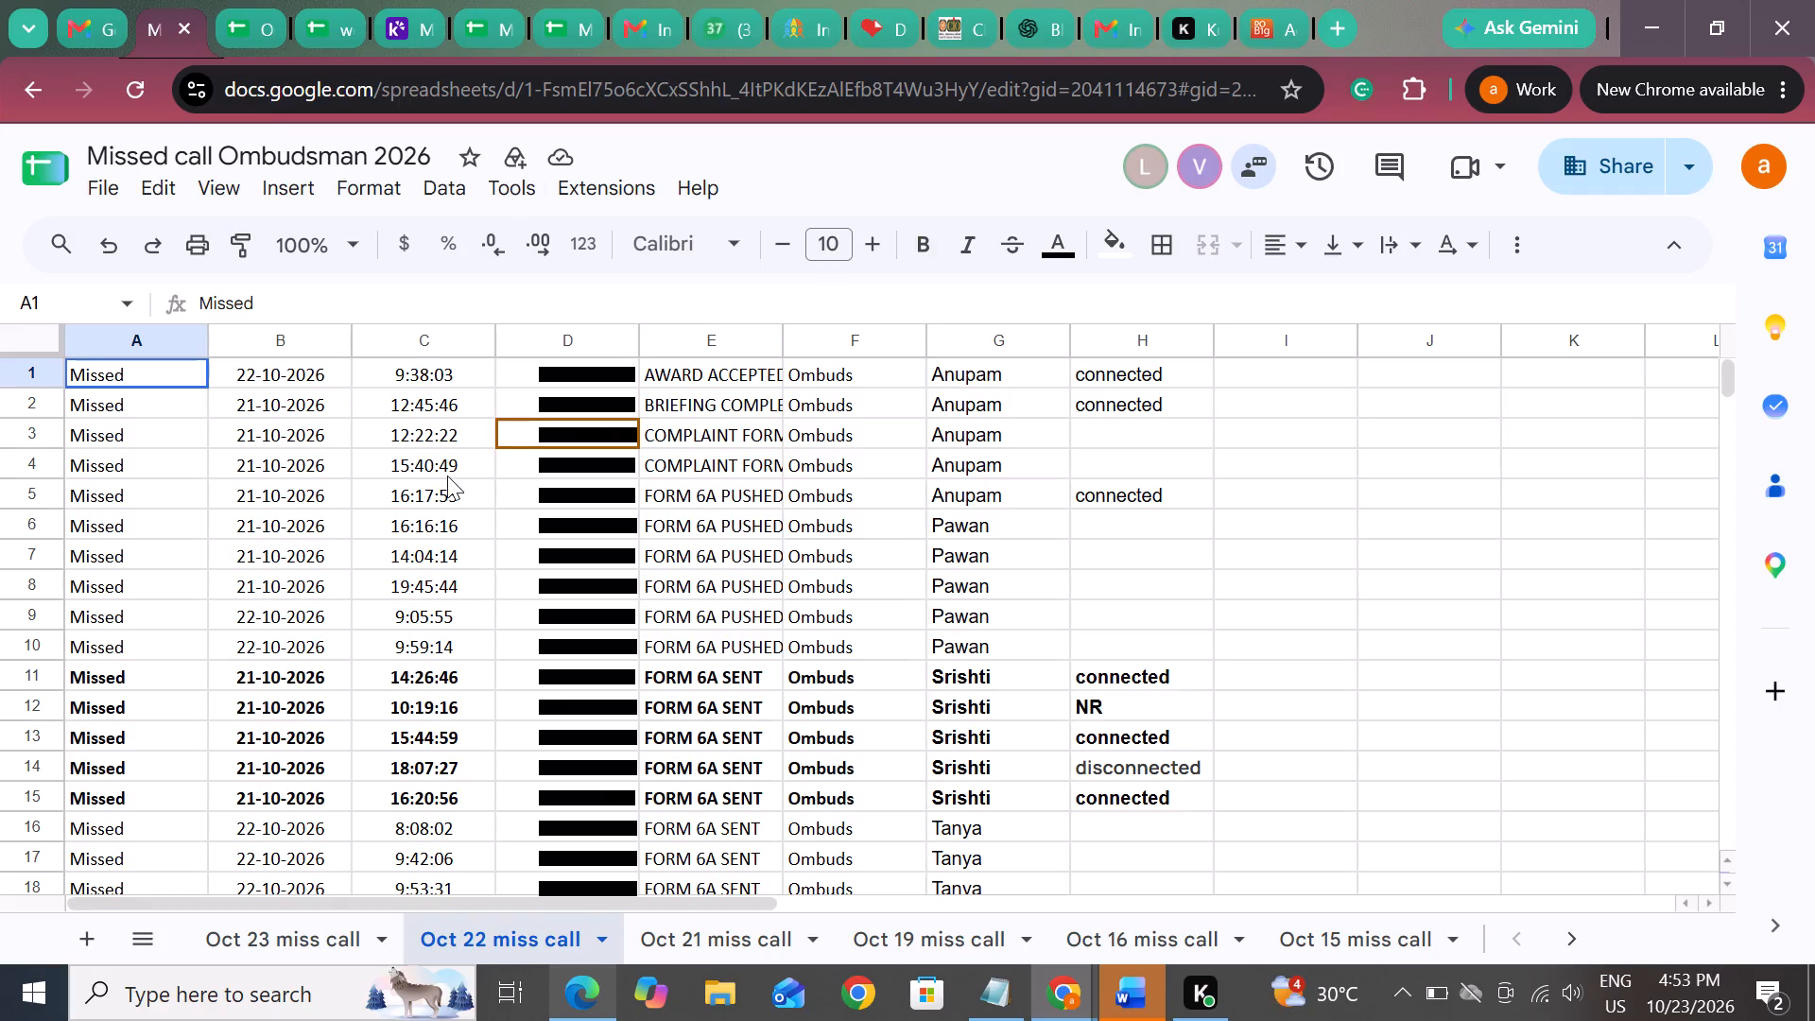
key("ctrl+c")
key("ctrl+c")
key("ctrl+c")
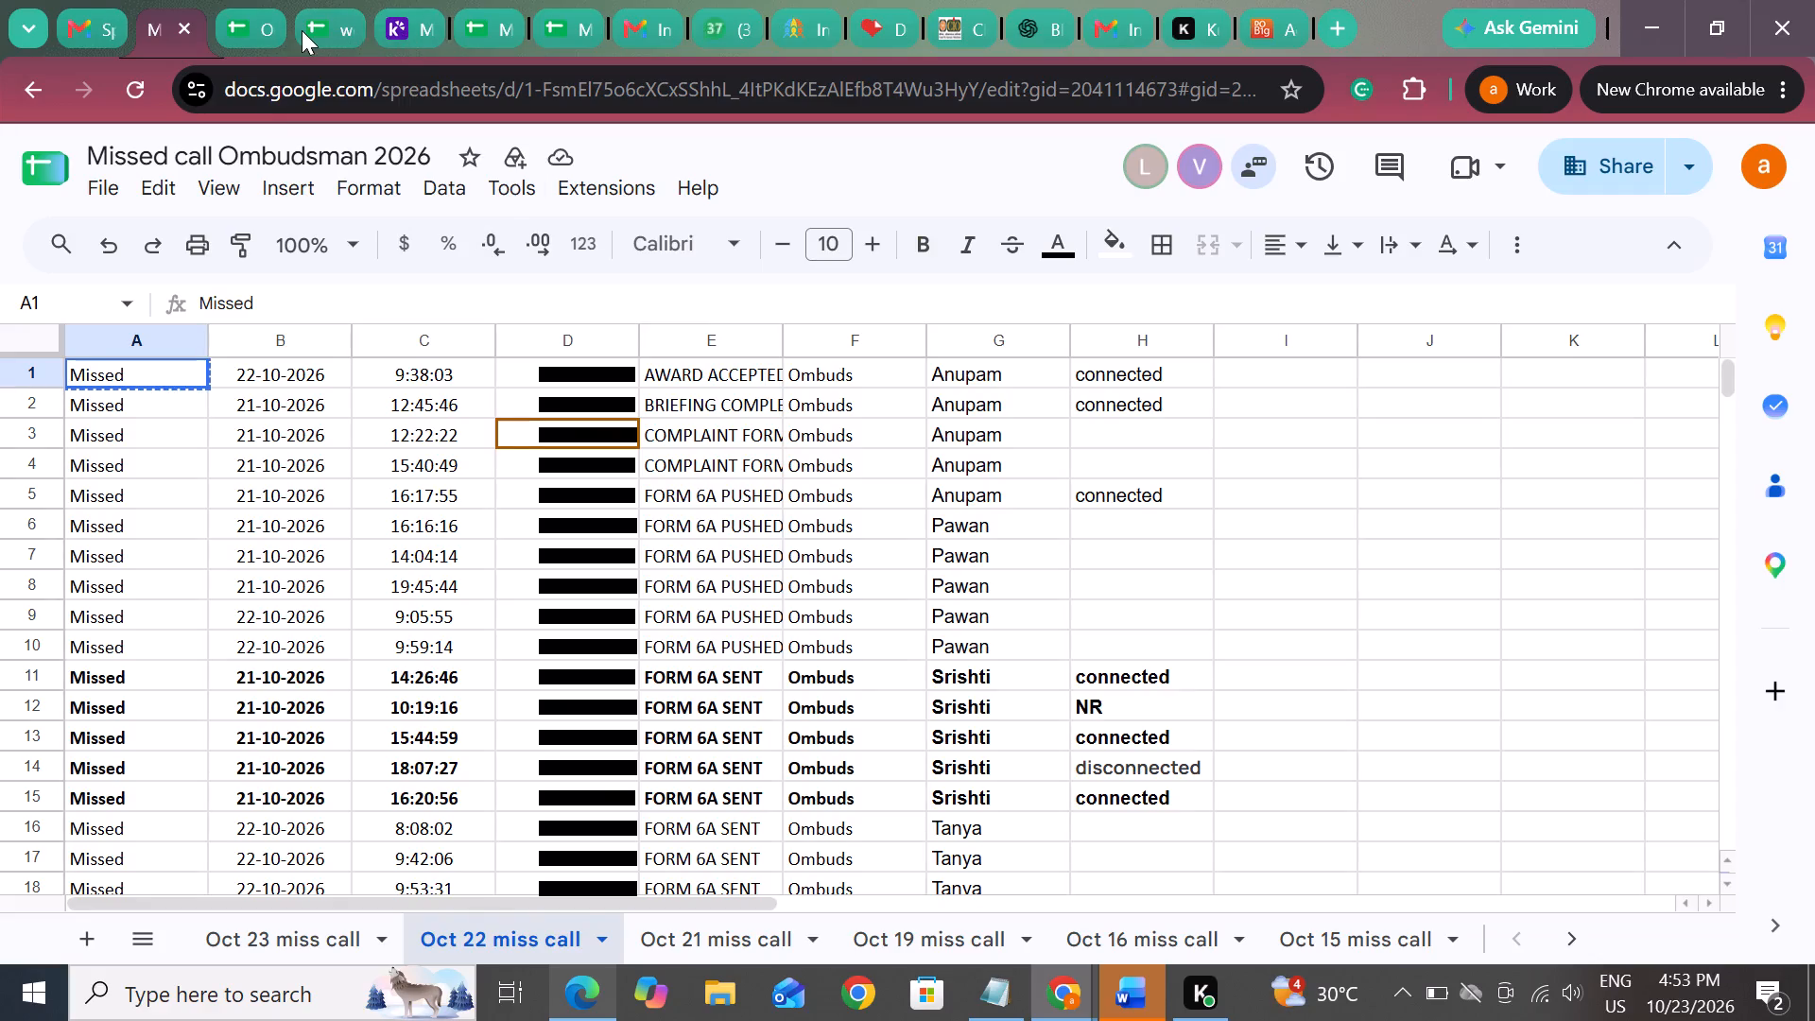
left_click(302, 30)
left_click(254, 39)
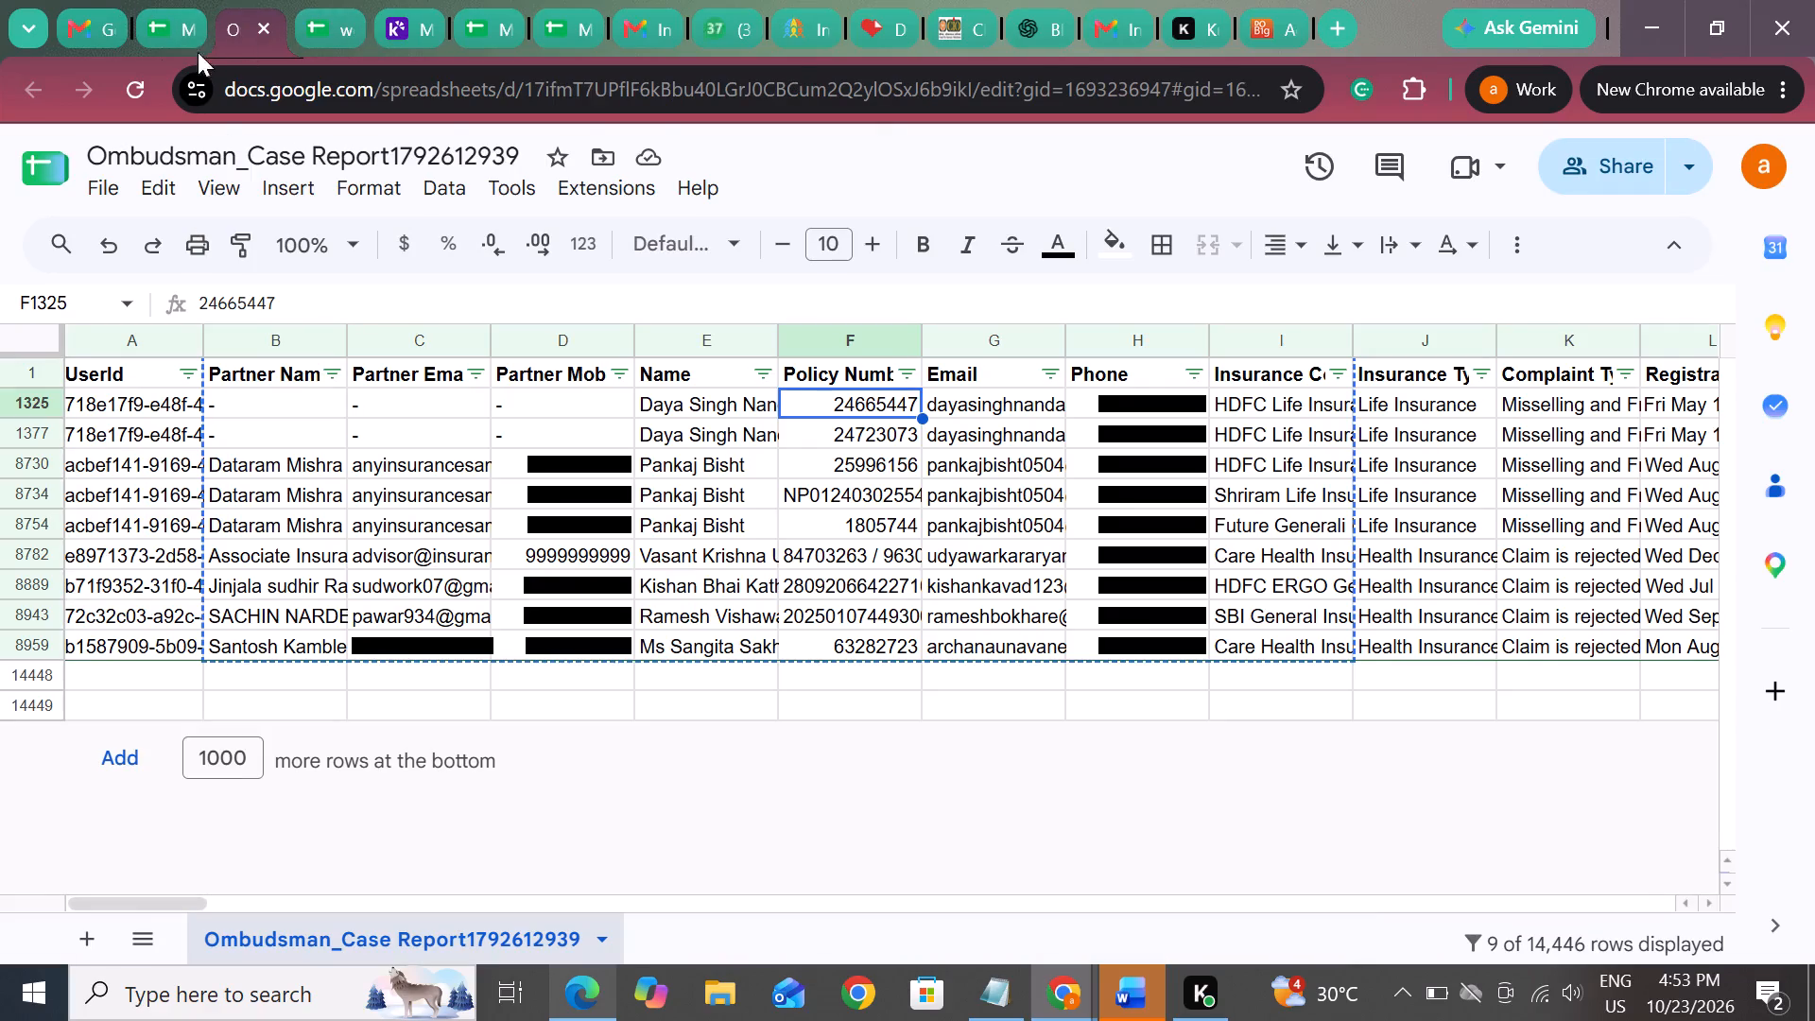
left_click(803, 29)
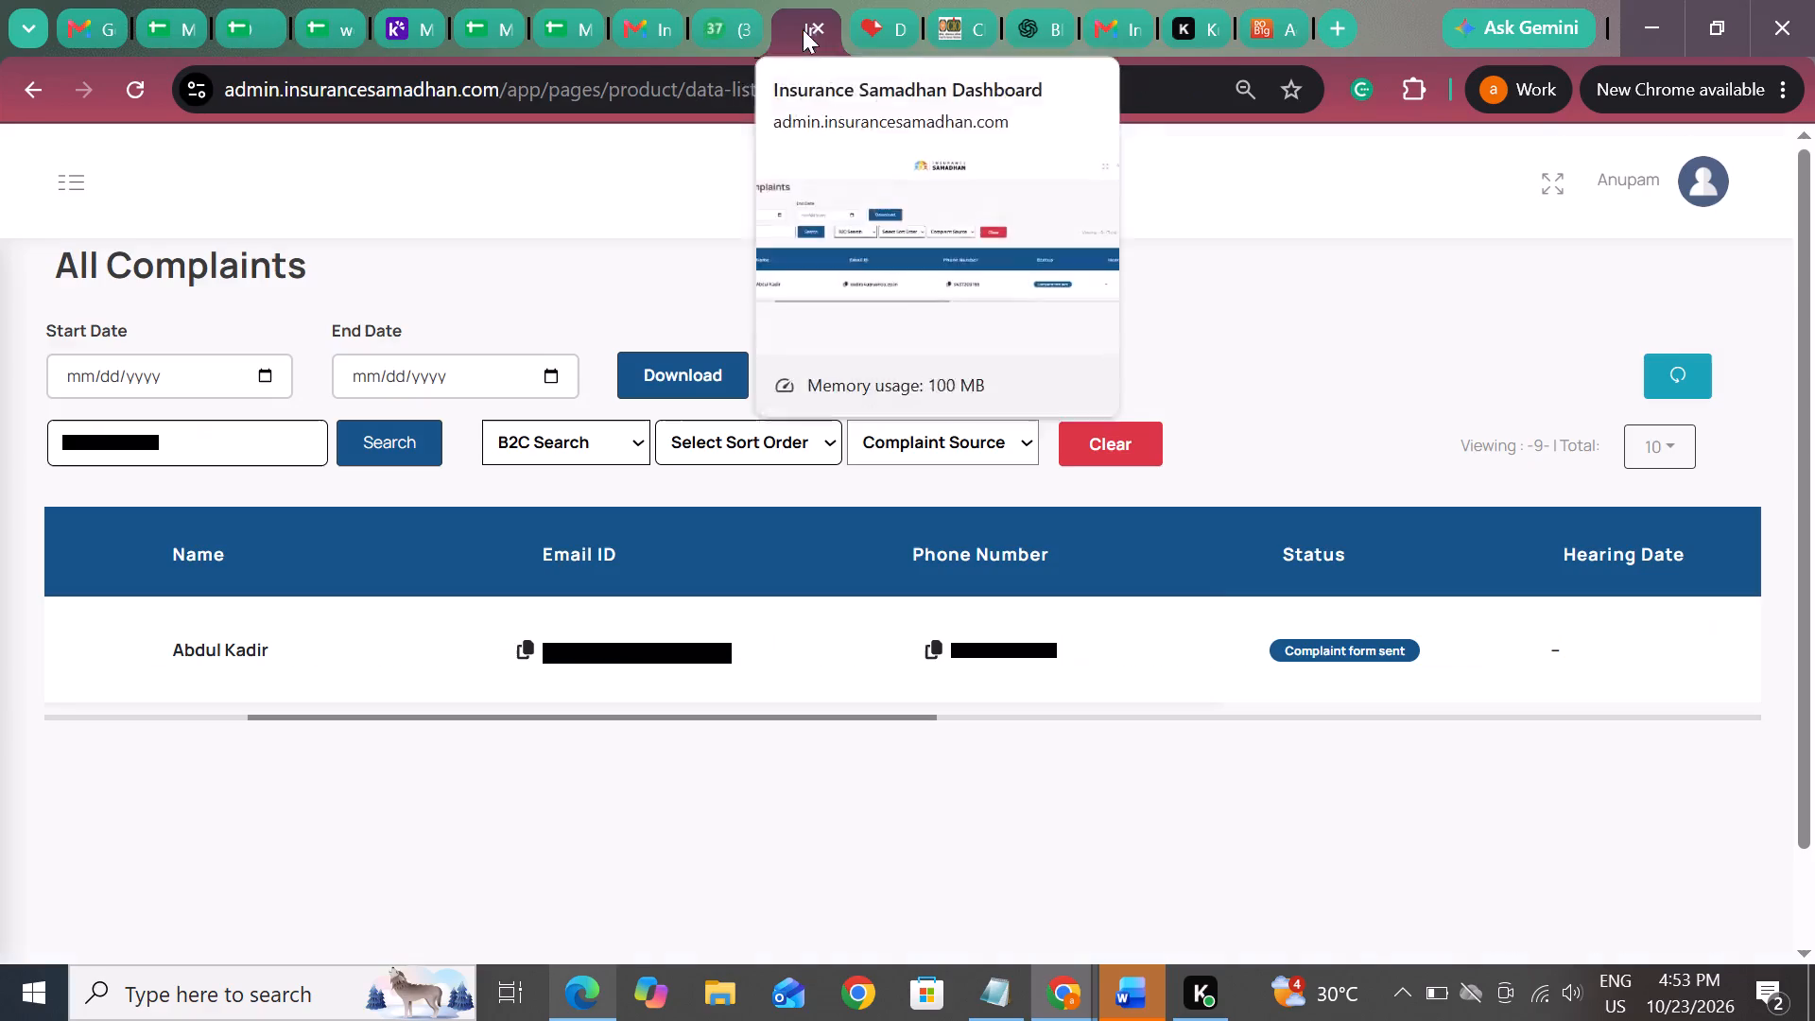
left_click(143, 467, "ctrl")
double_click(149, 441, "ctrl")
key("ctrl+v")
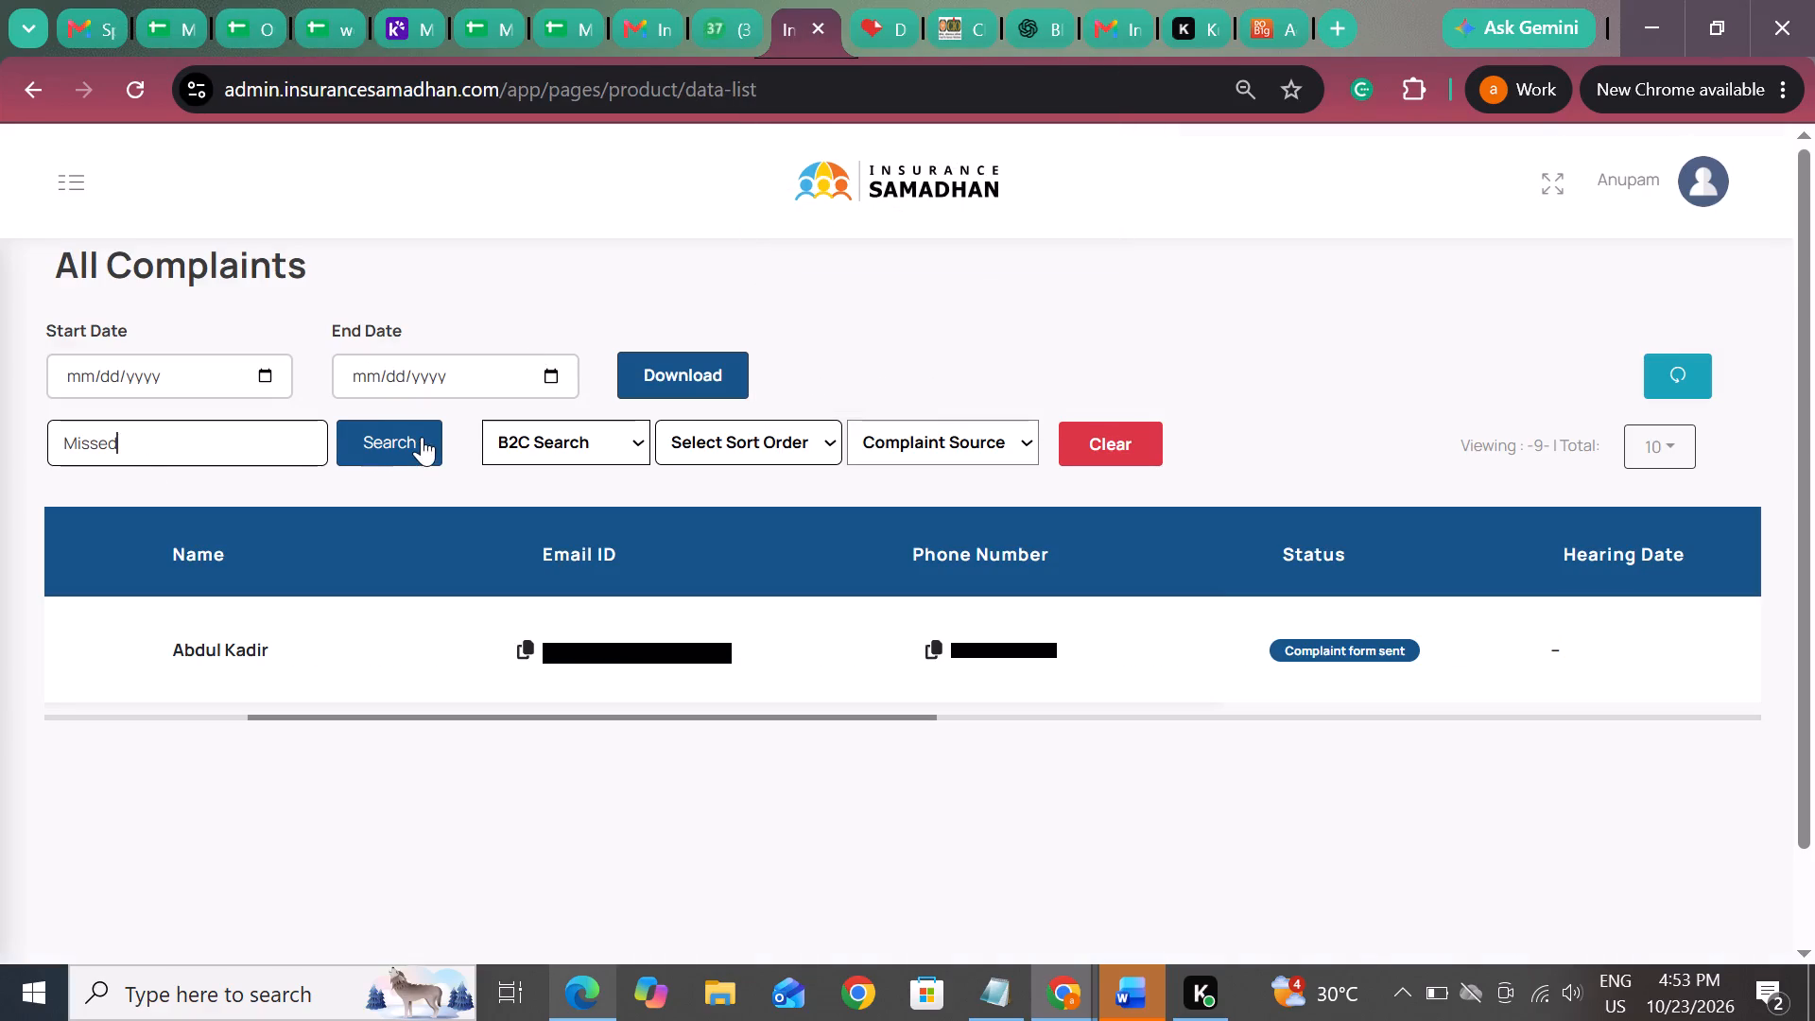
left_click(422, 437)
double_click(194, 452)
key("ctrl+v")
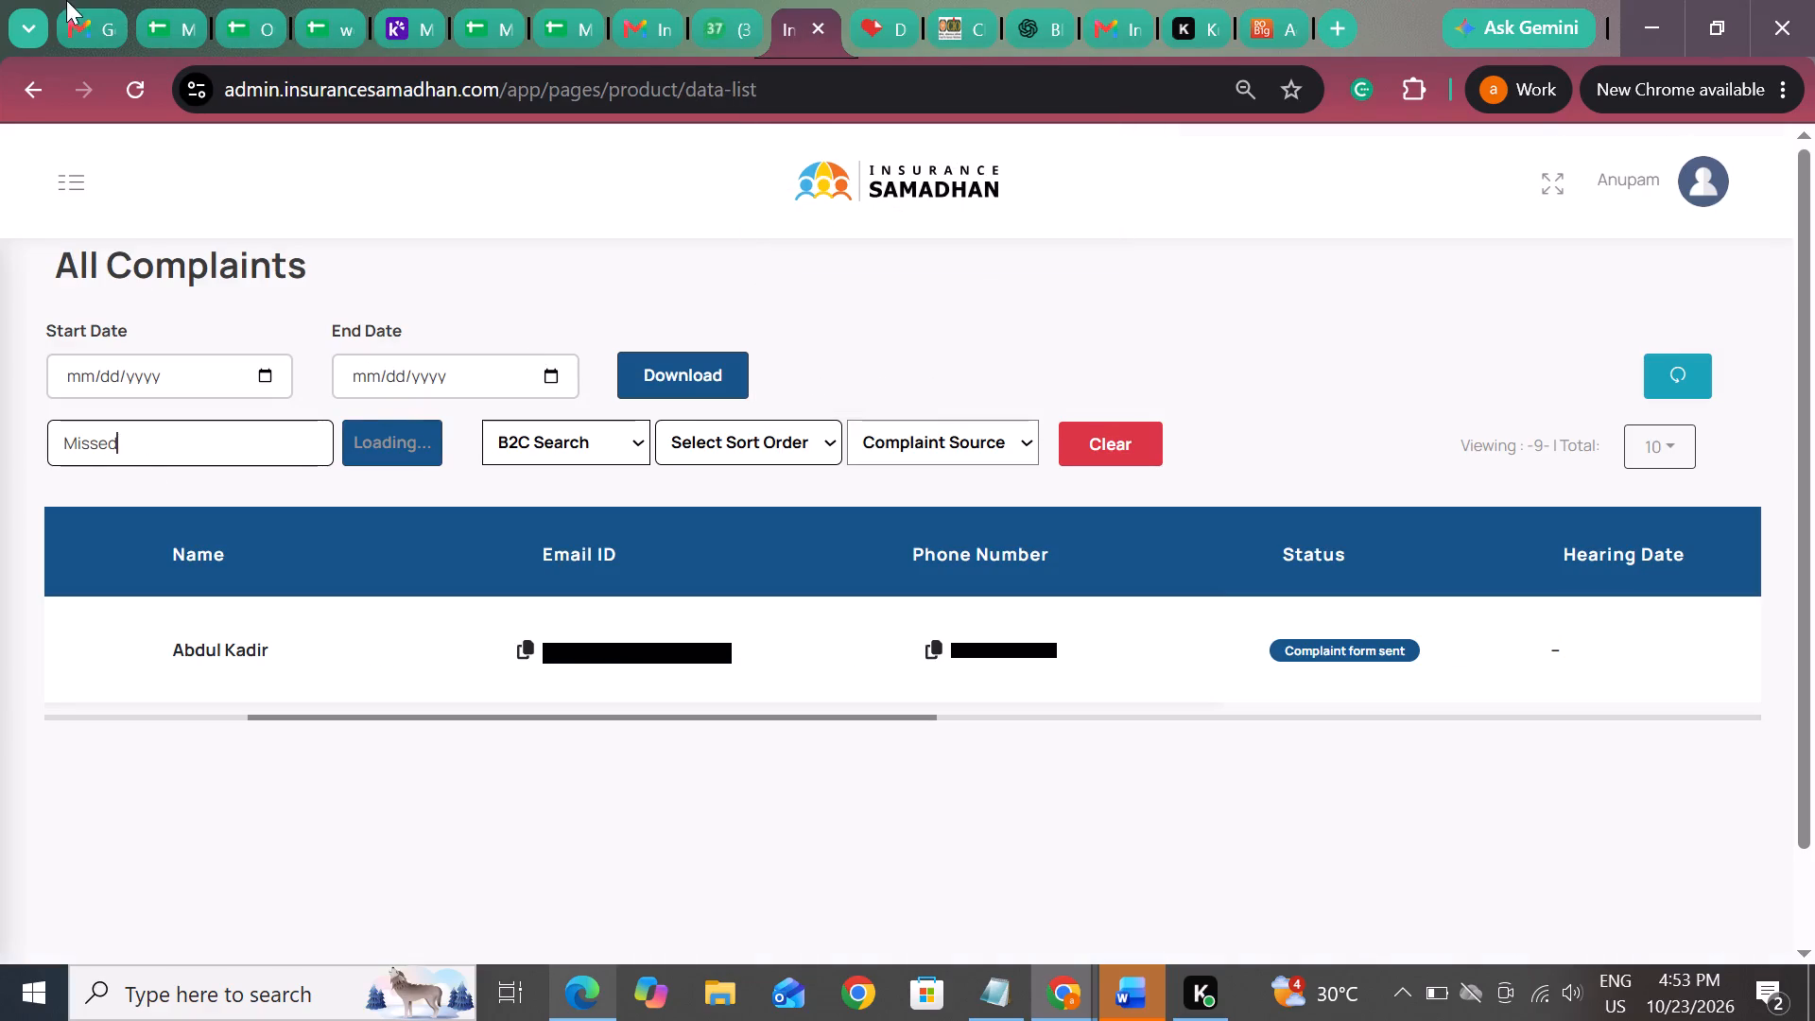
Copy the row 3 caller's phone number from the Oct 22 miss call sheet and search All Complaints for it.
left_click(178, 45)
left_click(1066, 439)
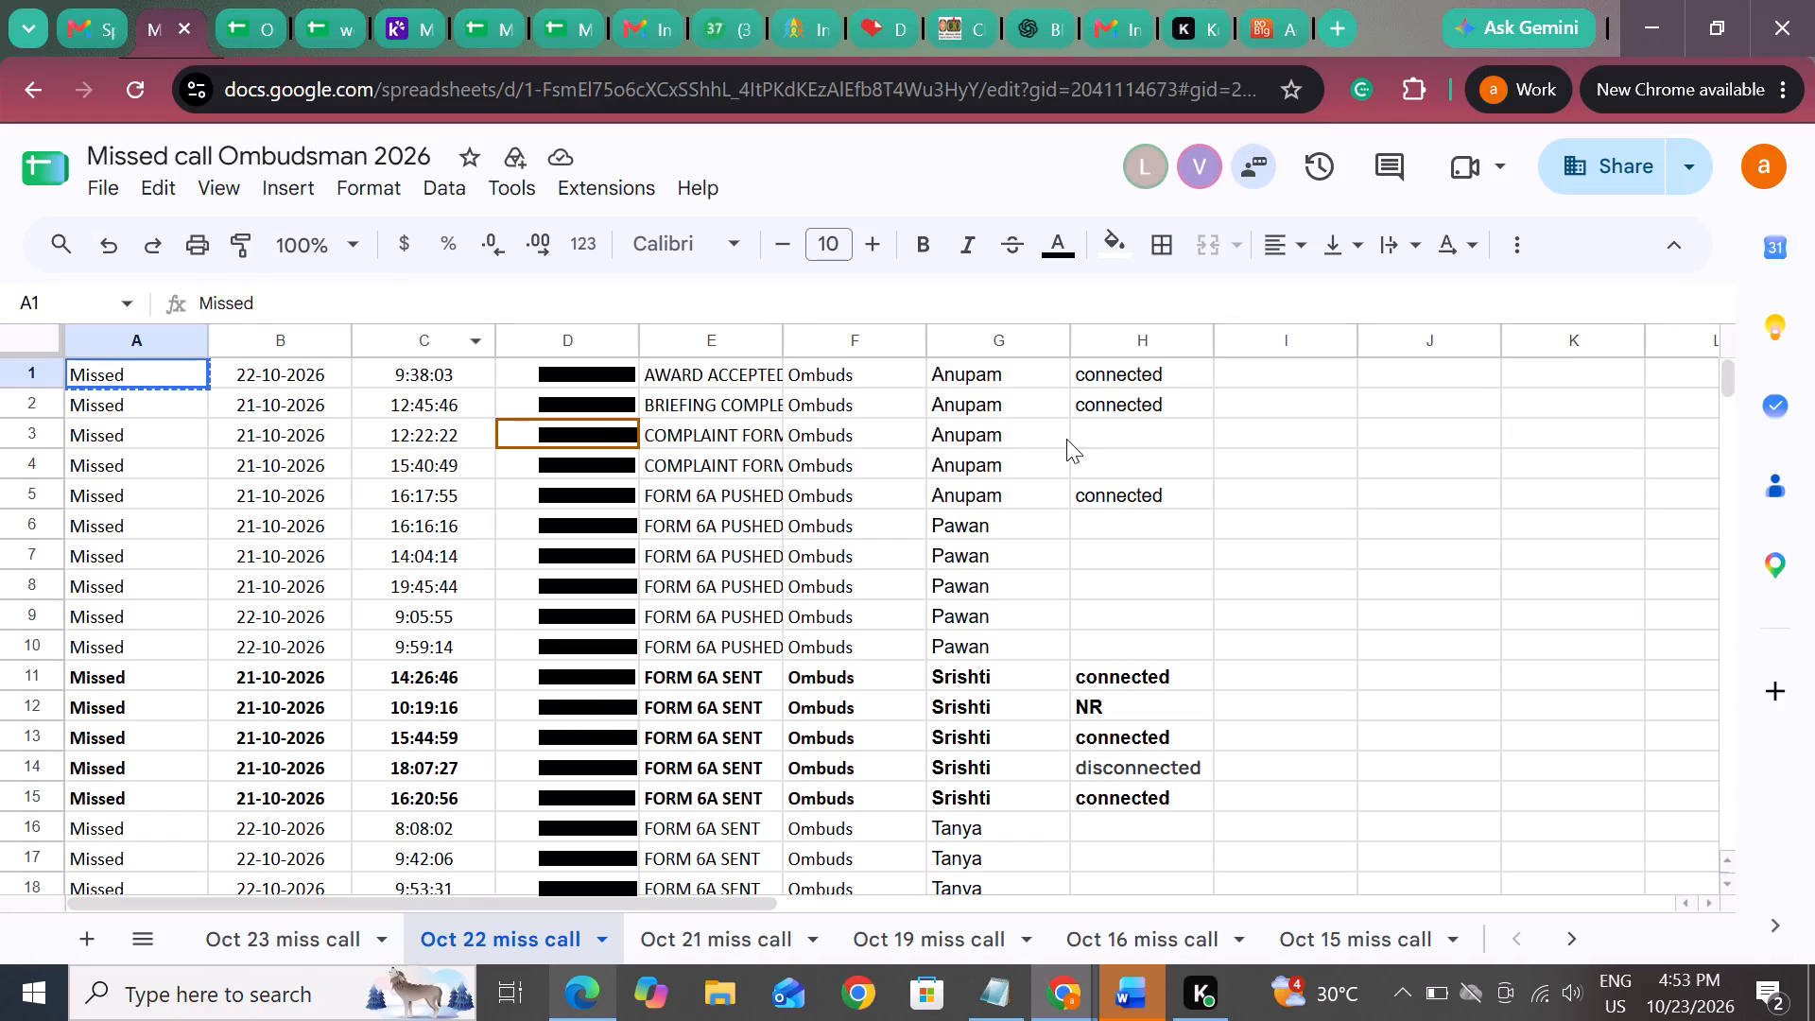
left_click(682, 432)
left_click(579, 432)
key("ctrl+c")
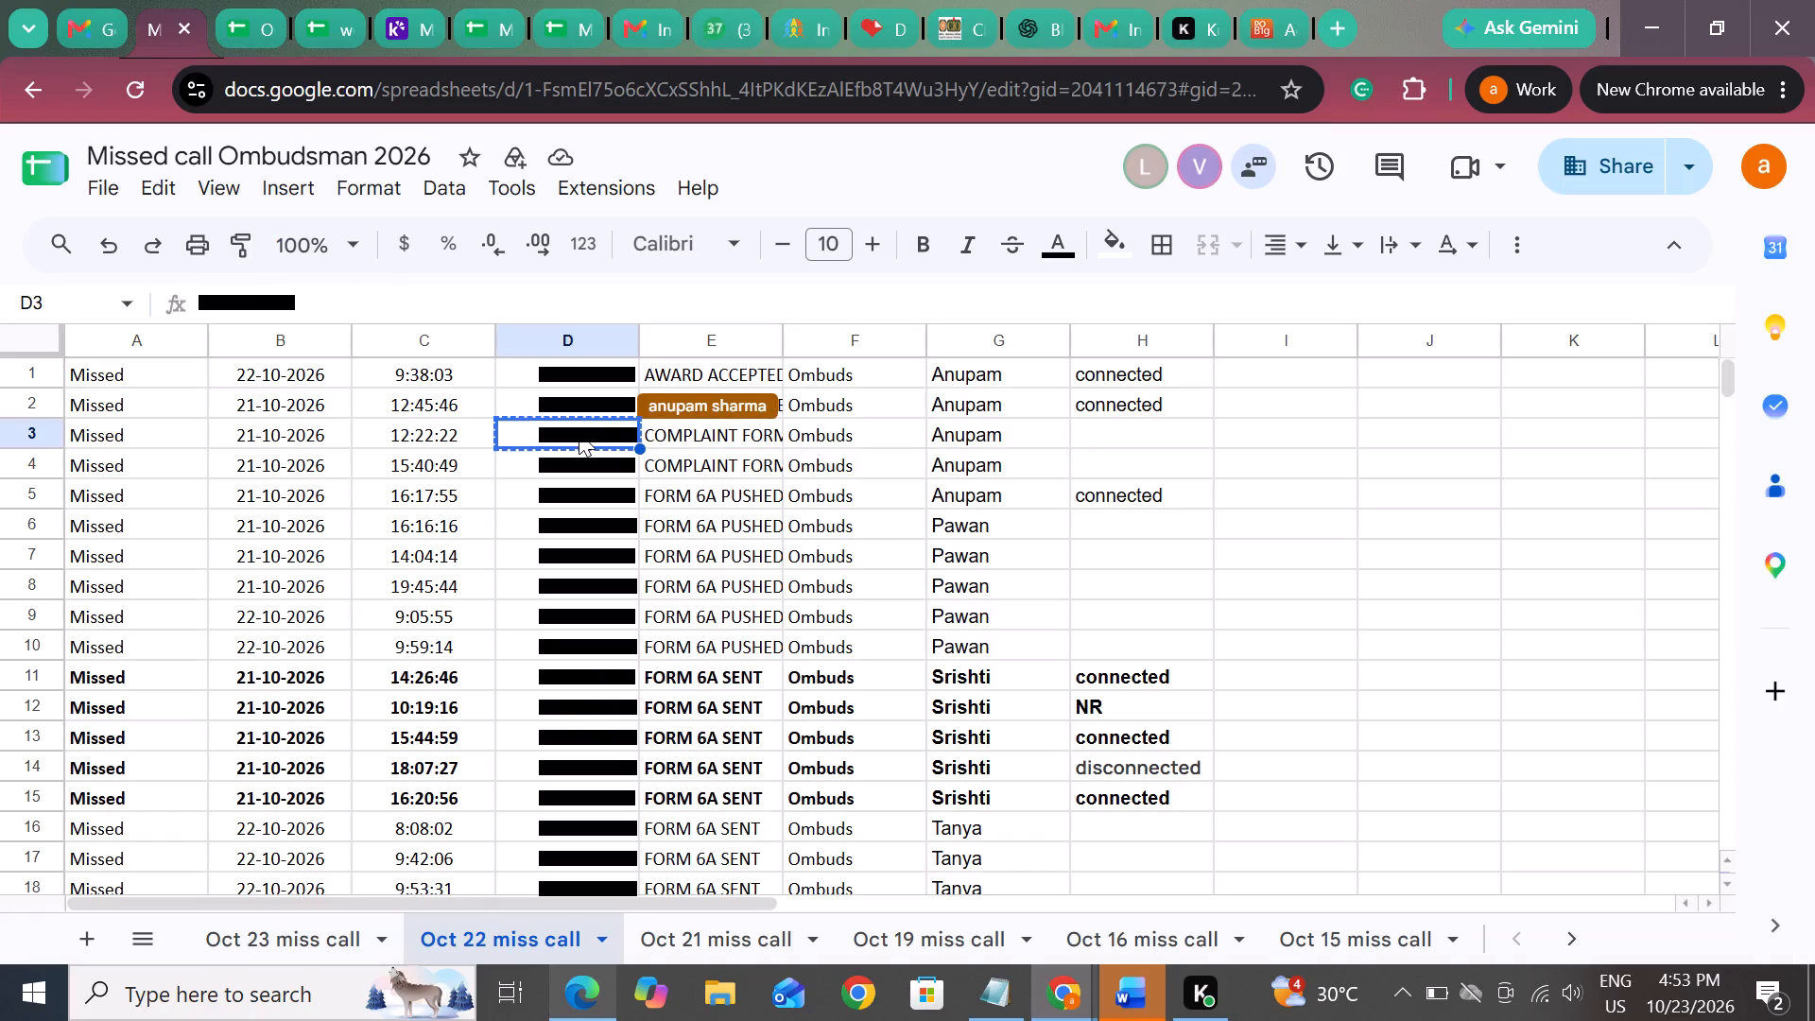
key("ctrl+c")
key("ctrl+c")
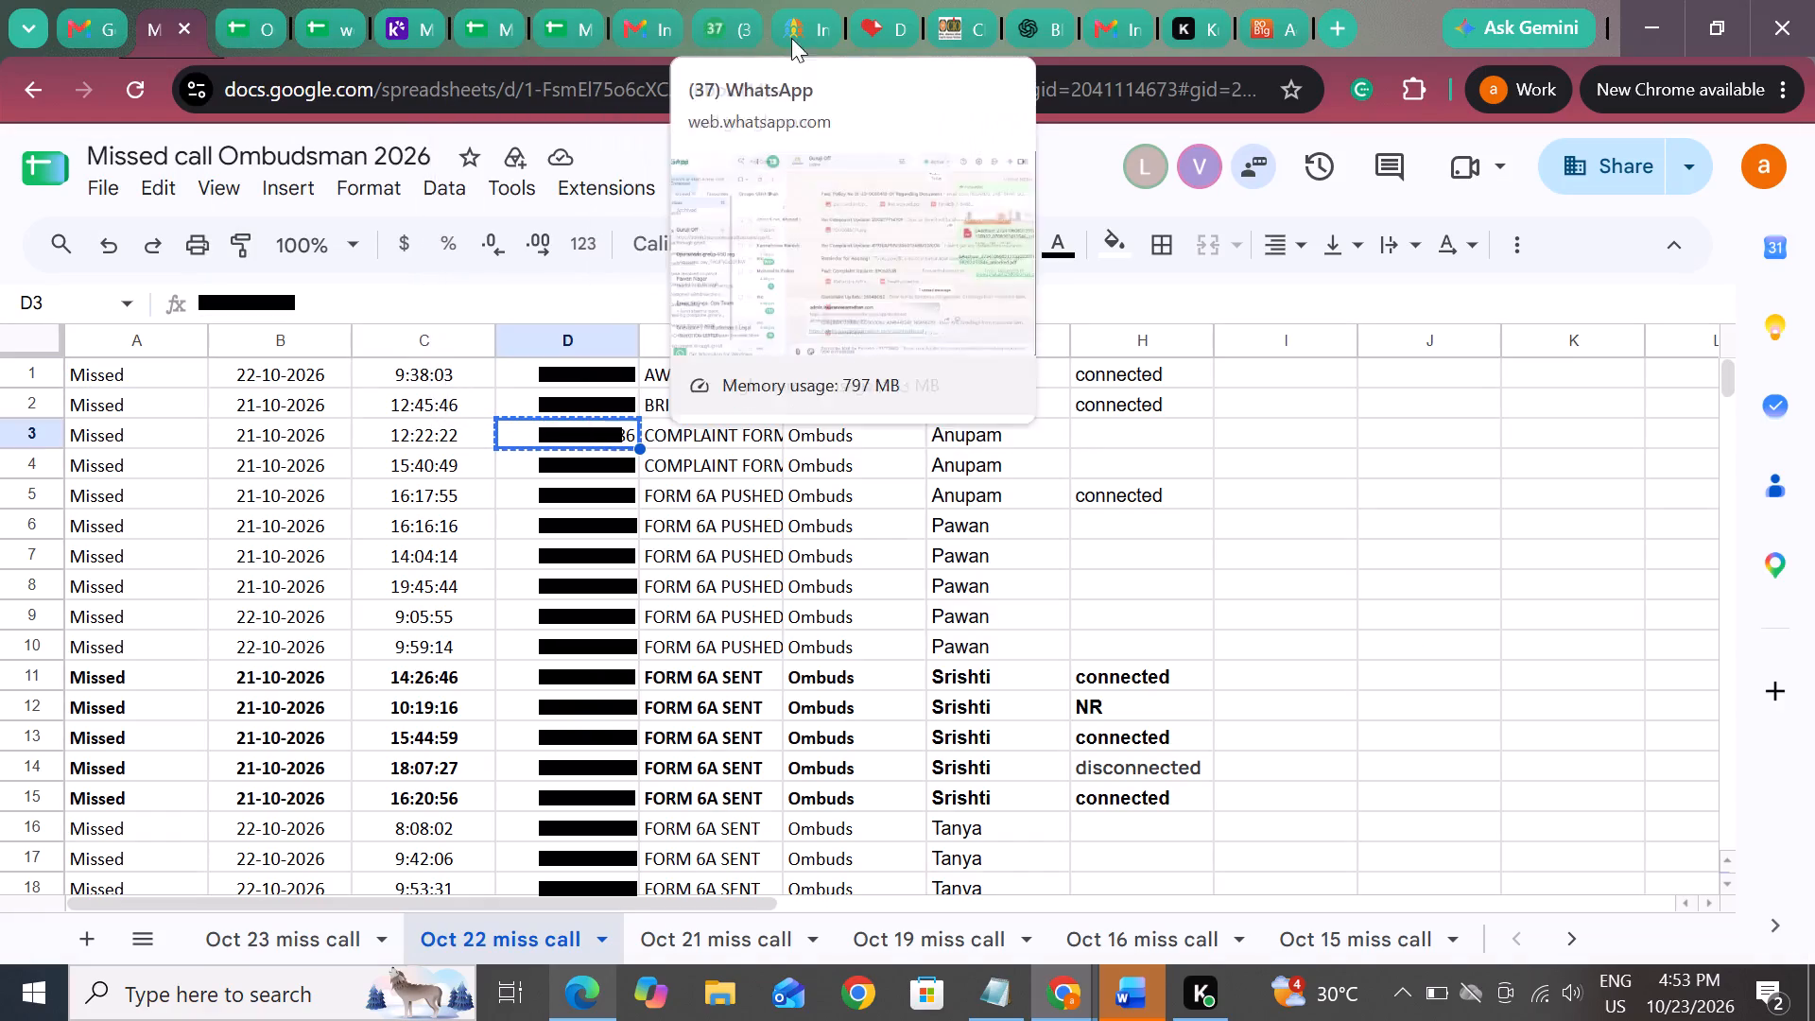
left_click(806, 38)
double_click(251, 450)
key("ctrl+v")
left_click(393, 440)
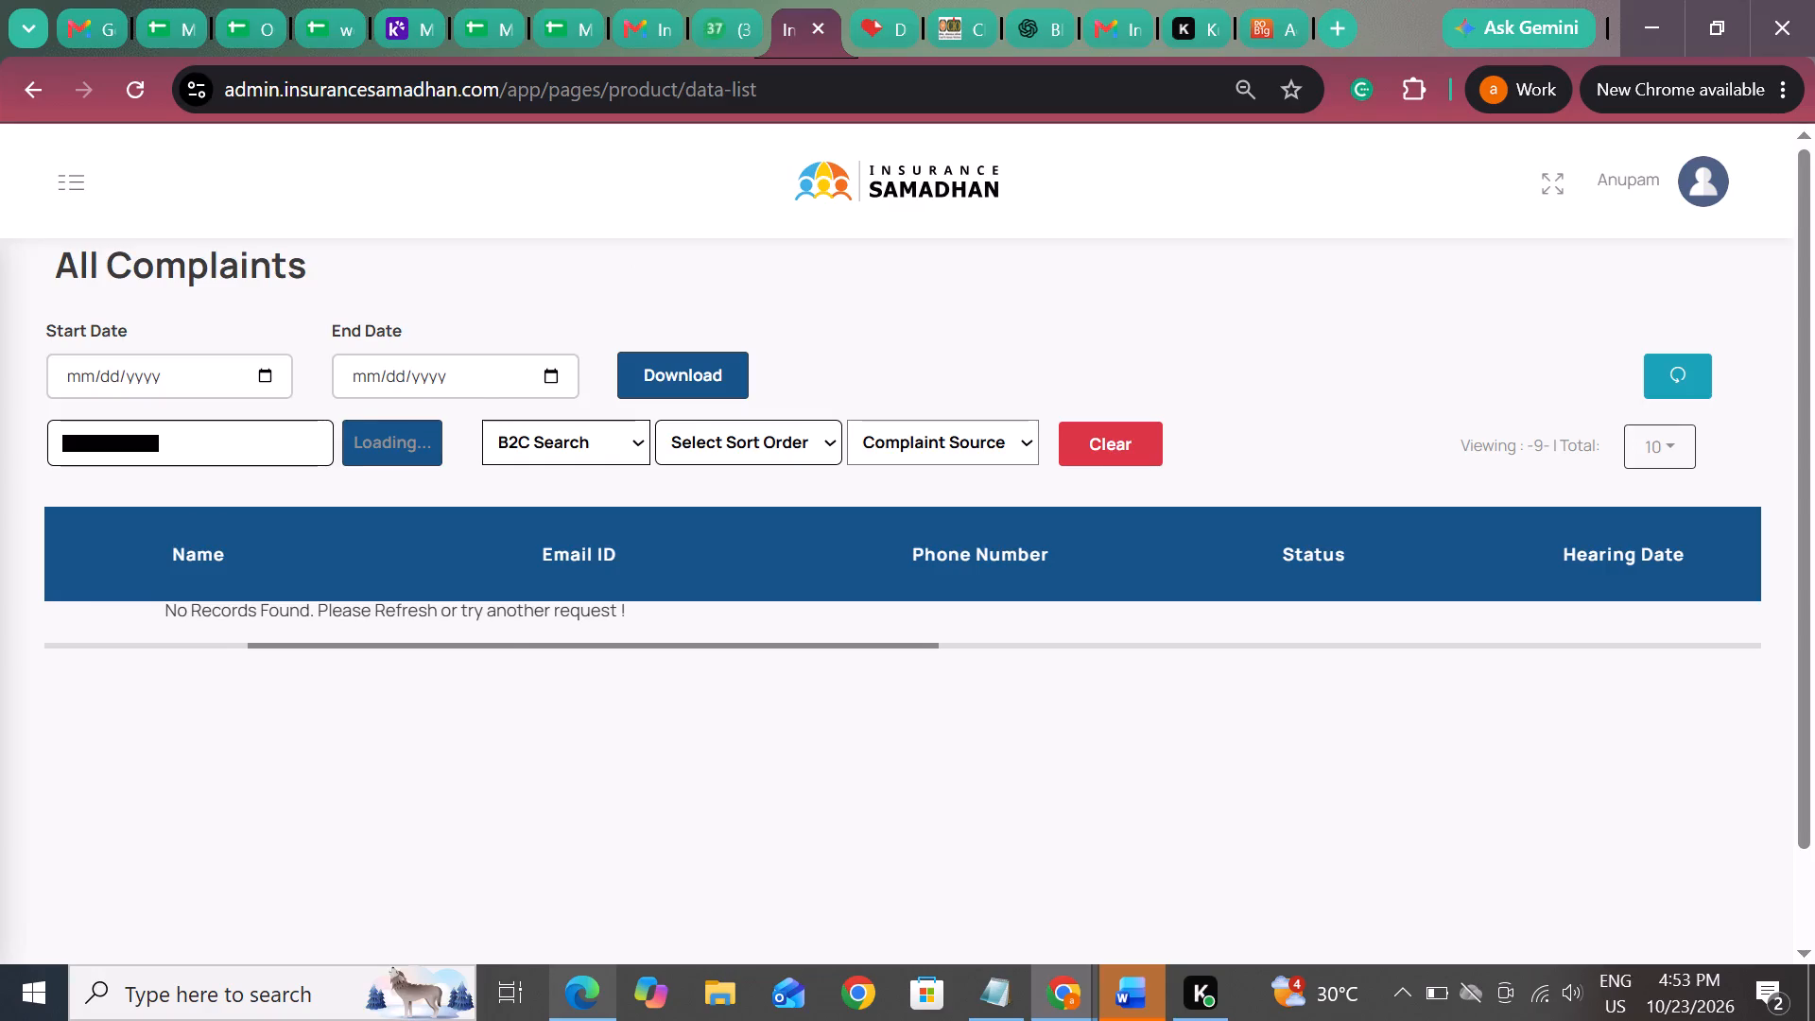
scroll(468, 620, "right", 2)
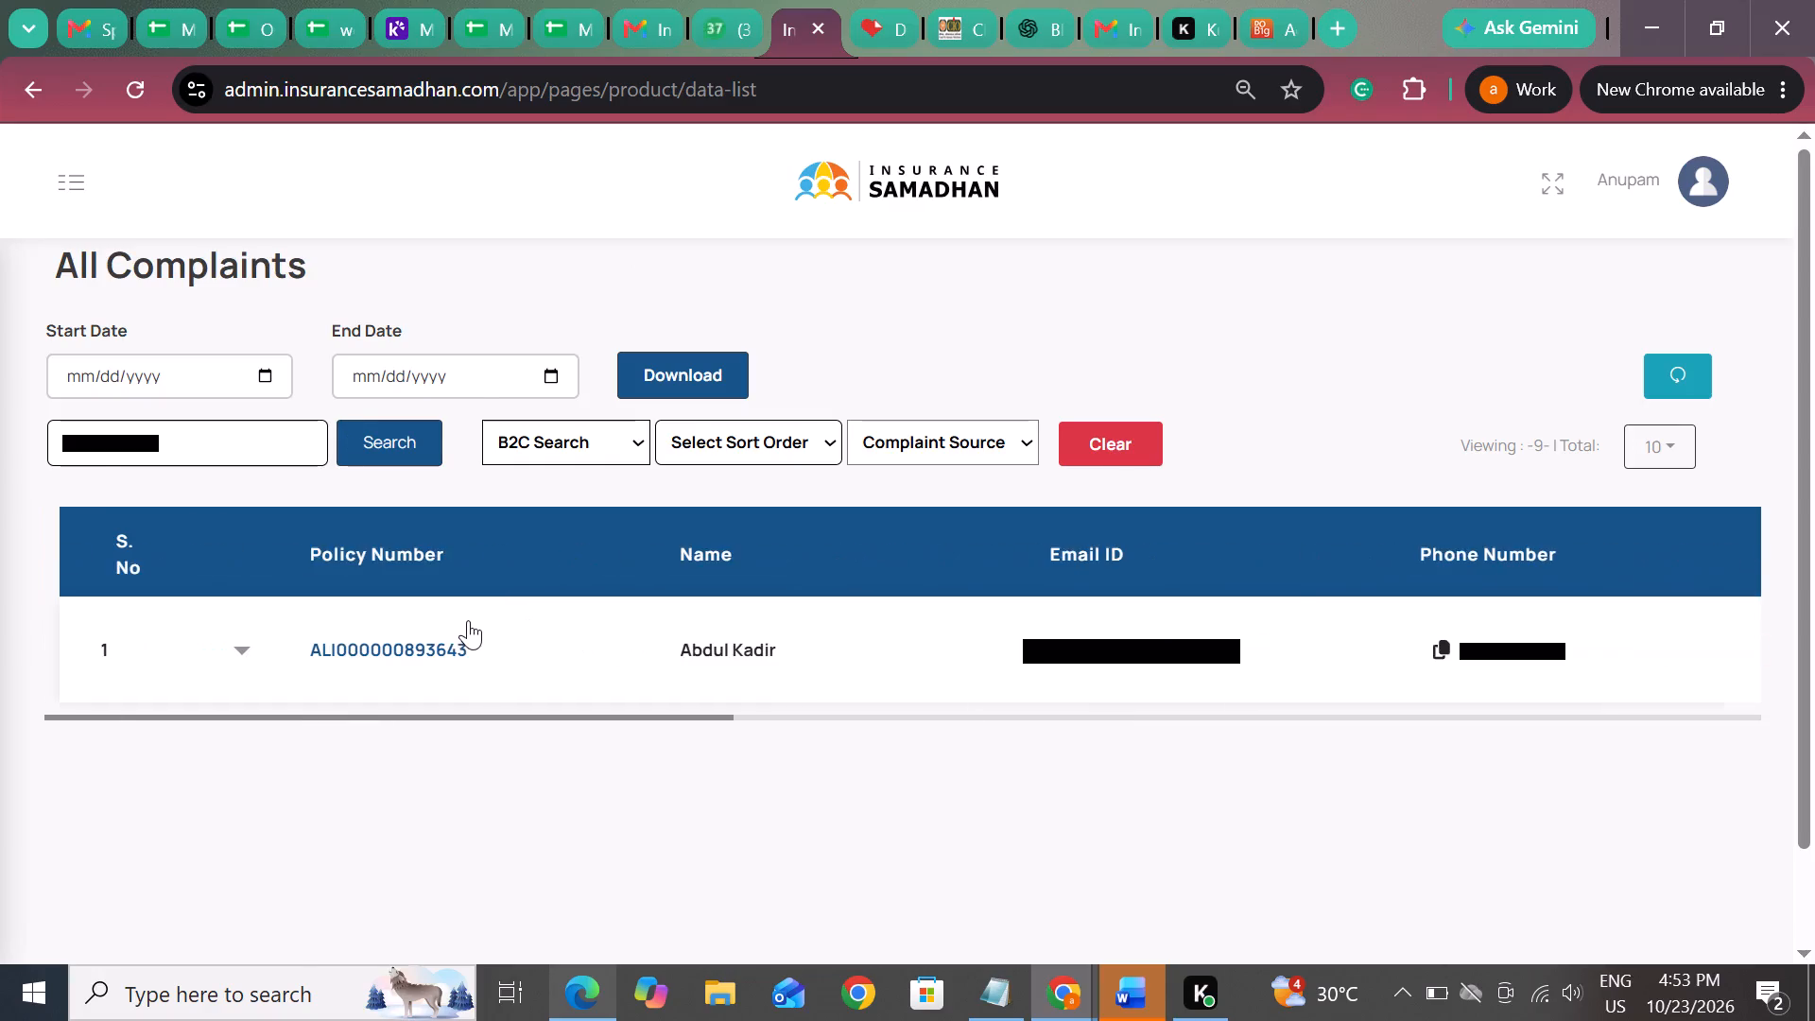
scroll(555, 623, "left", 2)
scroll(889, 639, "left", 1)
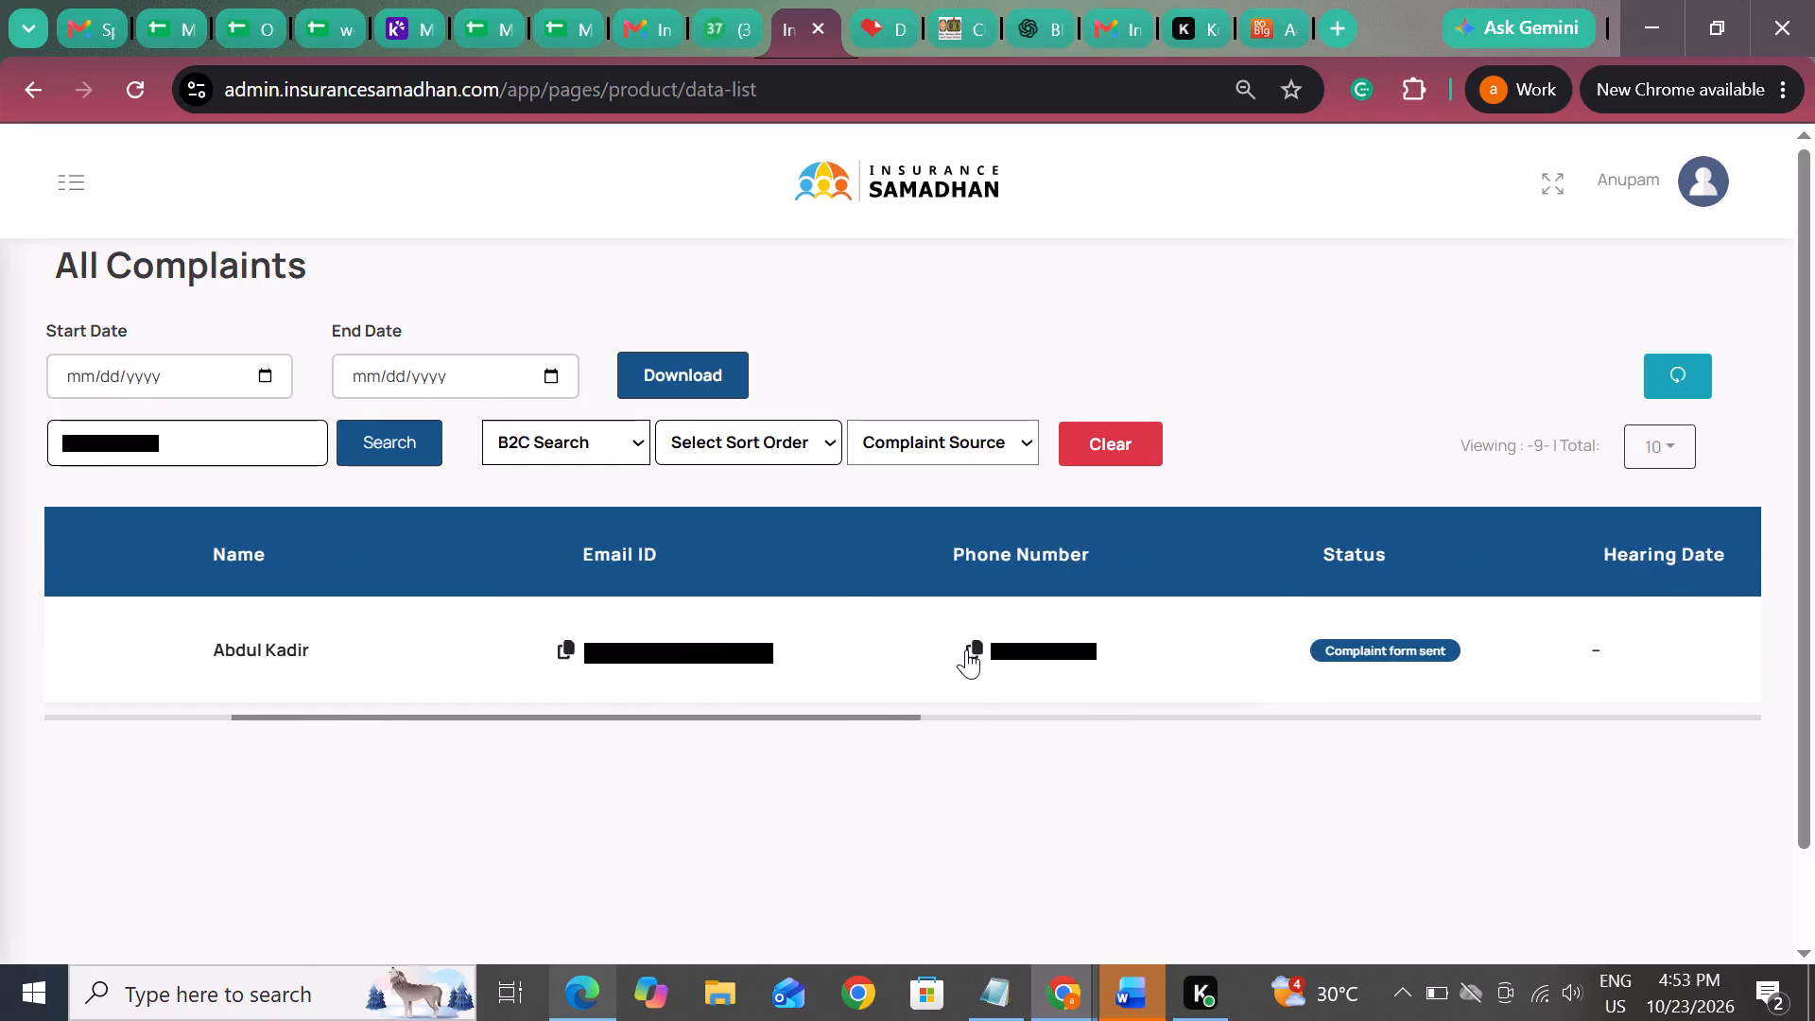
Copy the complainant's phone number from the search result and call it with the Smartflo dialer.
left_click(966, 649)
scroll(881, 155, "up", 4)
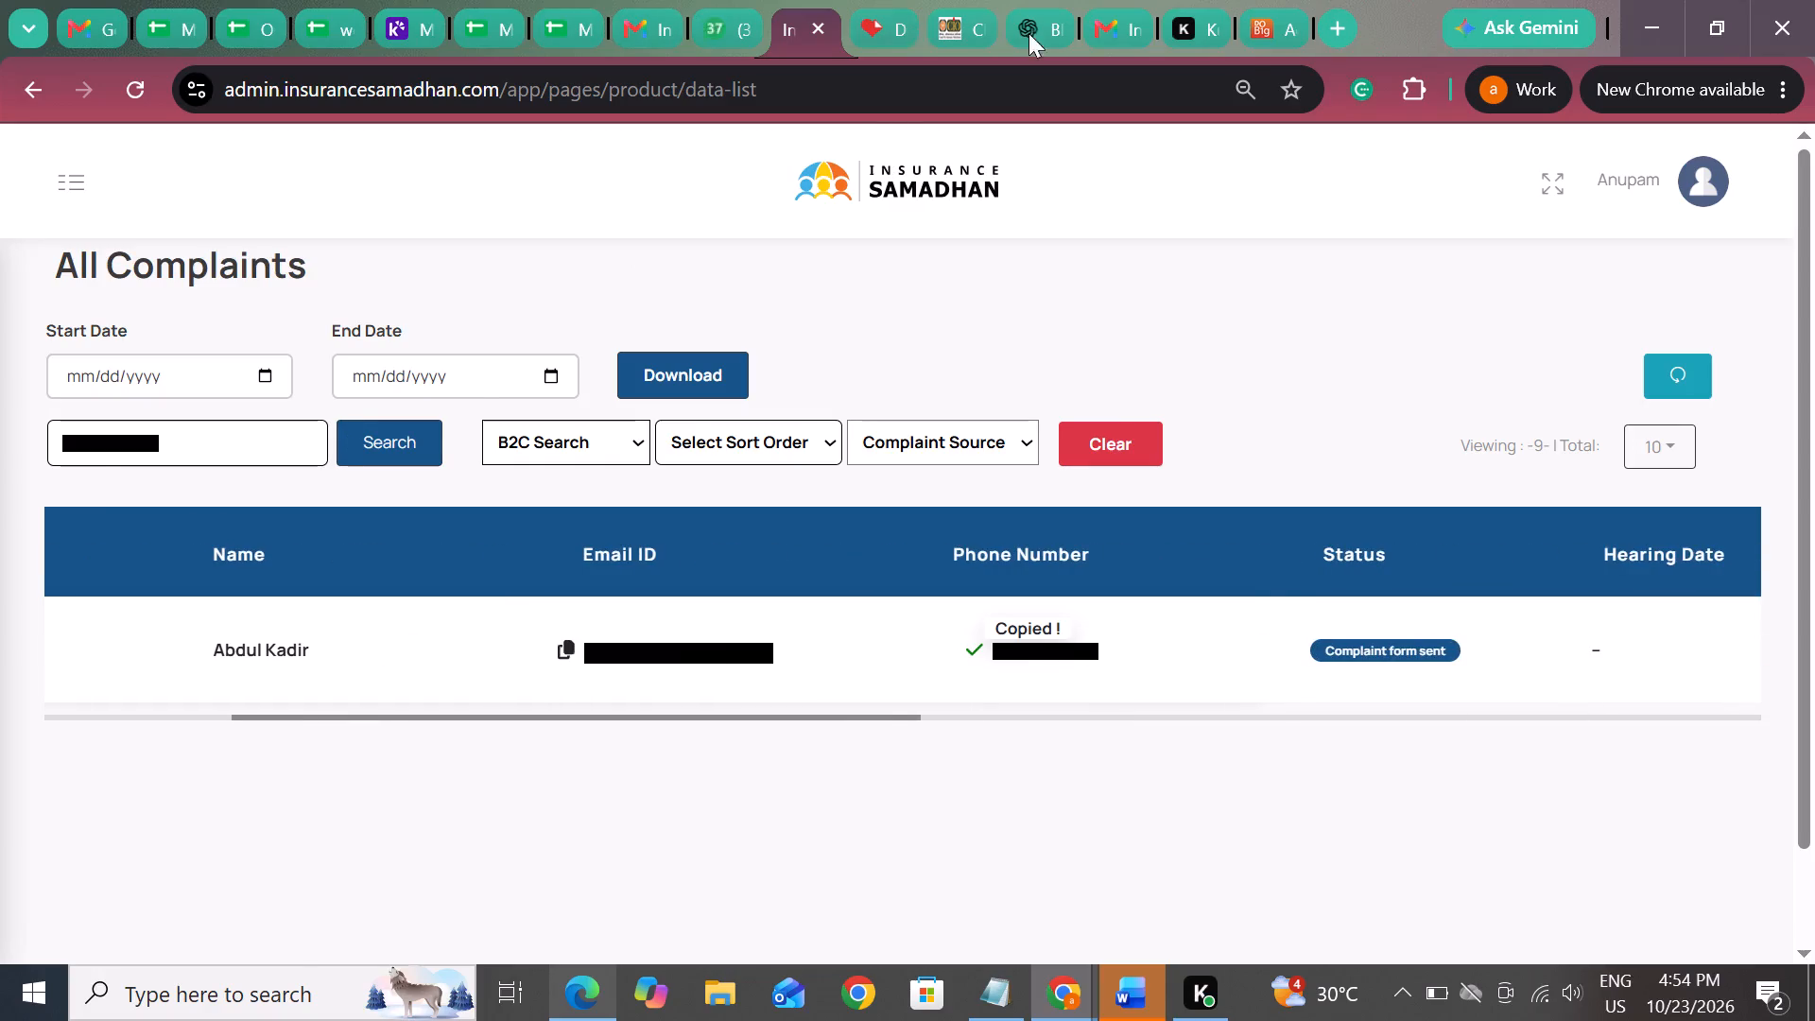
left_click(1251, 44)
double_click(838, 306)
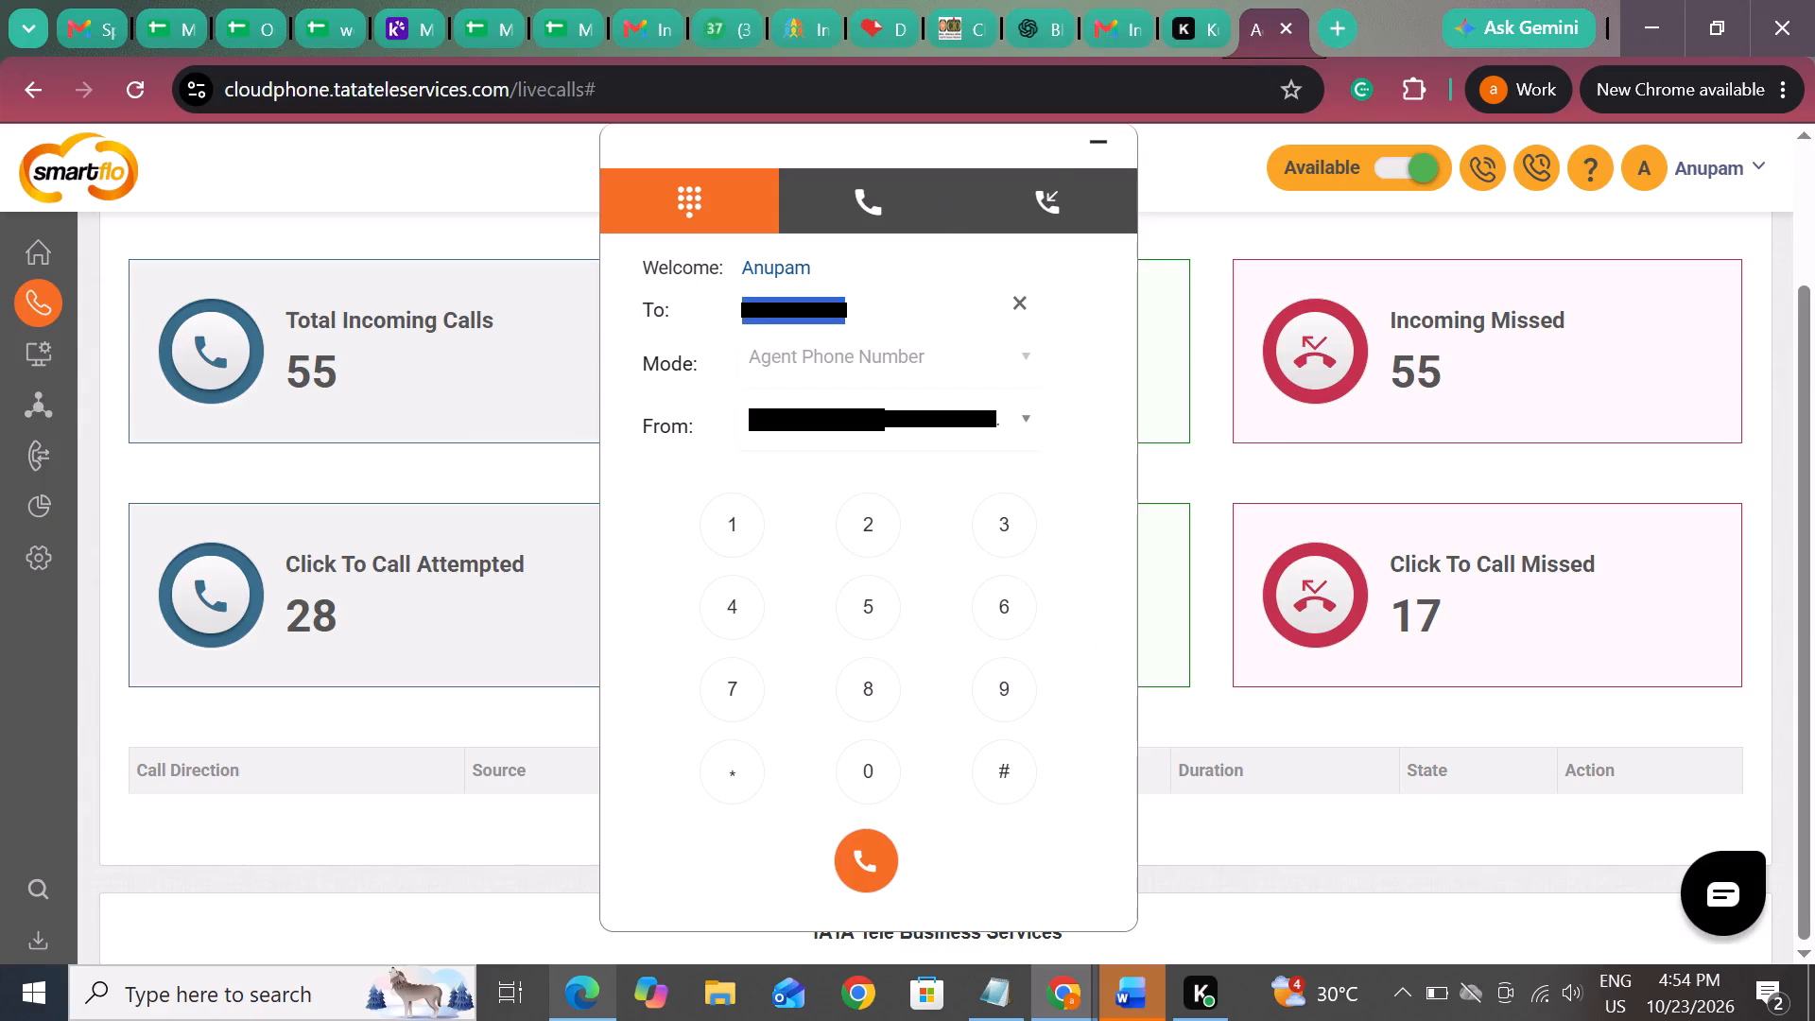
key("ctrl+v")
left_click(857, 852)
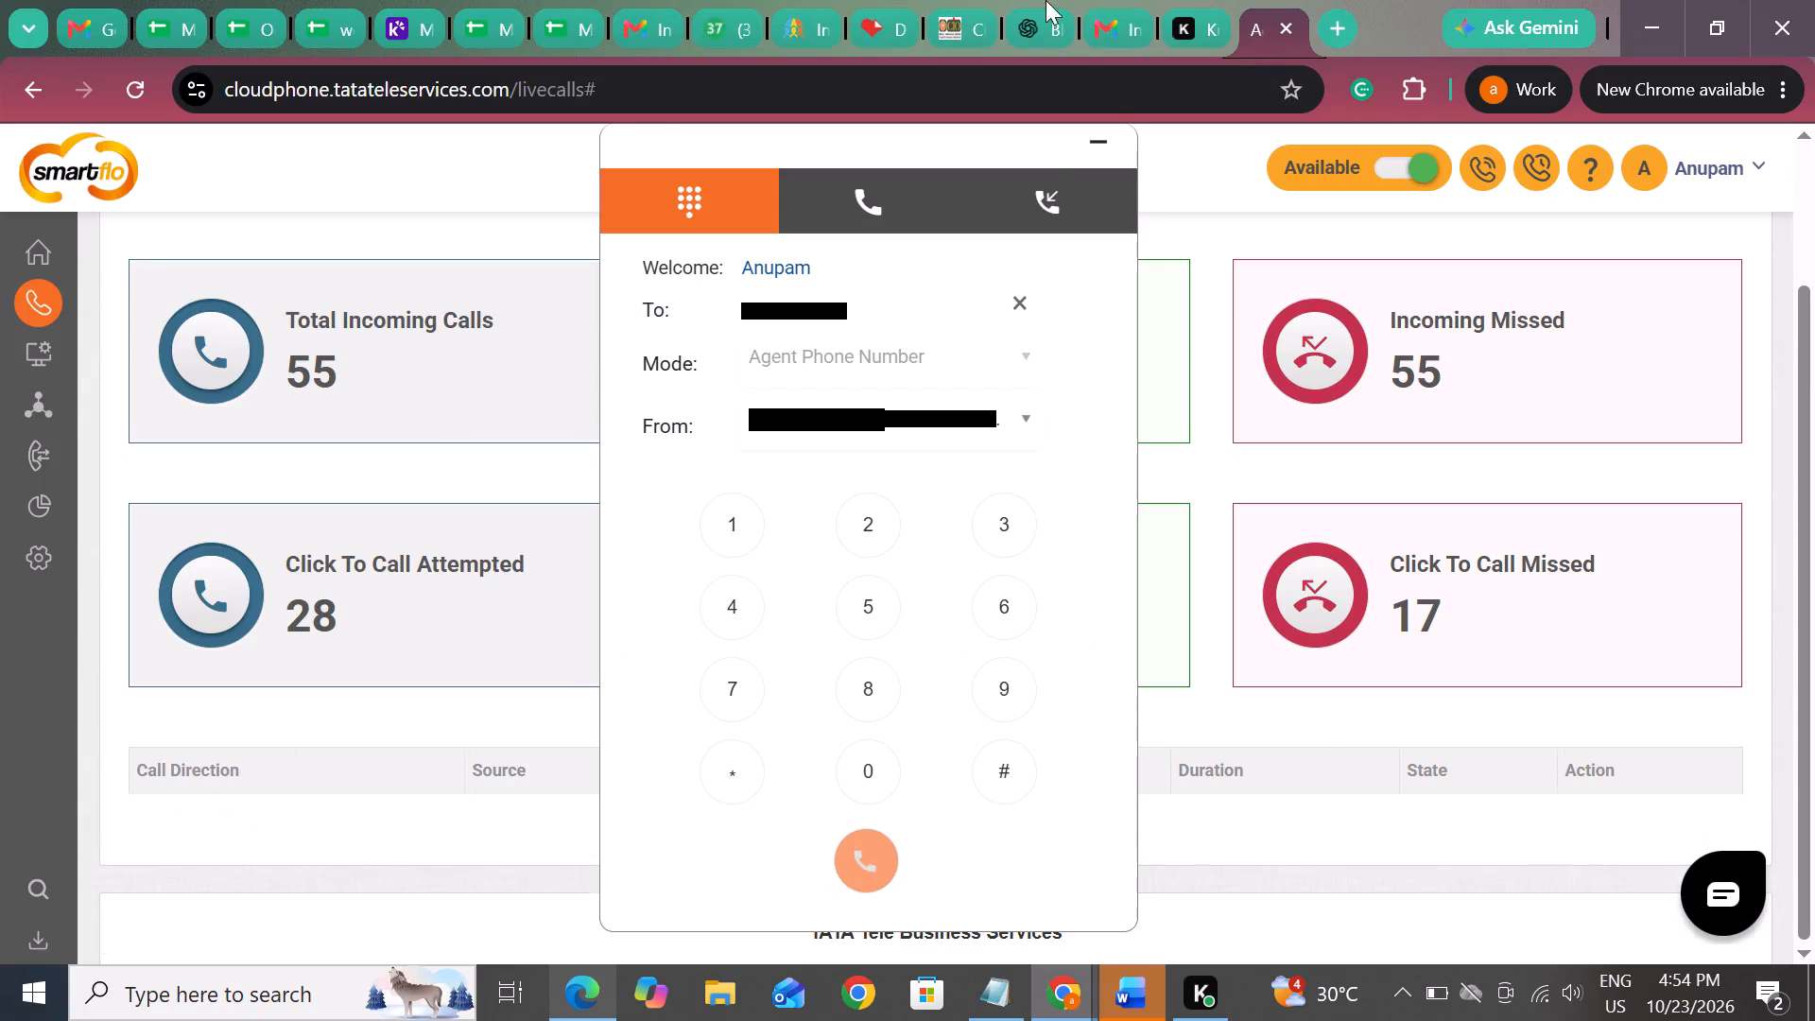
Re-enter the complainant's copied phone number in the dialer and place the call again.
scroll(613, 134, "up", 3)
scroll(388, 302, "down", 2)
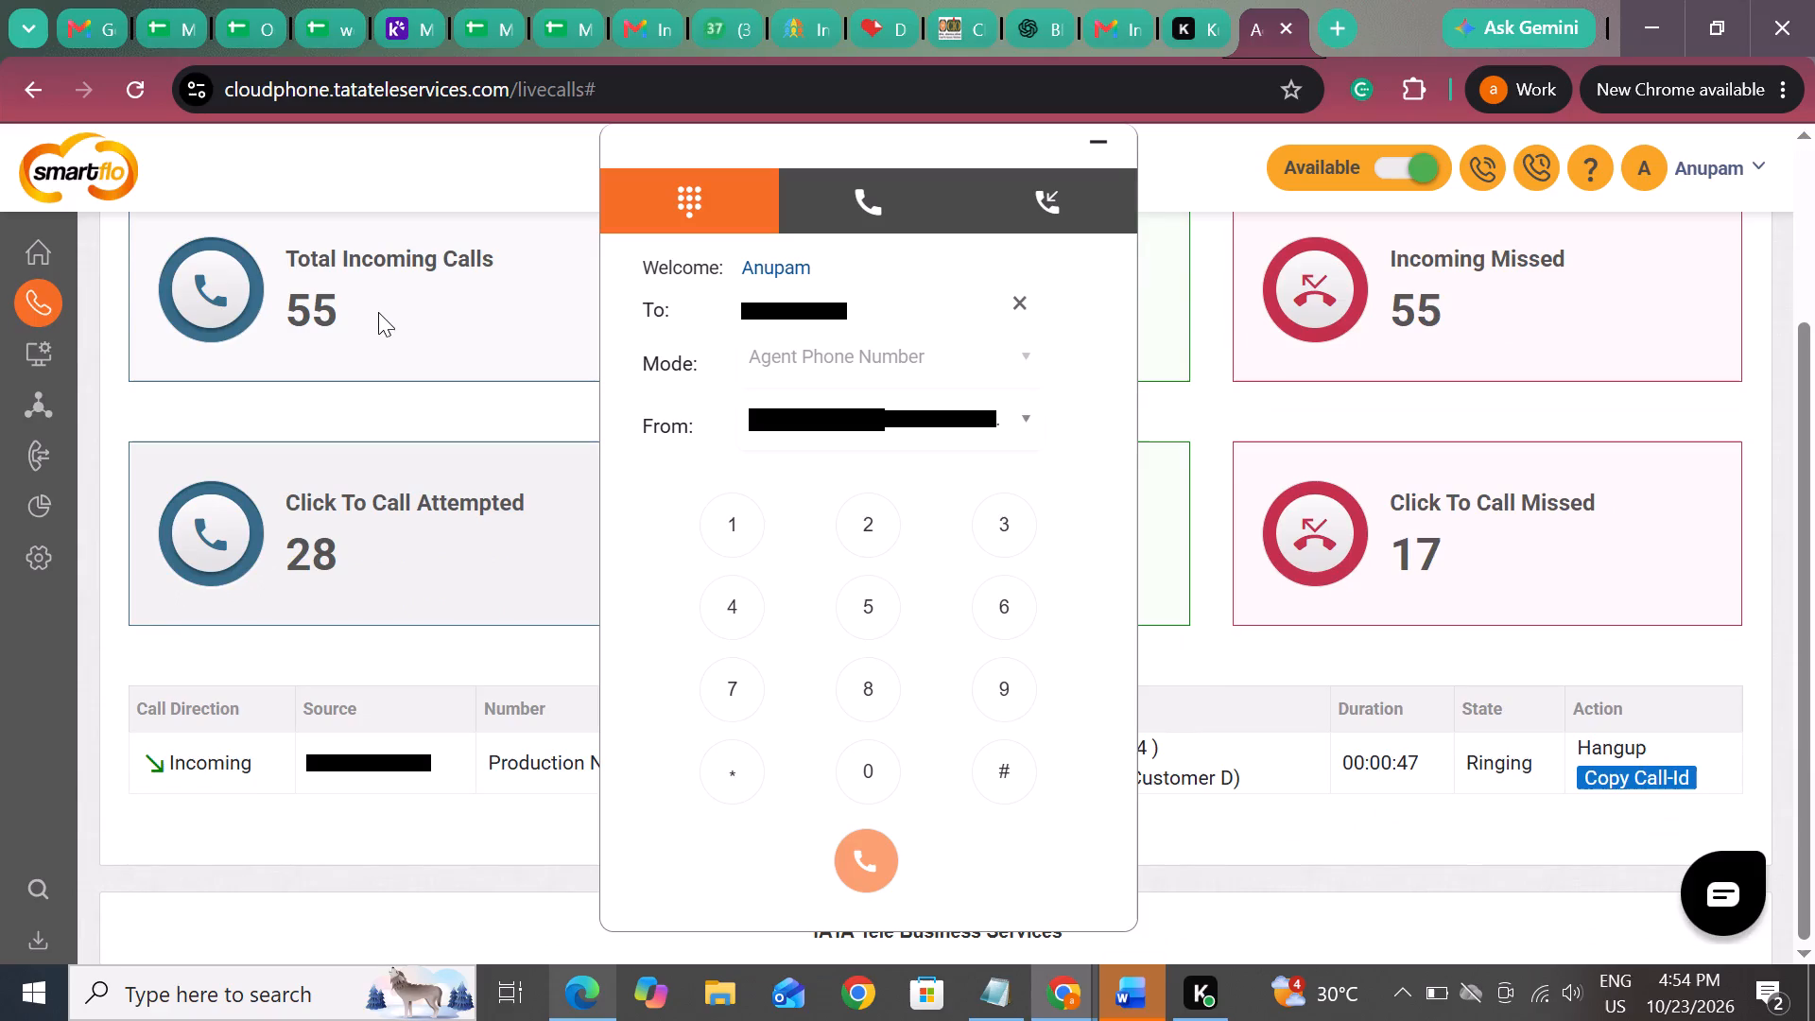
left_click(798, 329, "ctrl")
triple_click(798, 320, "ctrl")
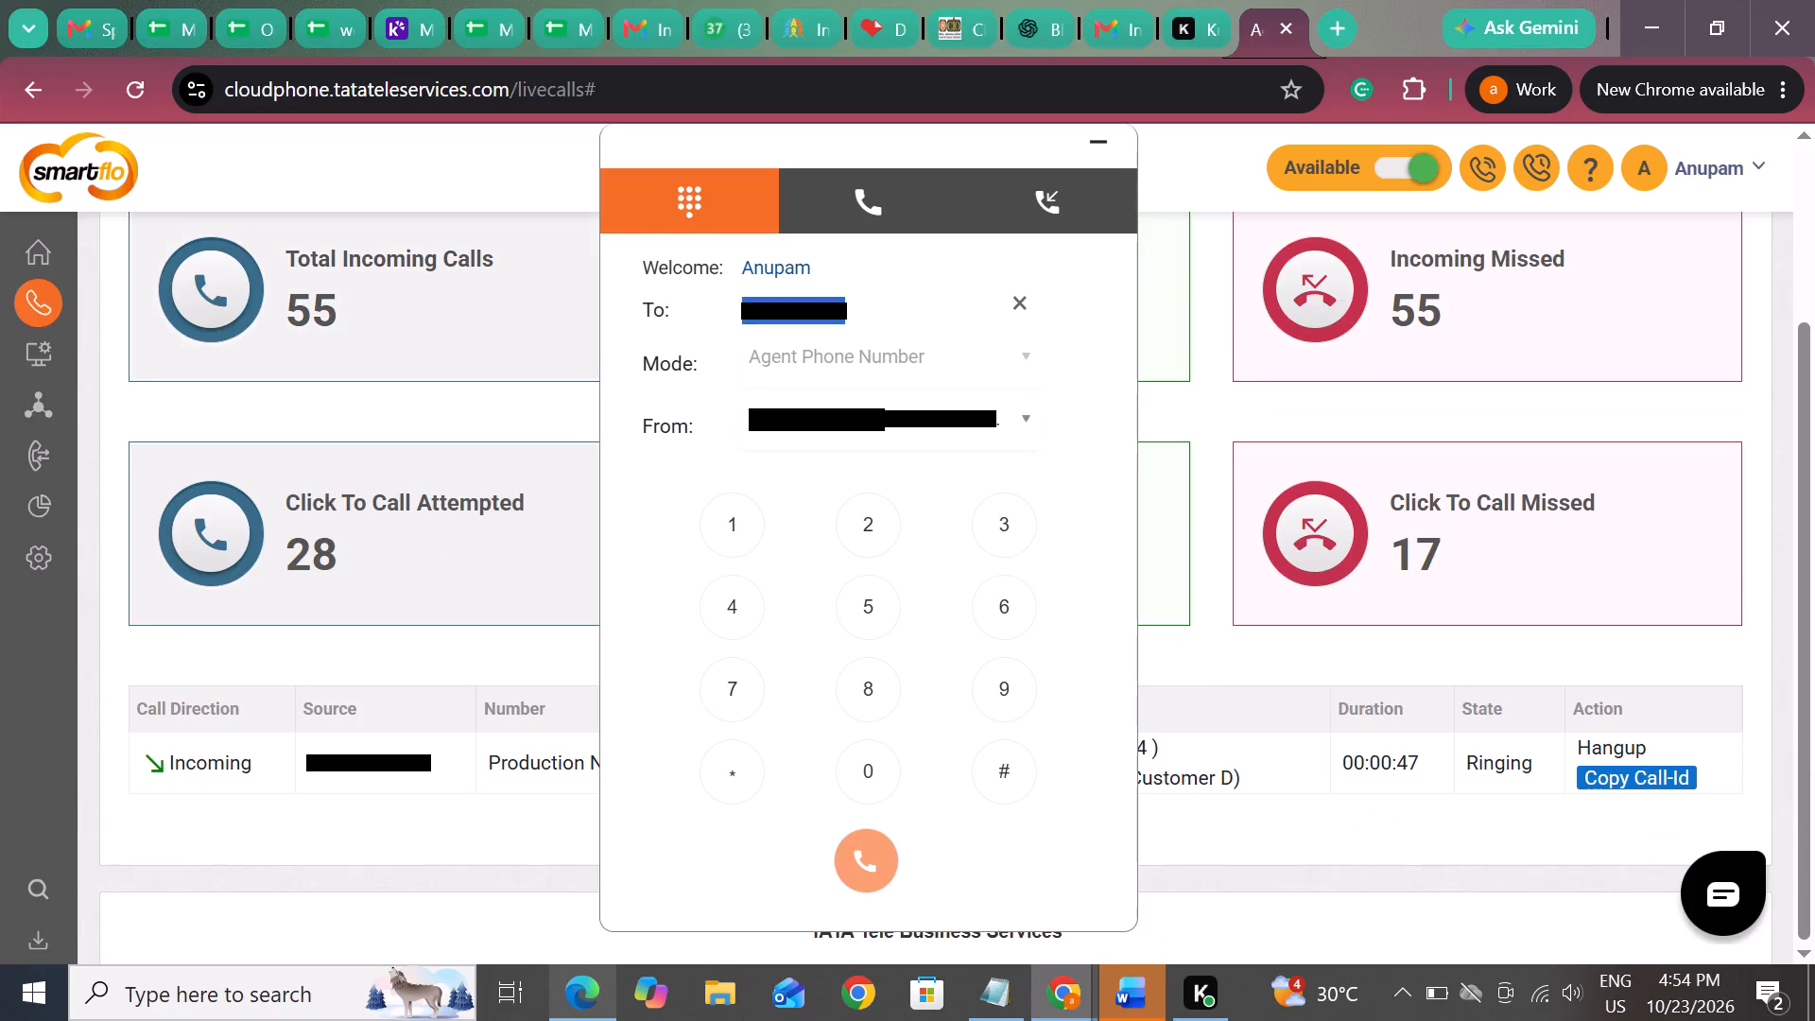
key("ctrl+v")
left_click(849, 844)
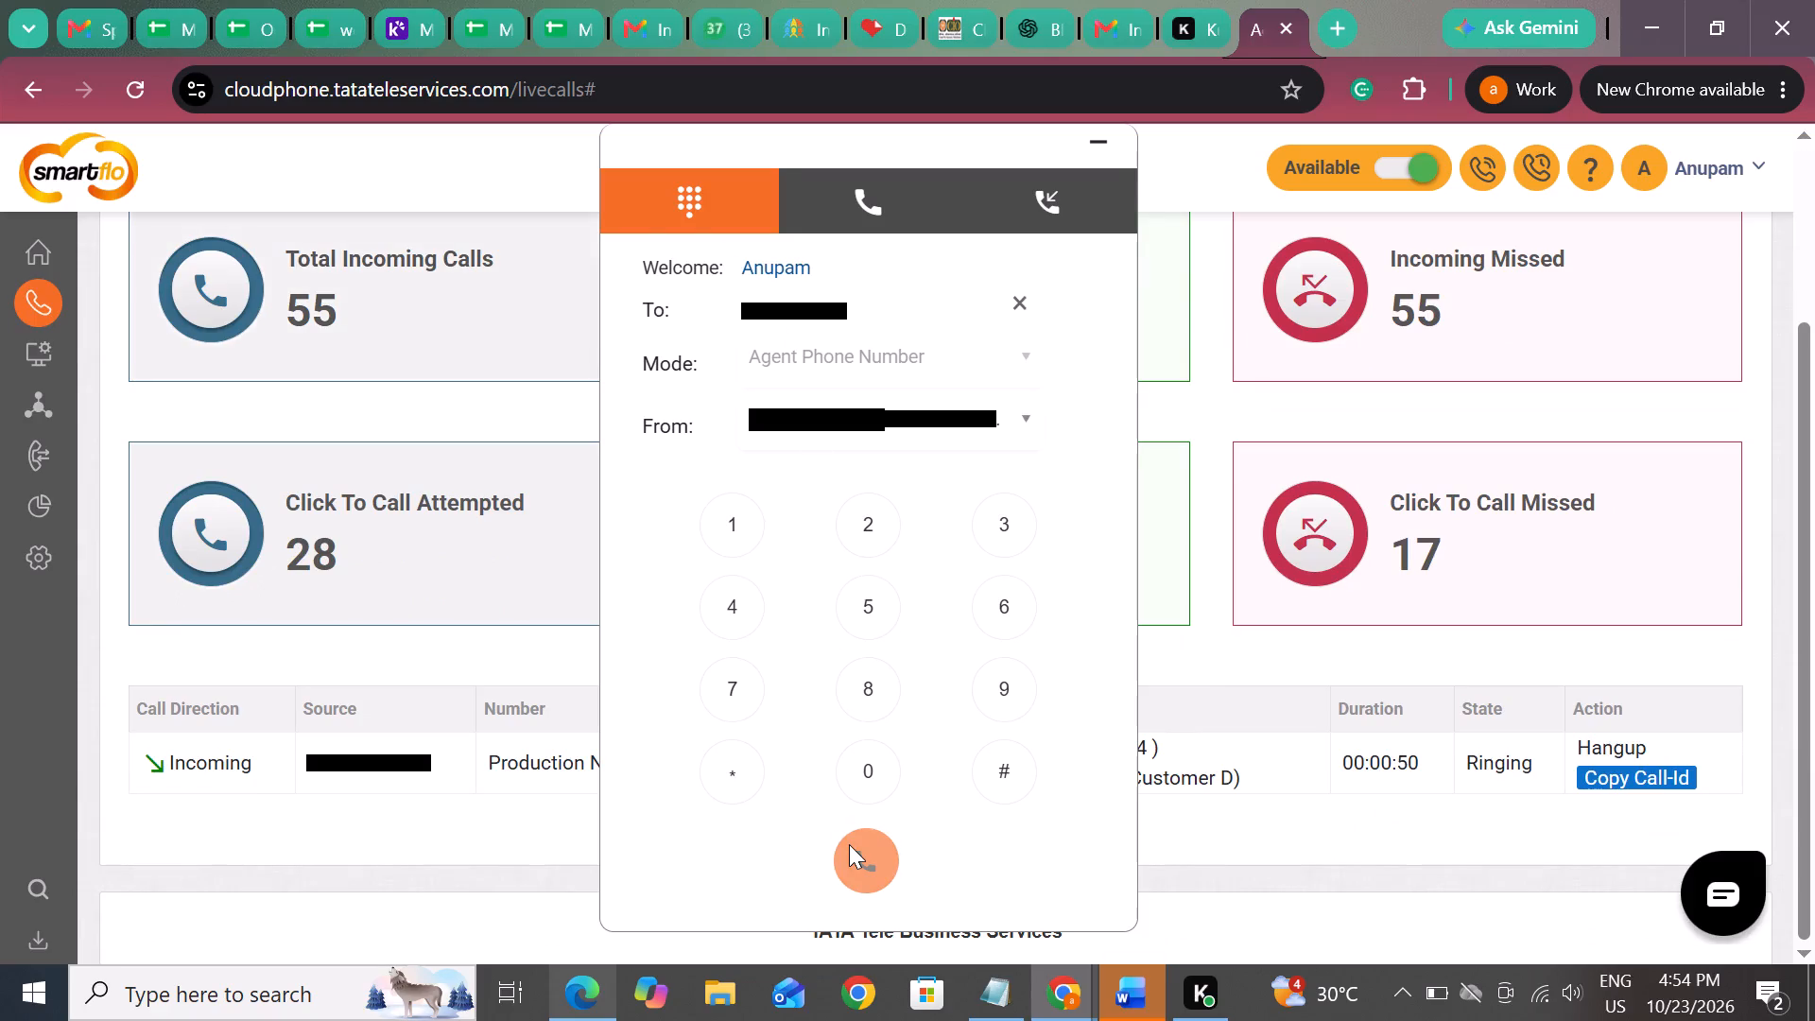
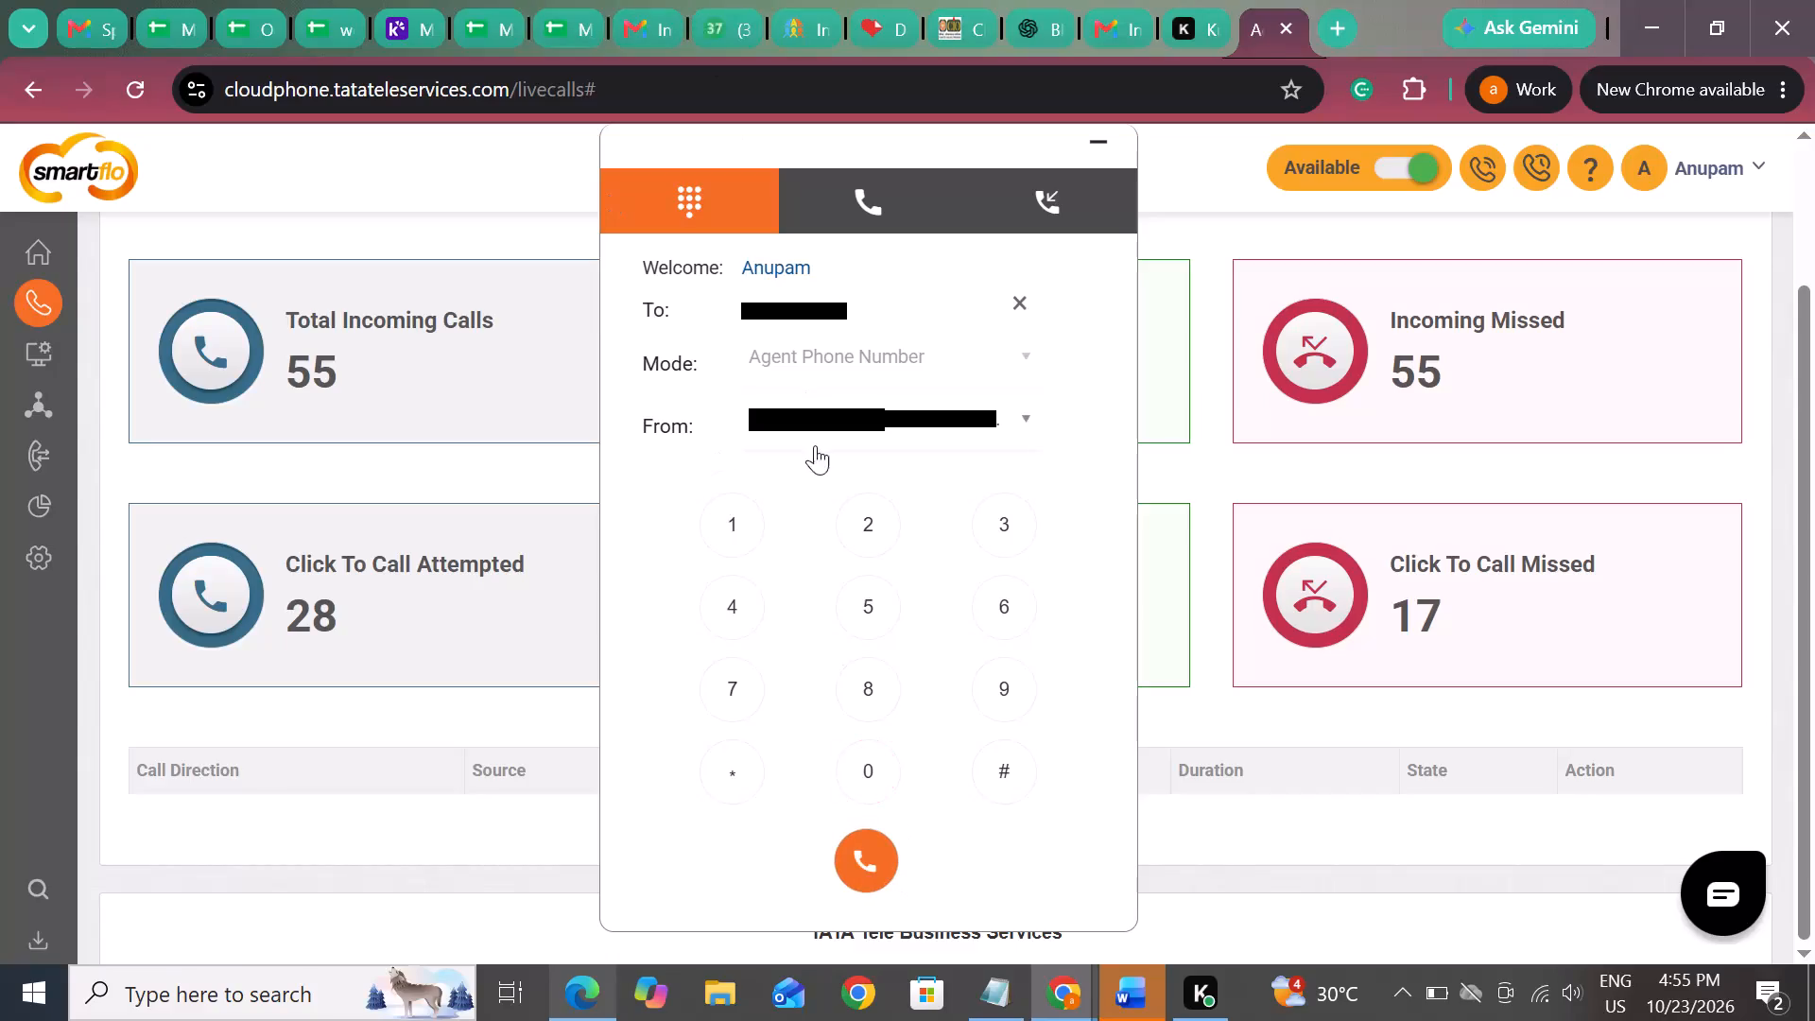
Paste the complainant's copied phone number into the dialer again and retry the call.
triple_click(797, 313)
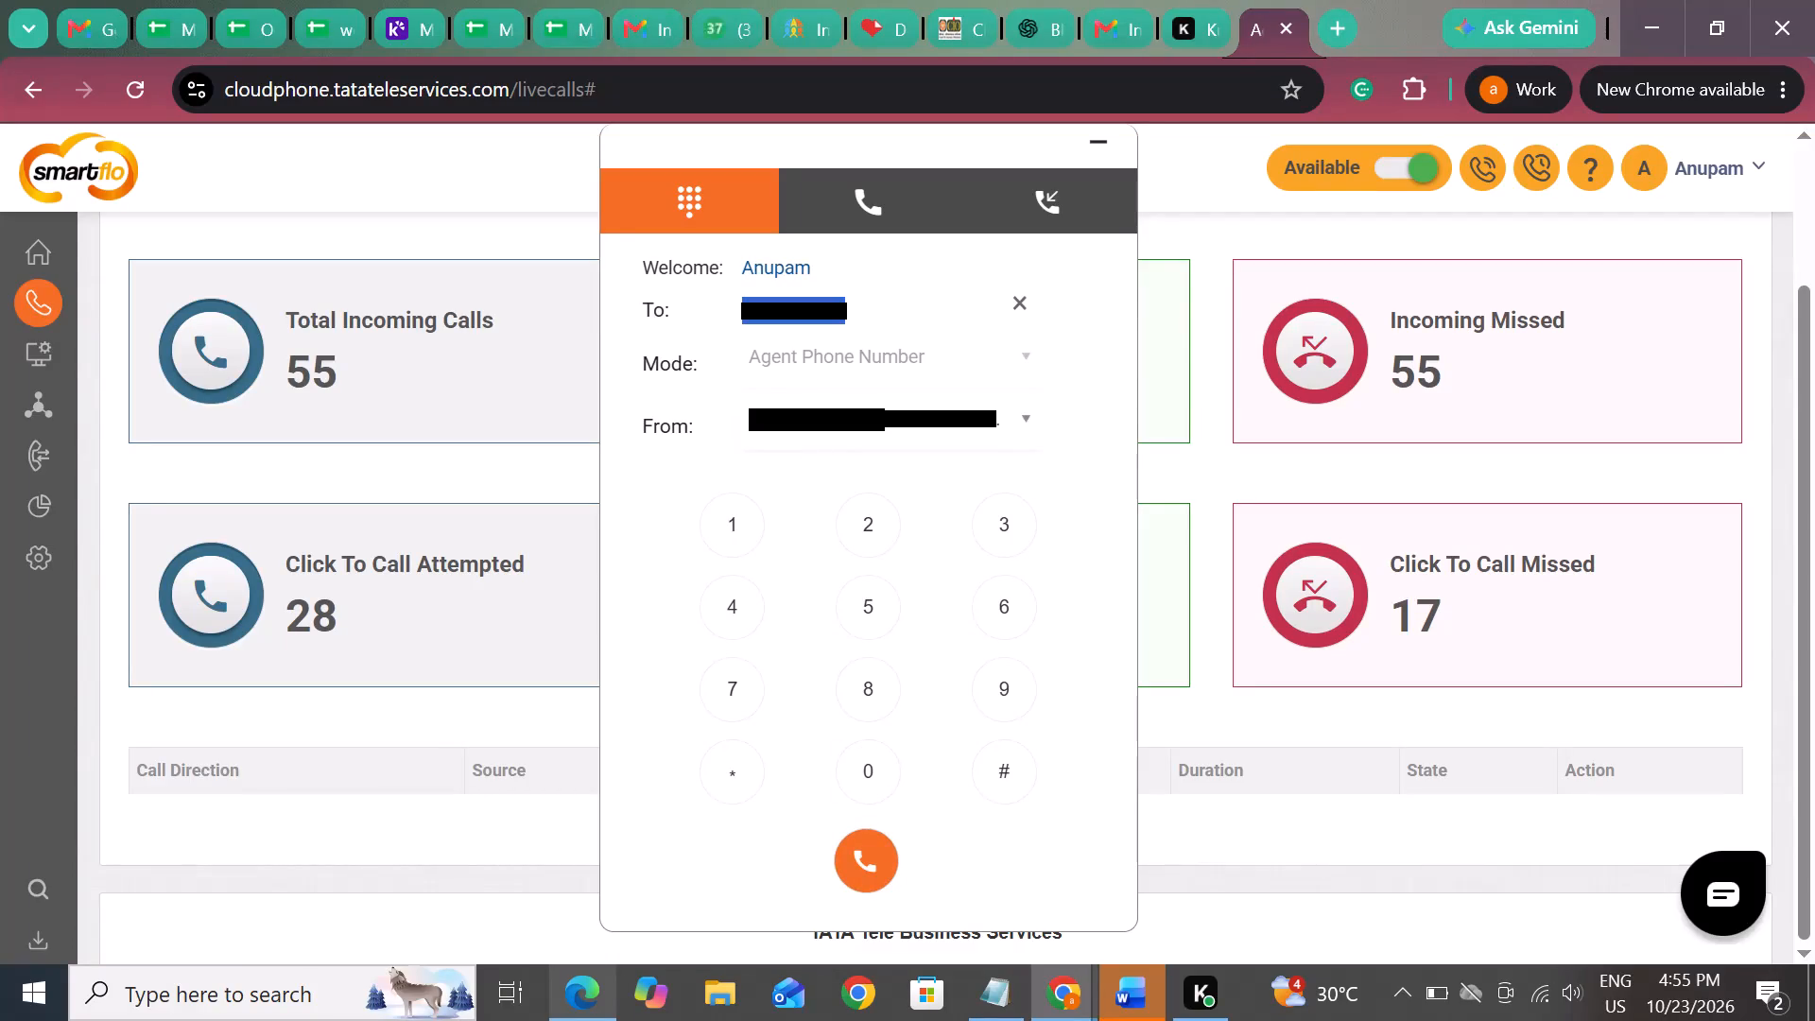
key("ctrl+v")
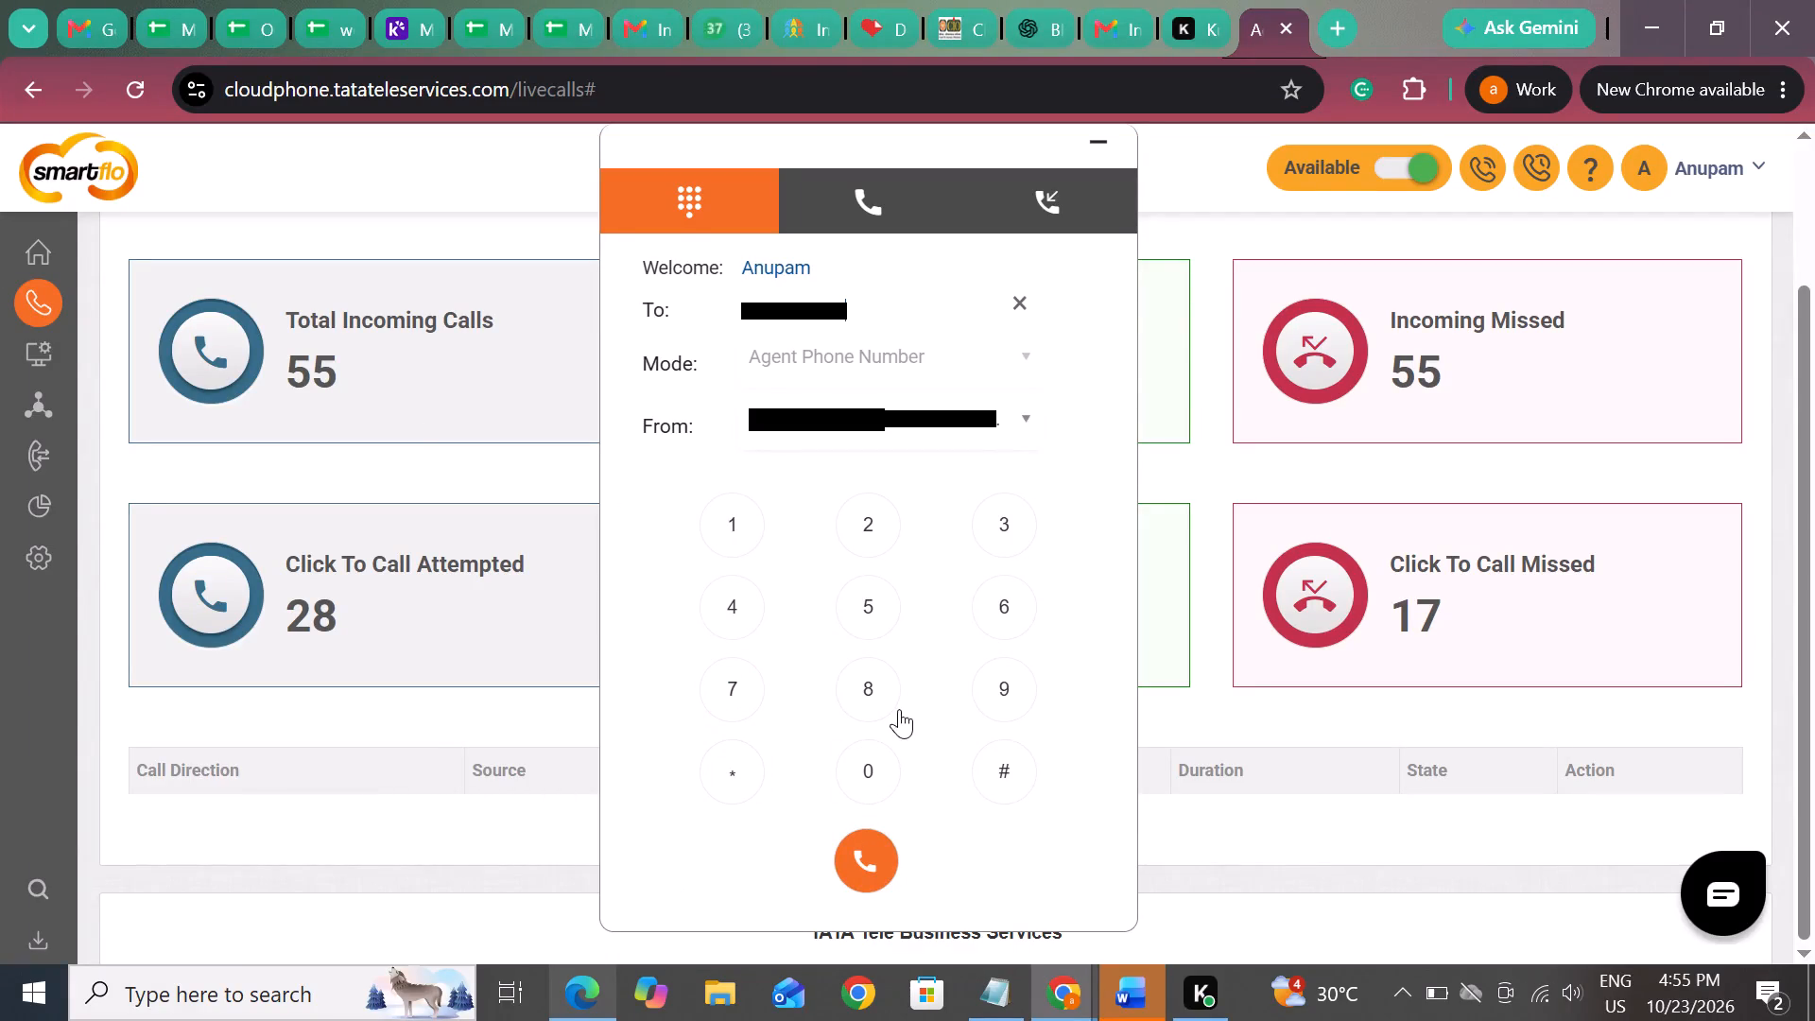
left_click(864, 857)
scroll(593, 173, "up", 5)
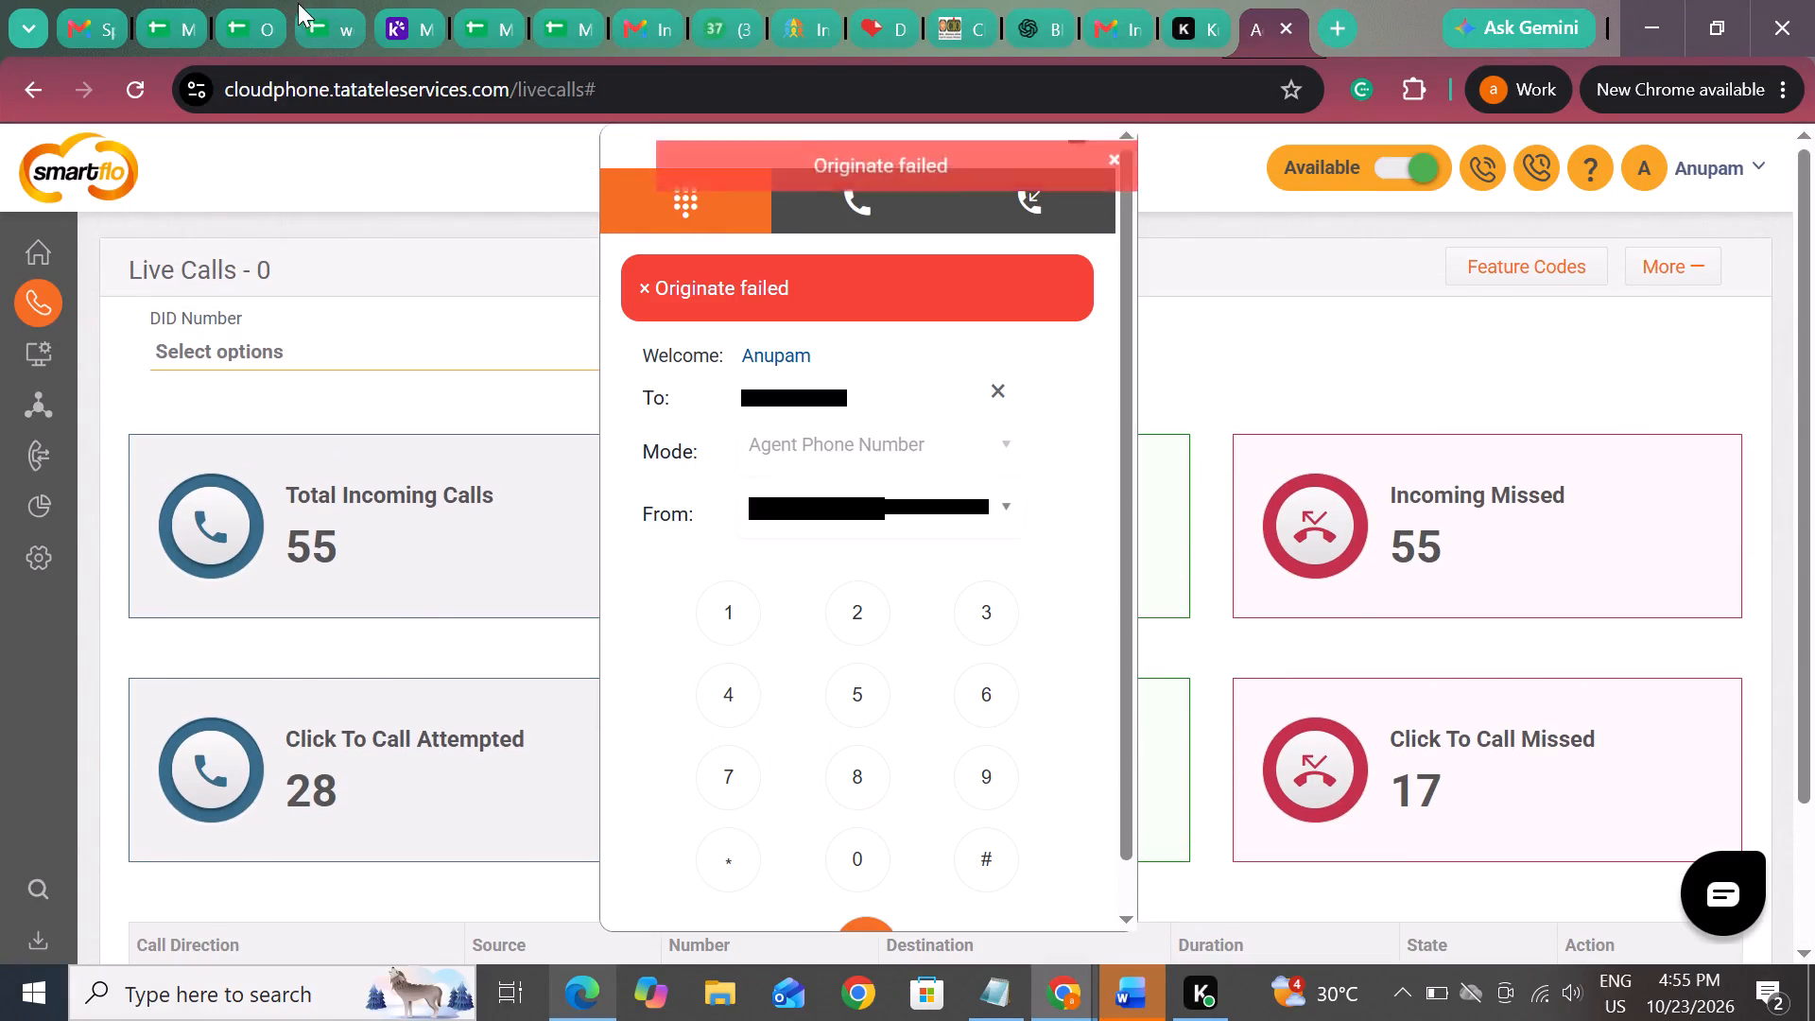
left_click(1113, 174)
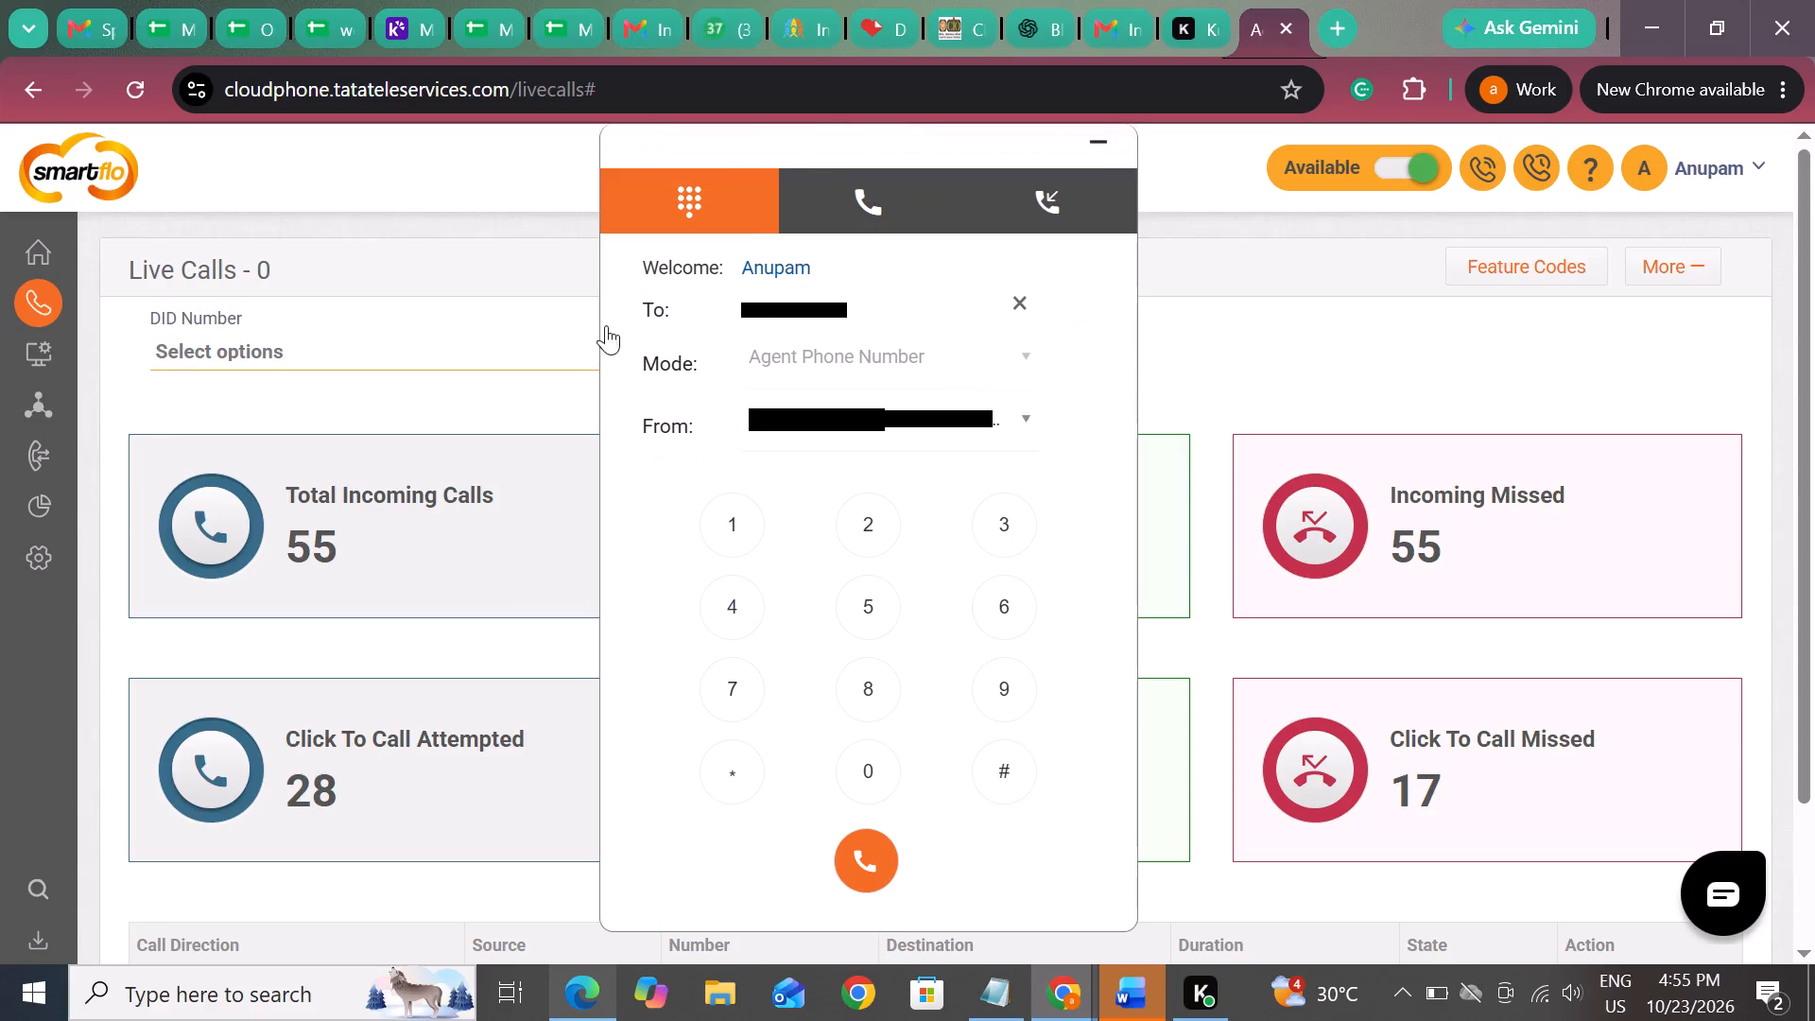
scroll(811, 311, "down", 6)
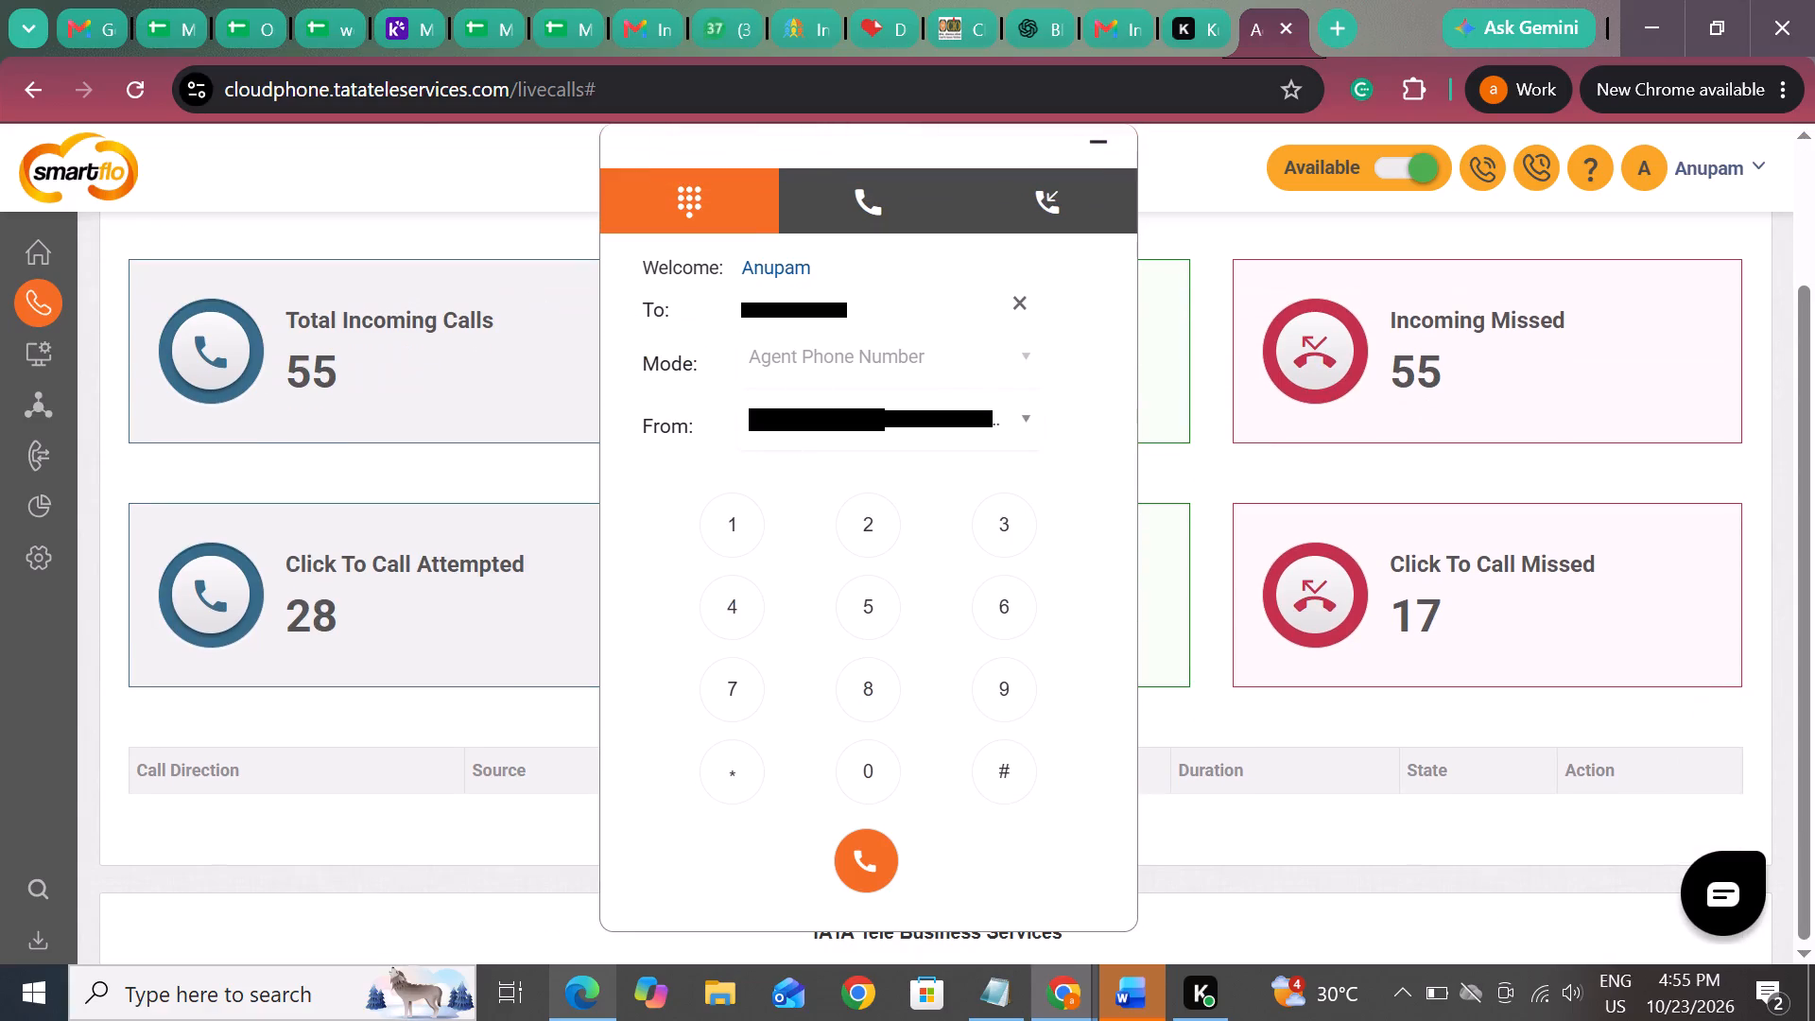
Switch to Insurance Samadhan and review the communication log of the complaint found for this caller.
left_click(74, 35)
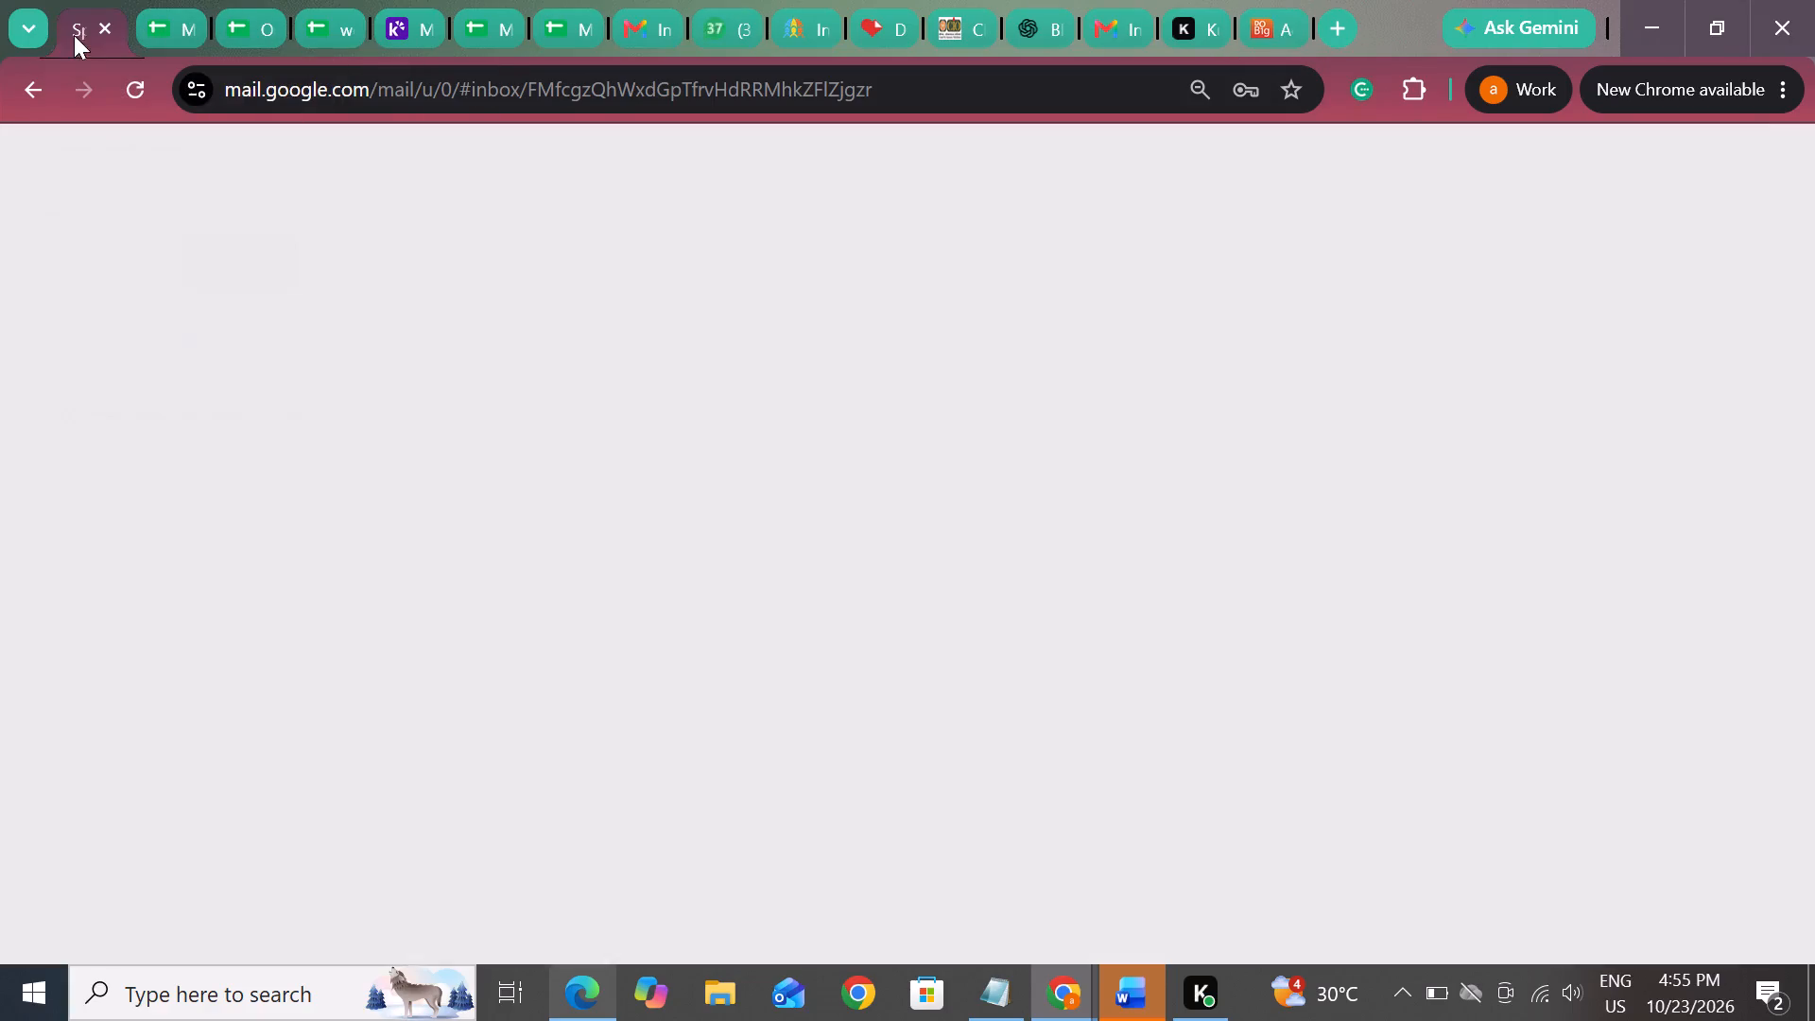
left_click(785, 45)
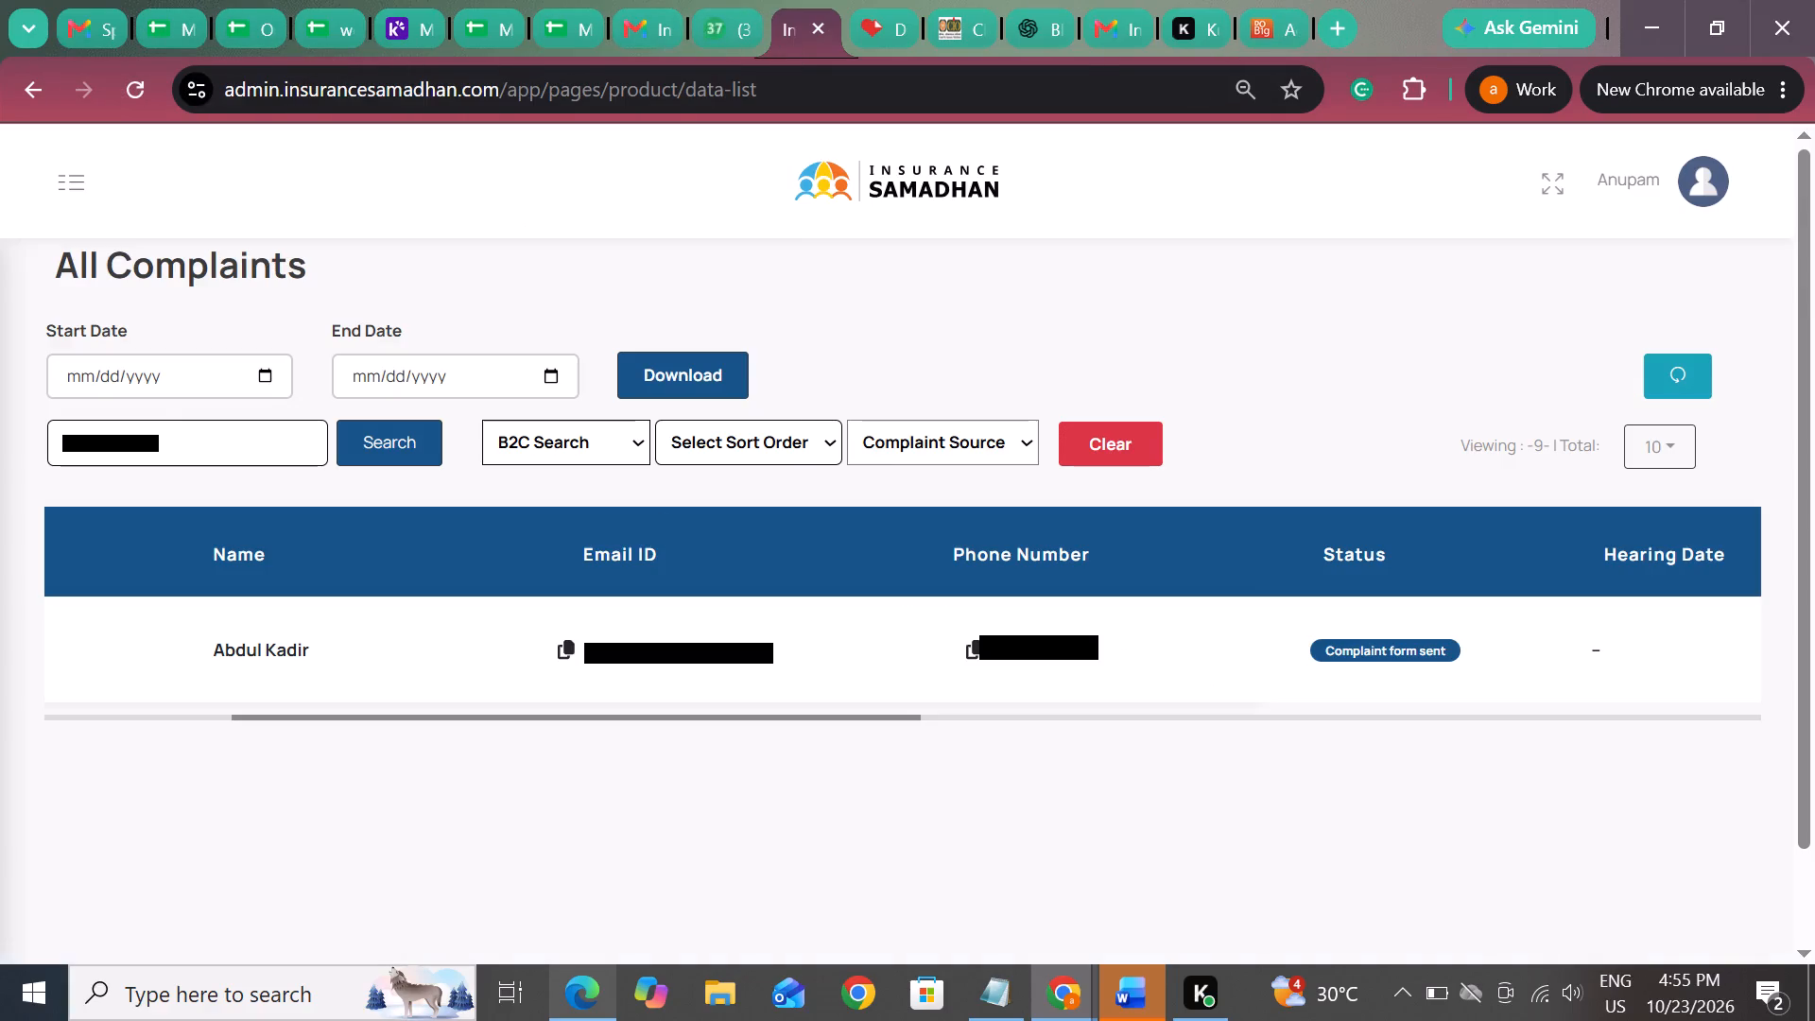
scroll(532, 649, "right", 1)
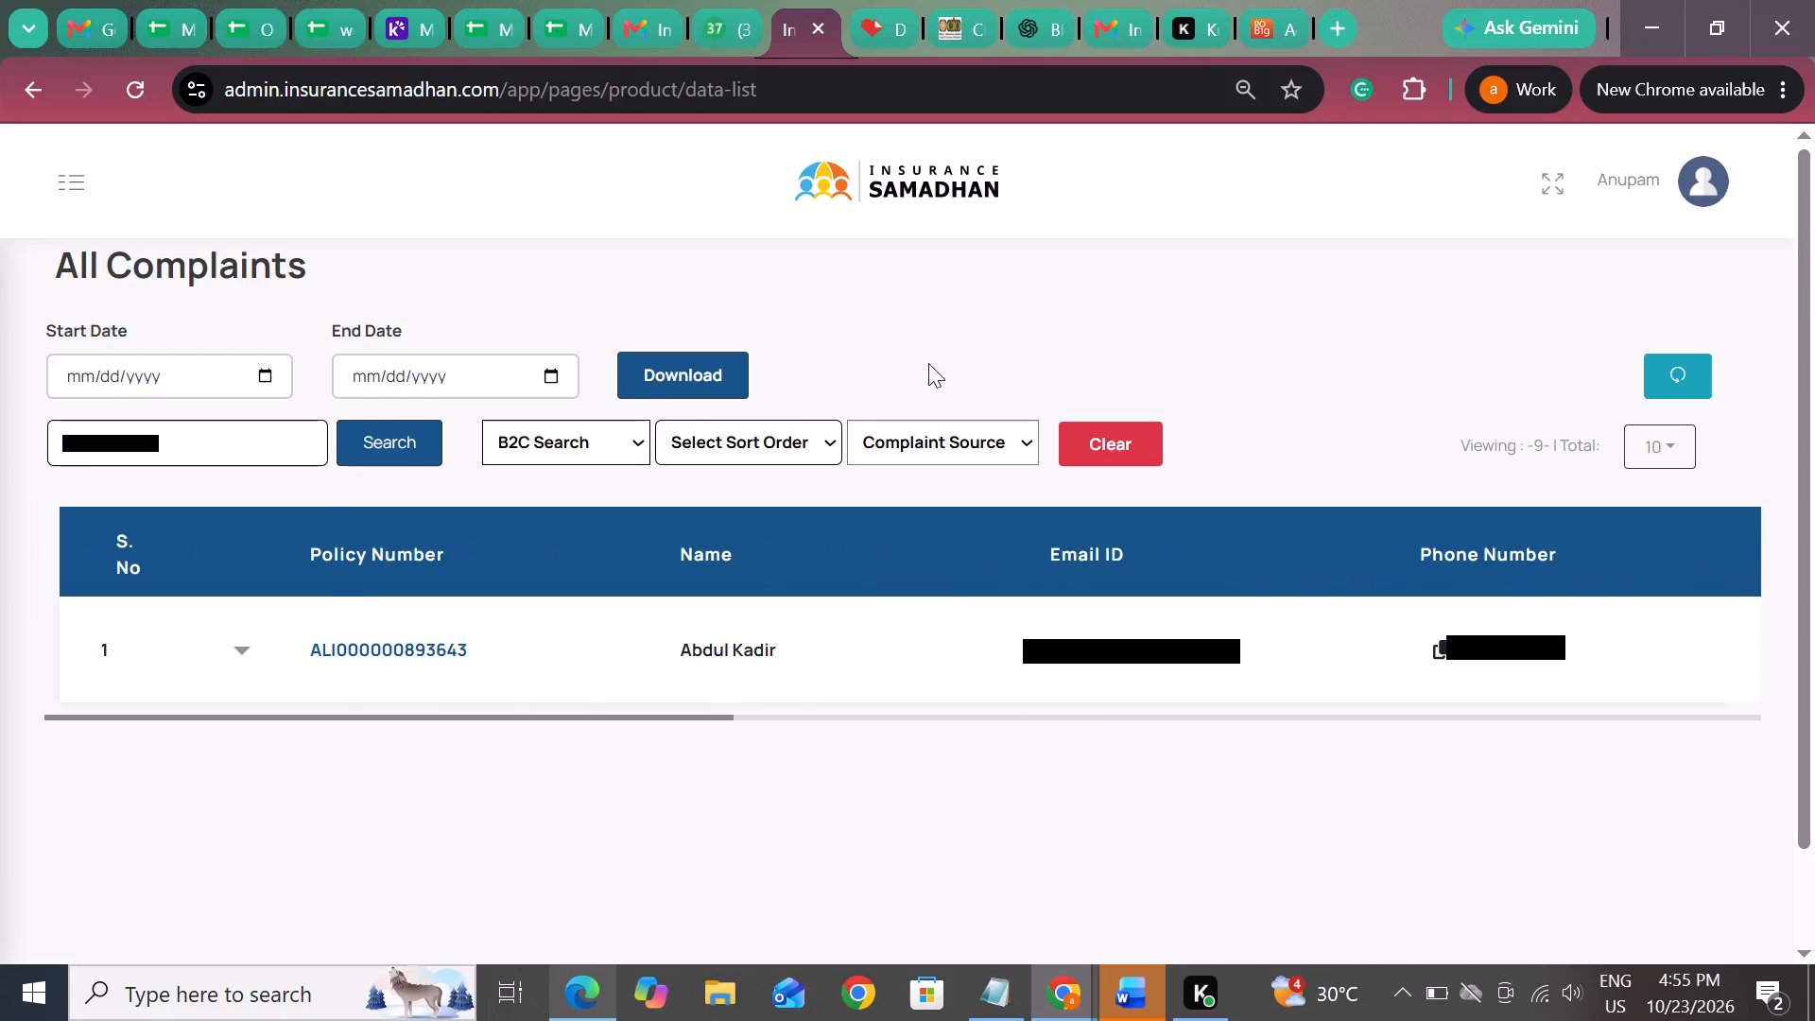
scroll(807, 623, "left", 3)
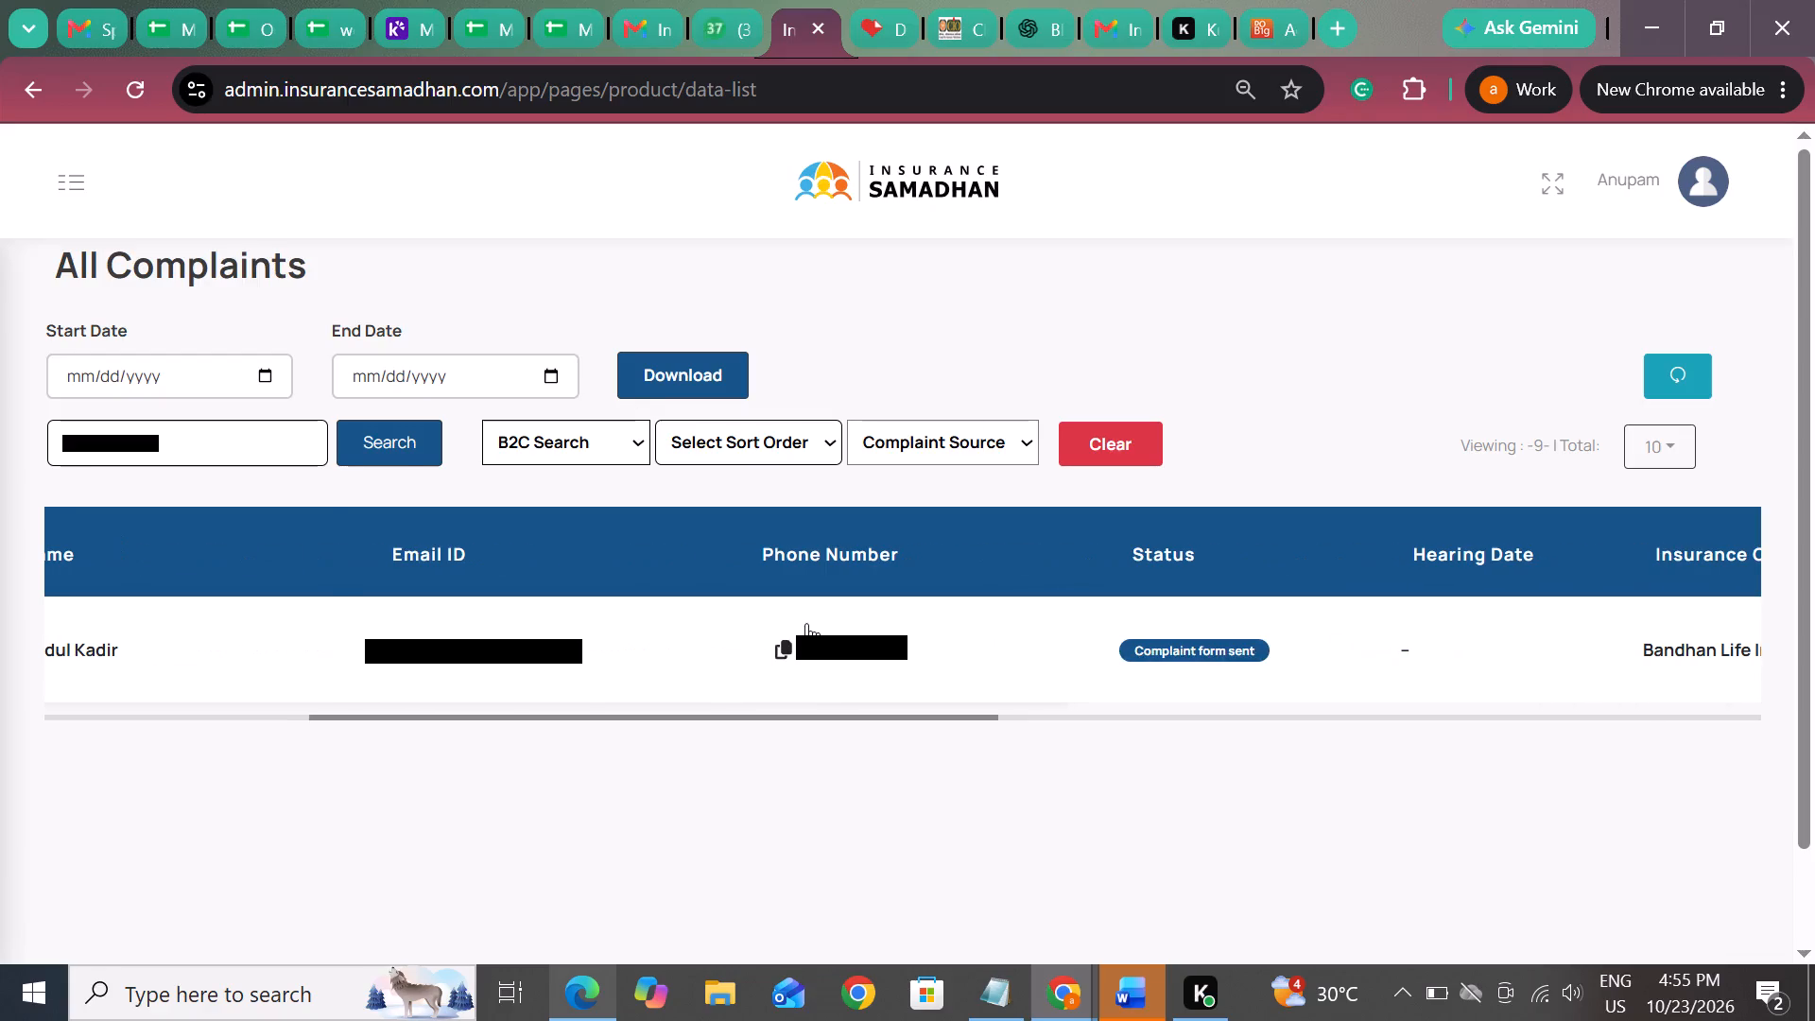
scroll(806, 623, "left", 1)
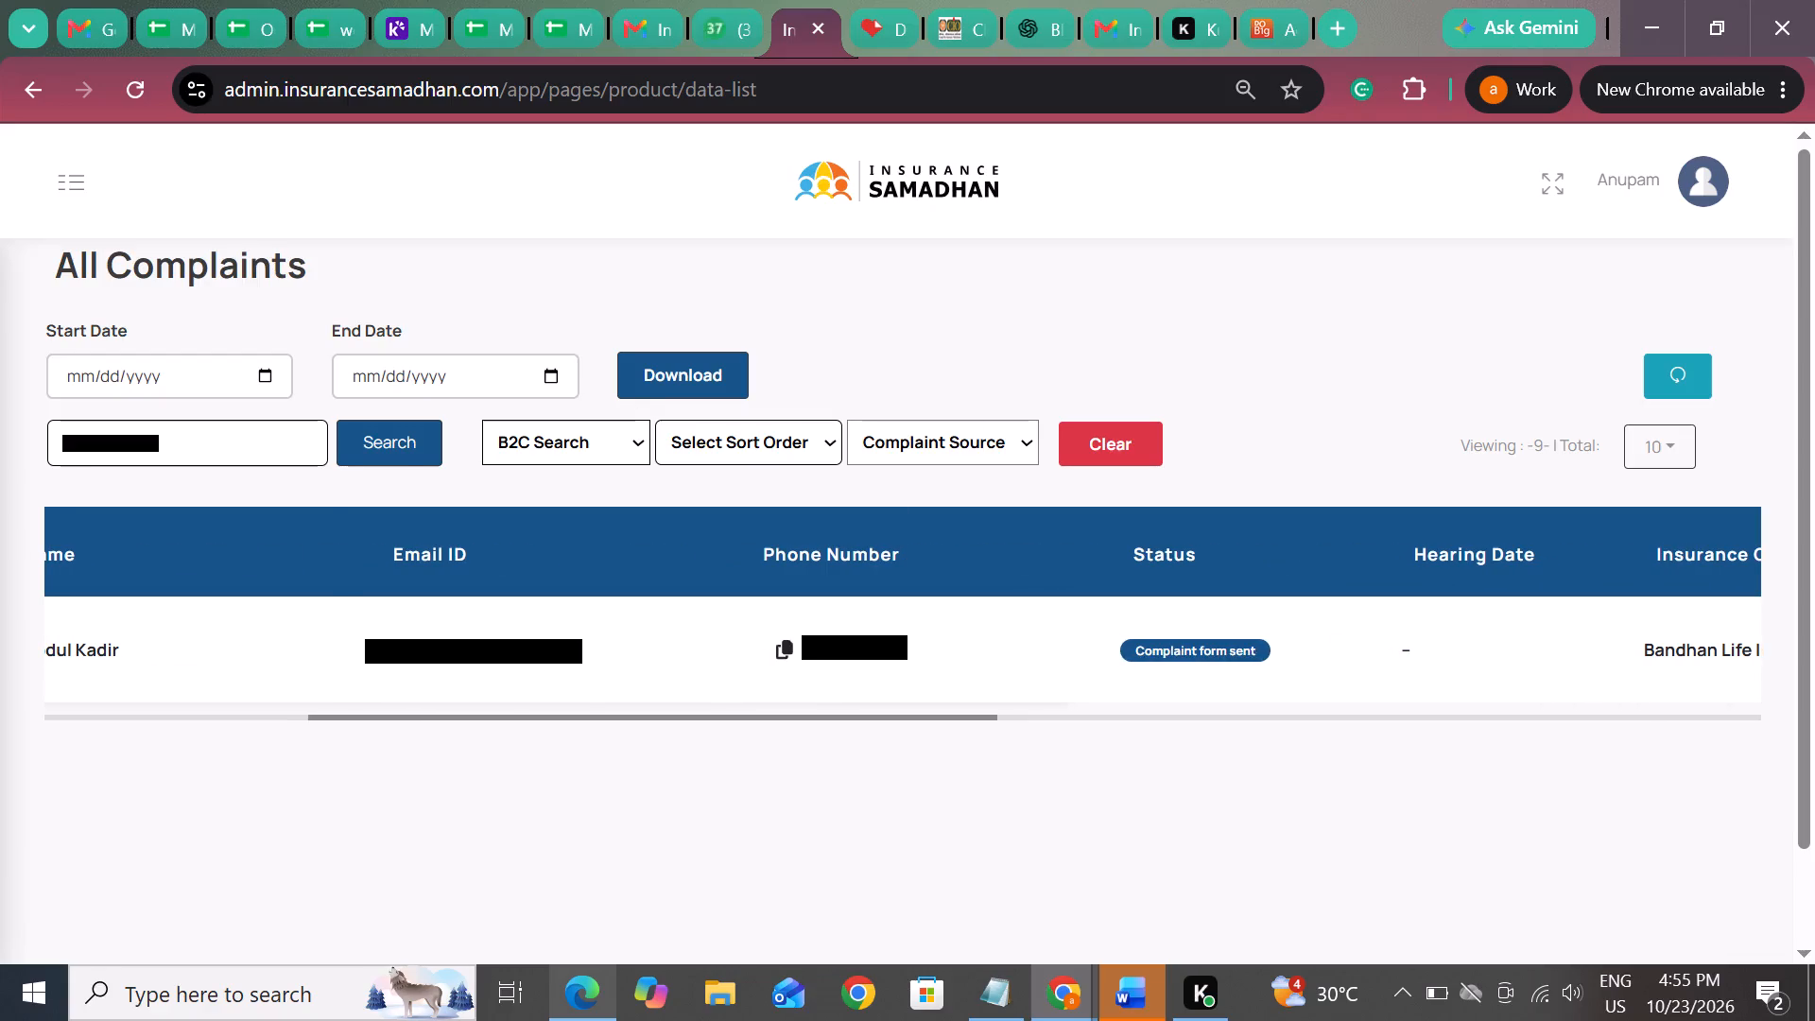
left_click(755, 649)
left_click(819, 754)
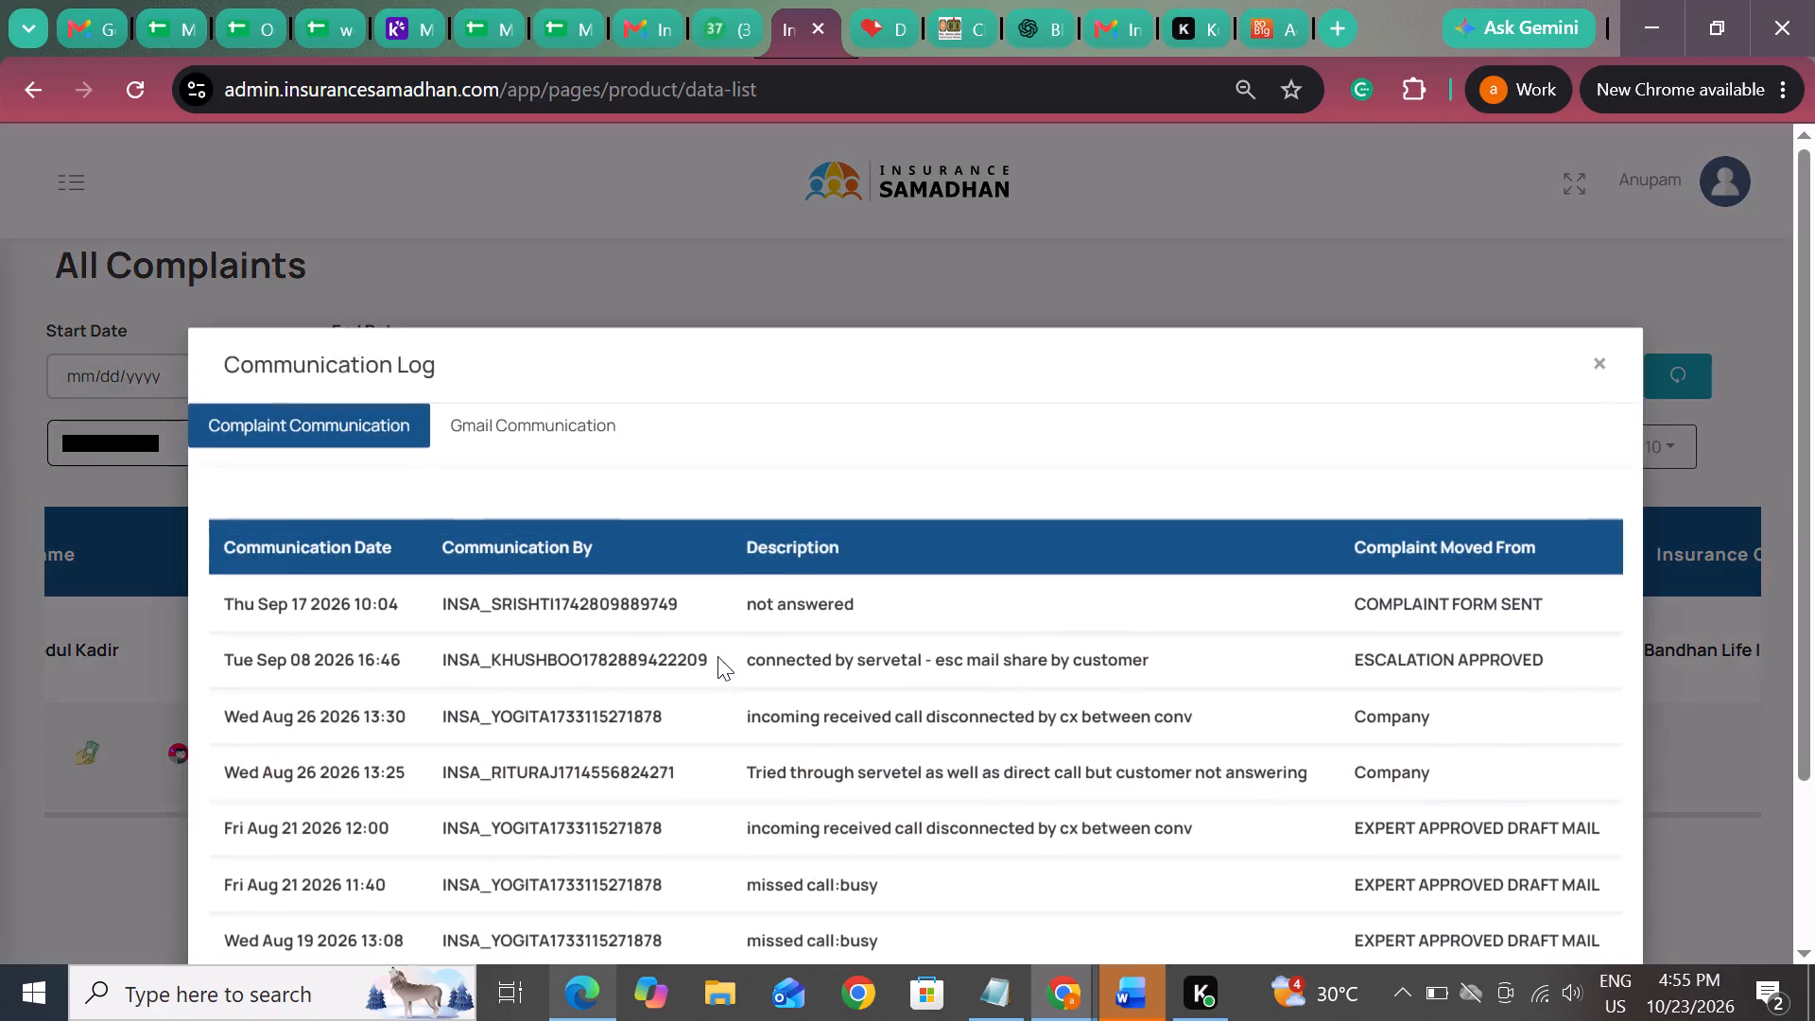
scroll(717, 656, "up", 6)
left_click(534, 243)
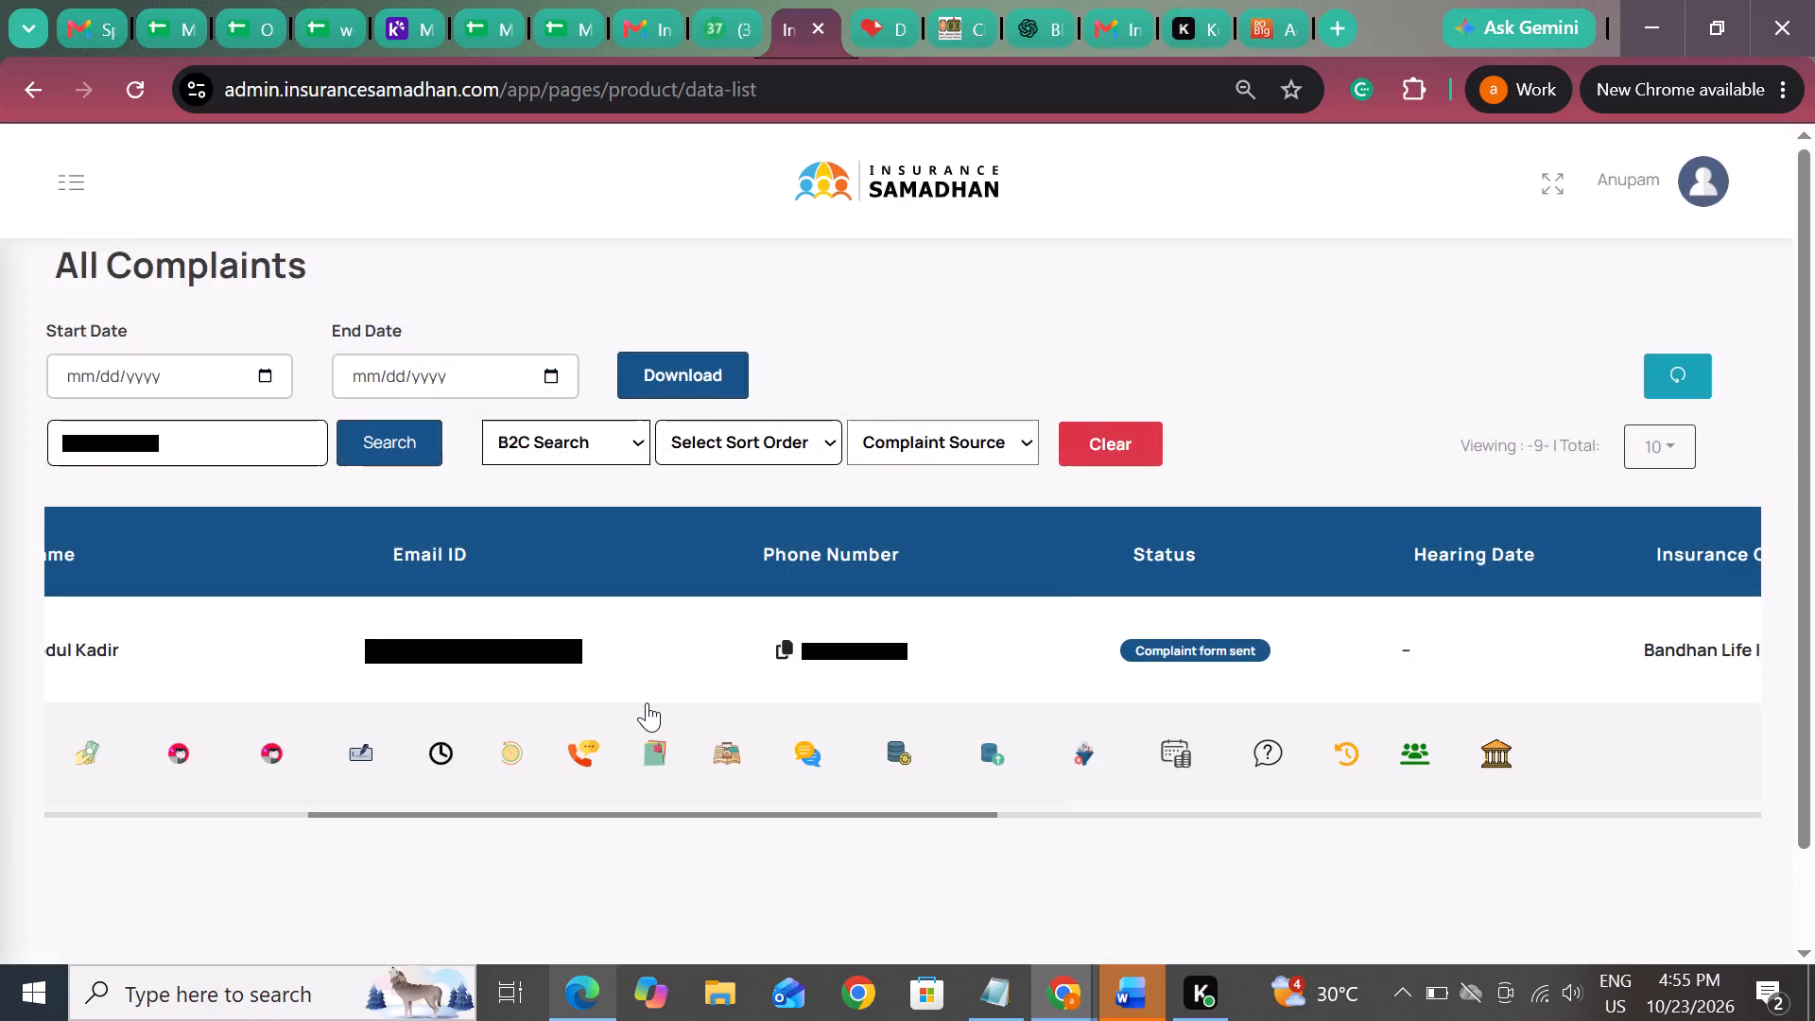
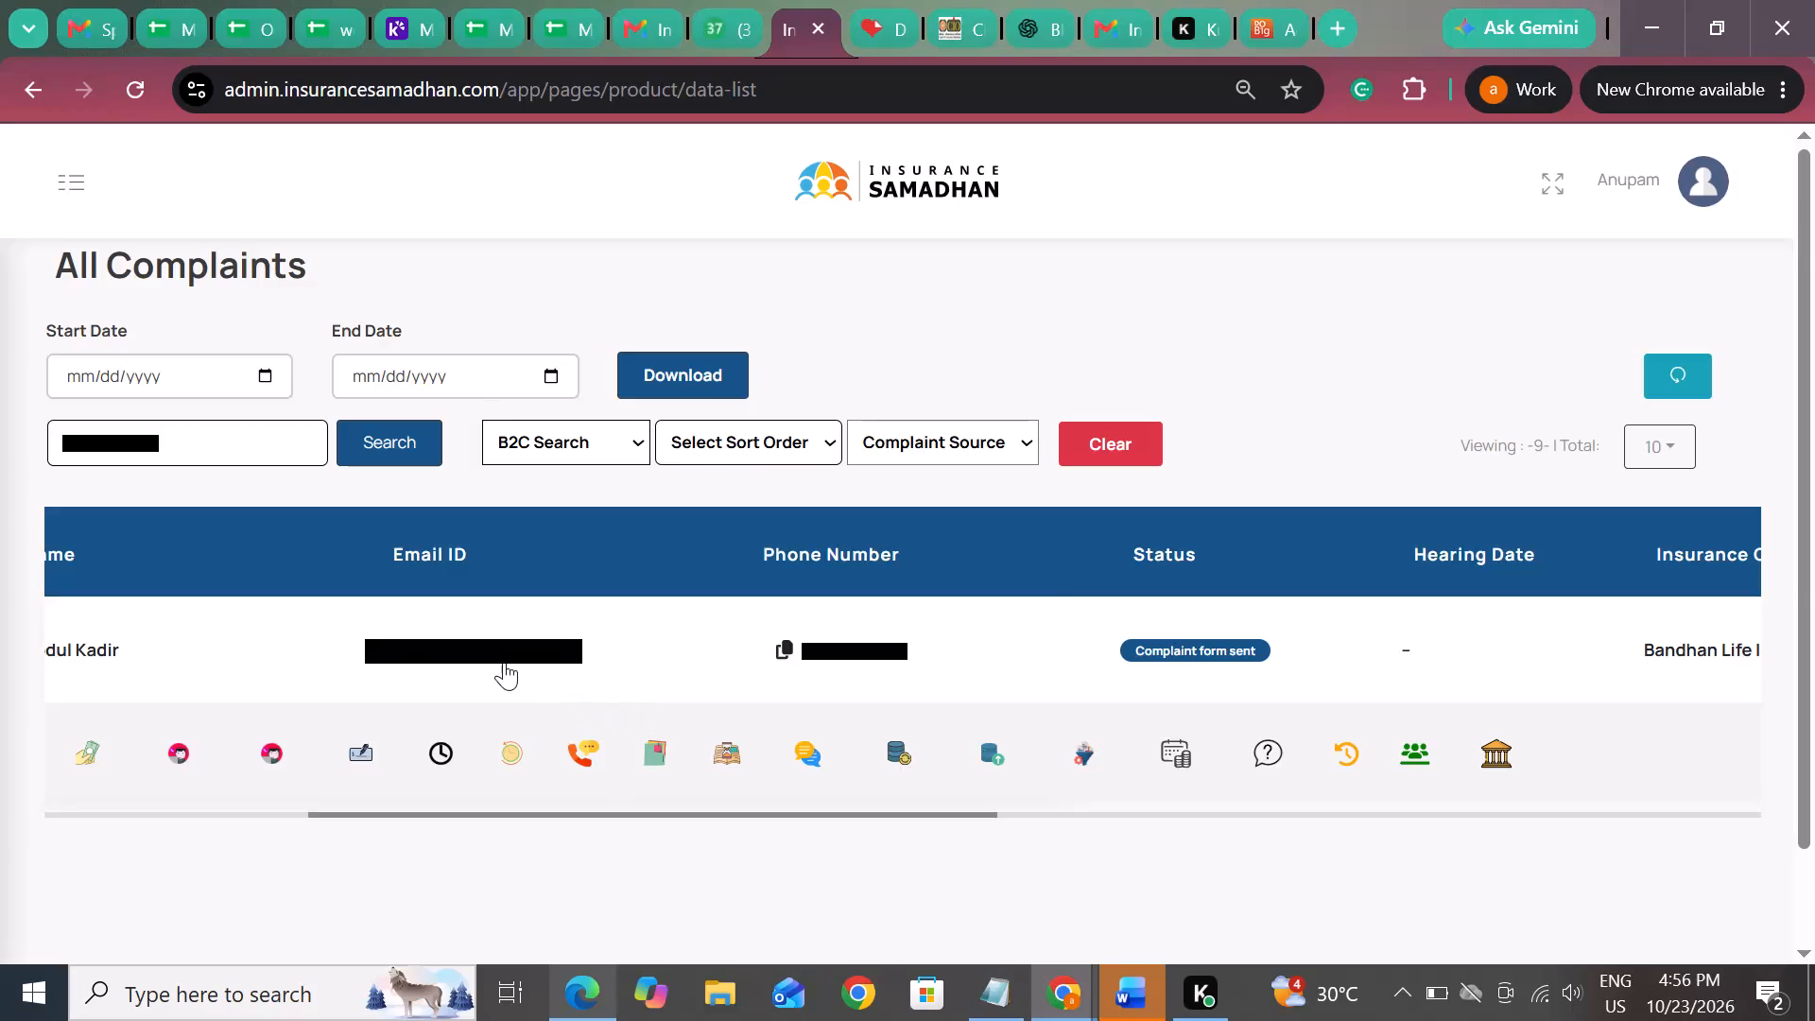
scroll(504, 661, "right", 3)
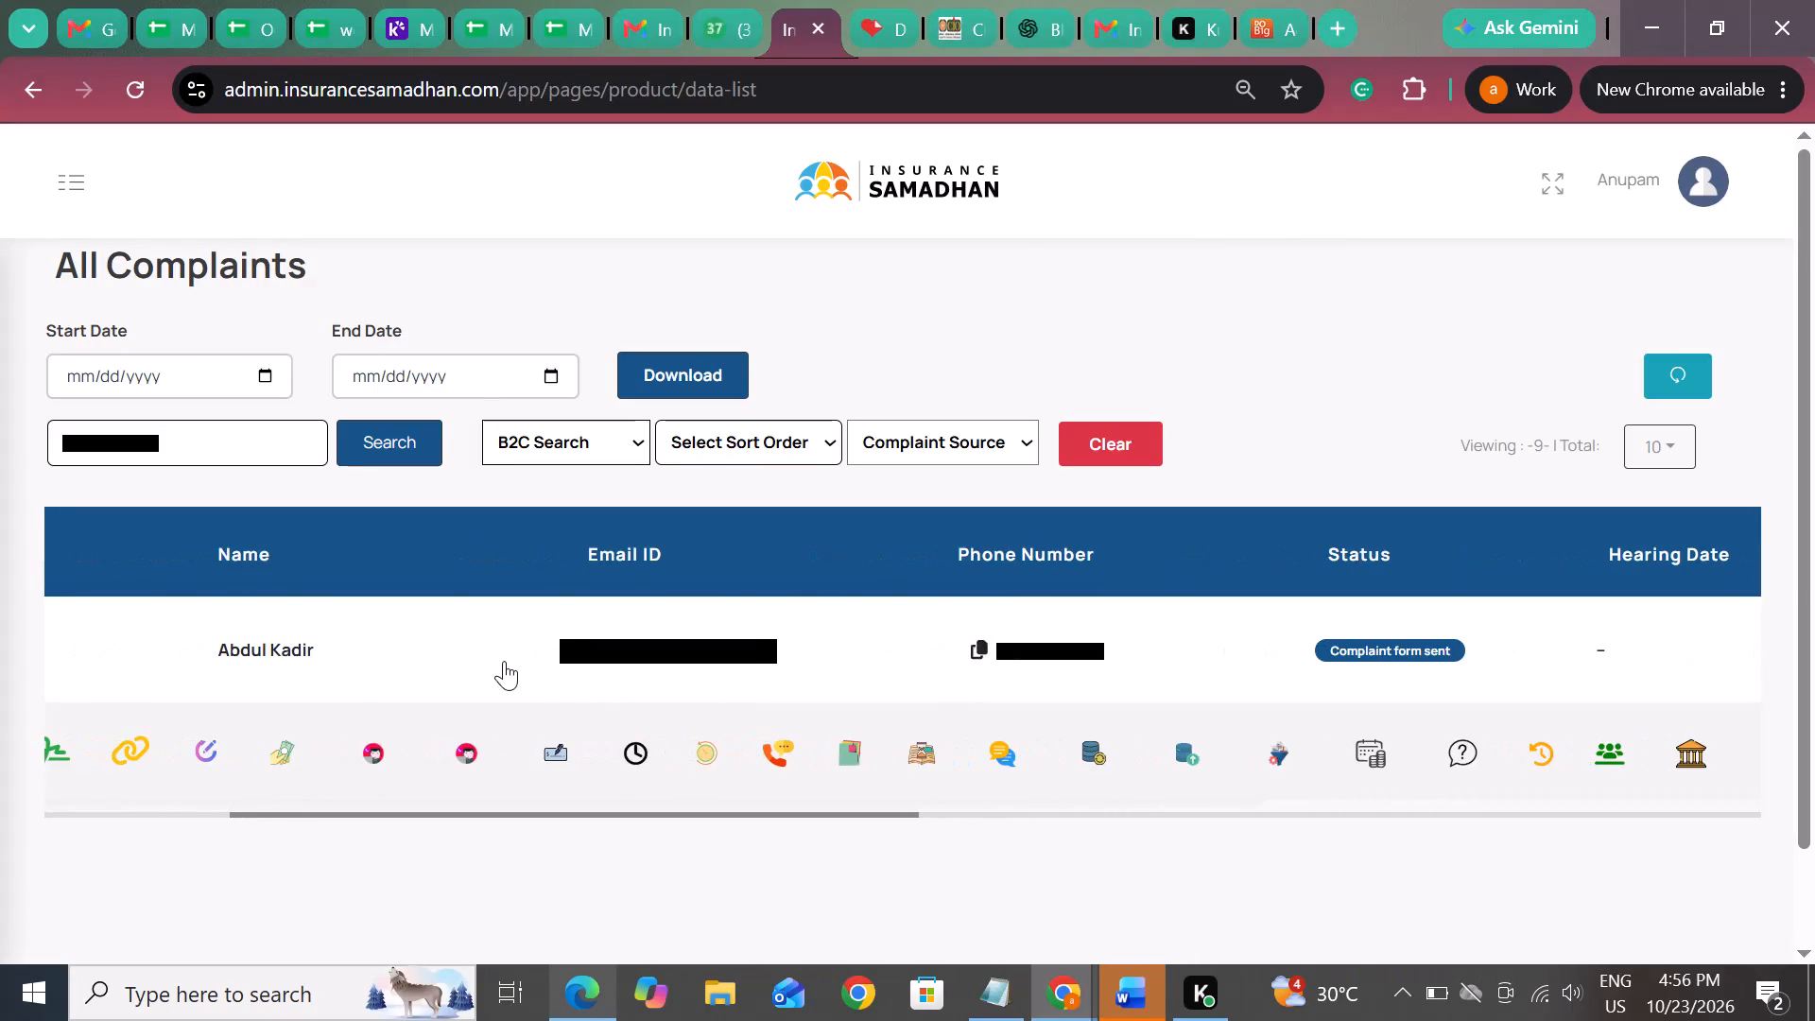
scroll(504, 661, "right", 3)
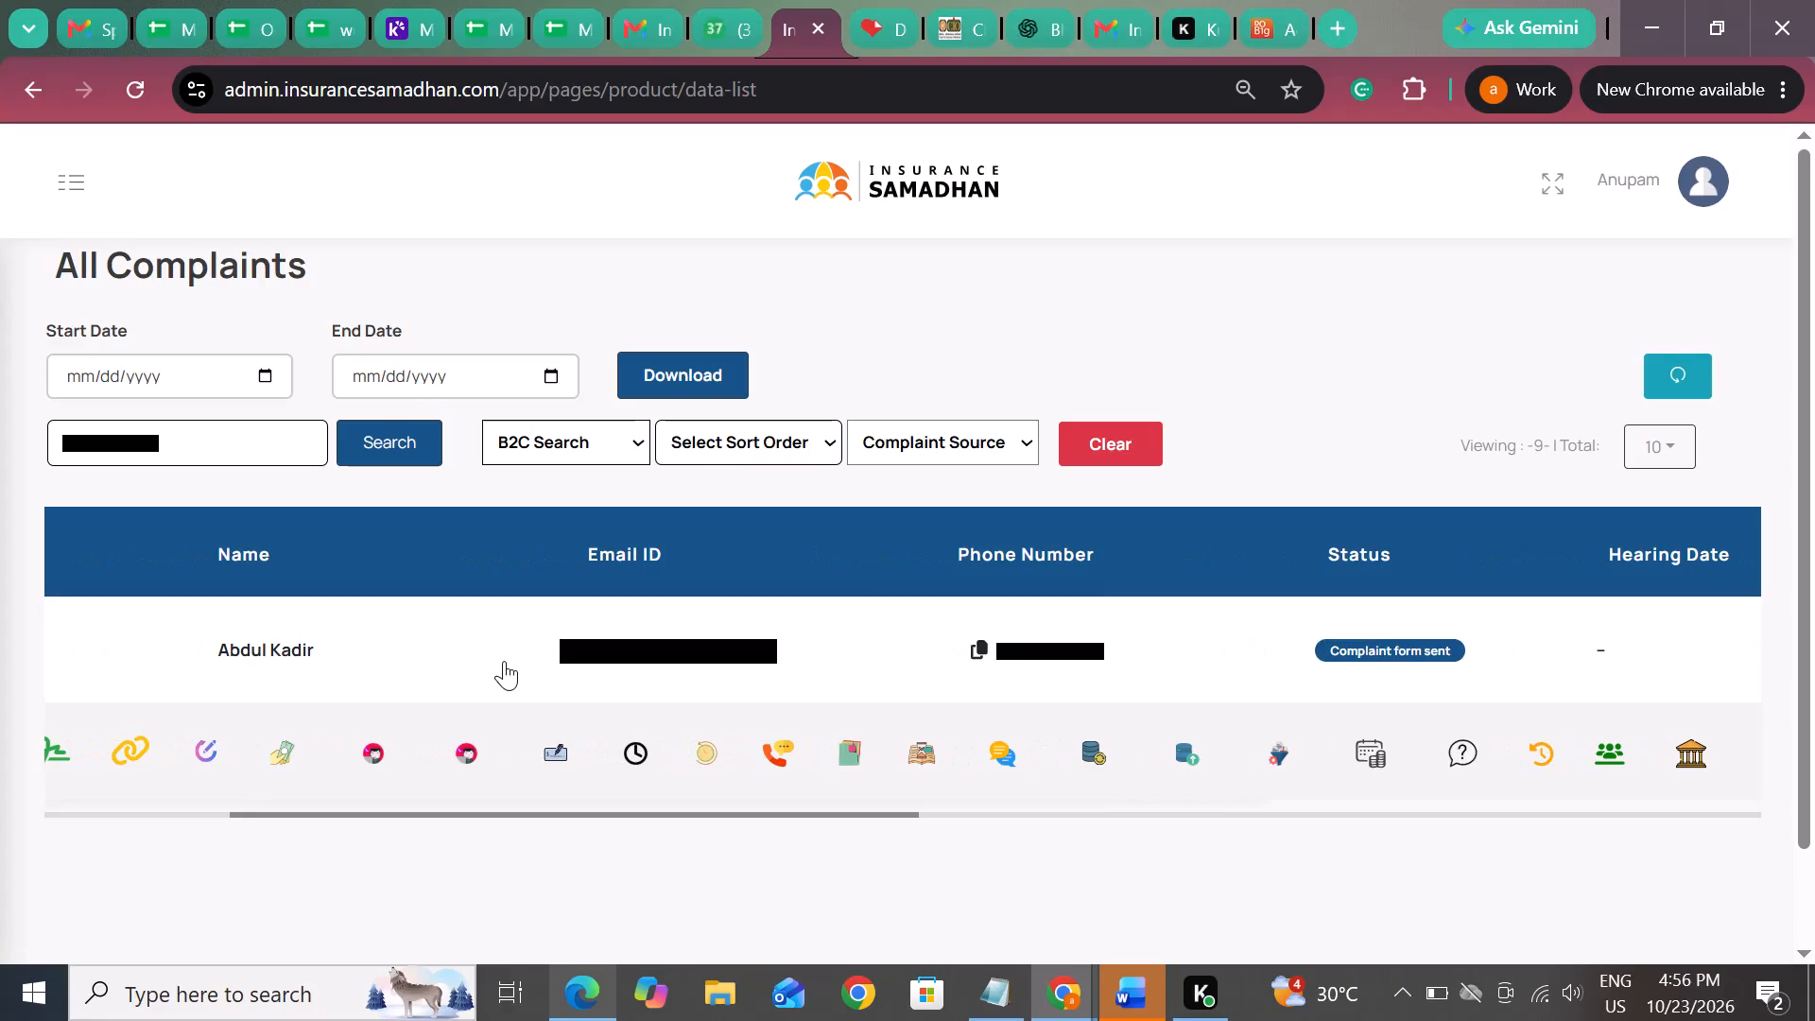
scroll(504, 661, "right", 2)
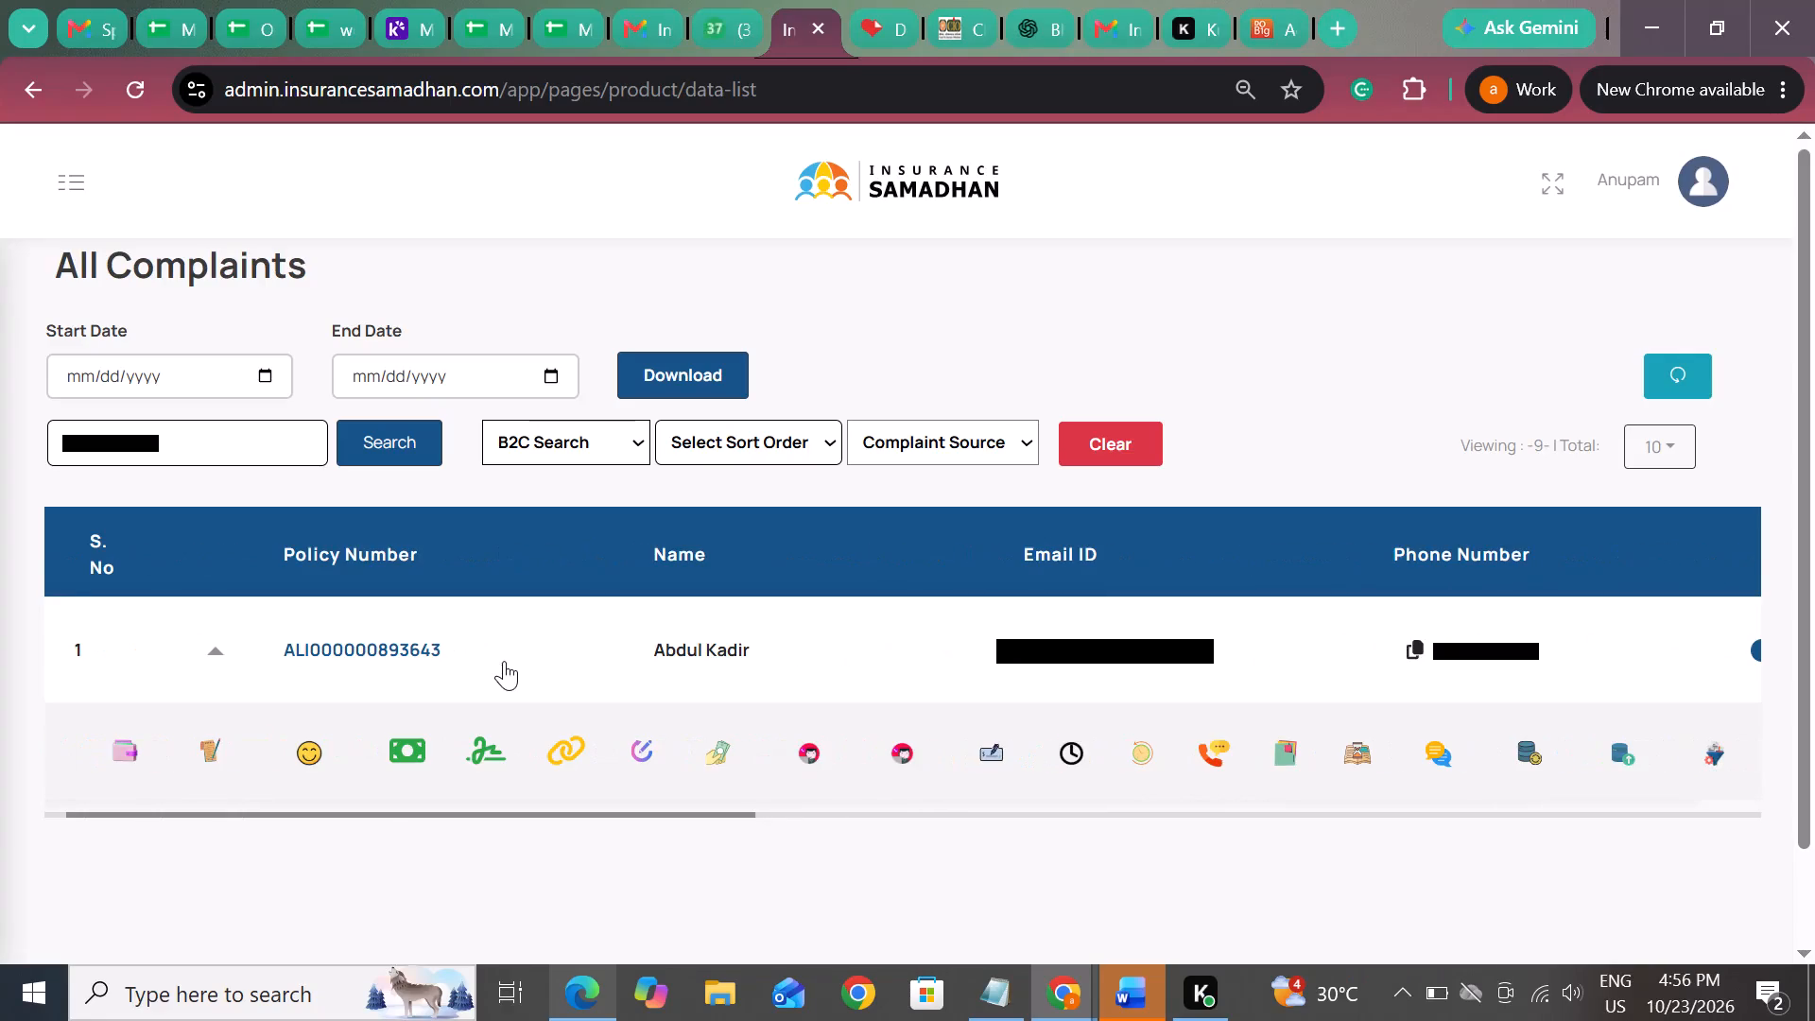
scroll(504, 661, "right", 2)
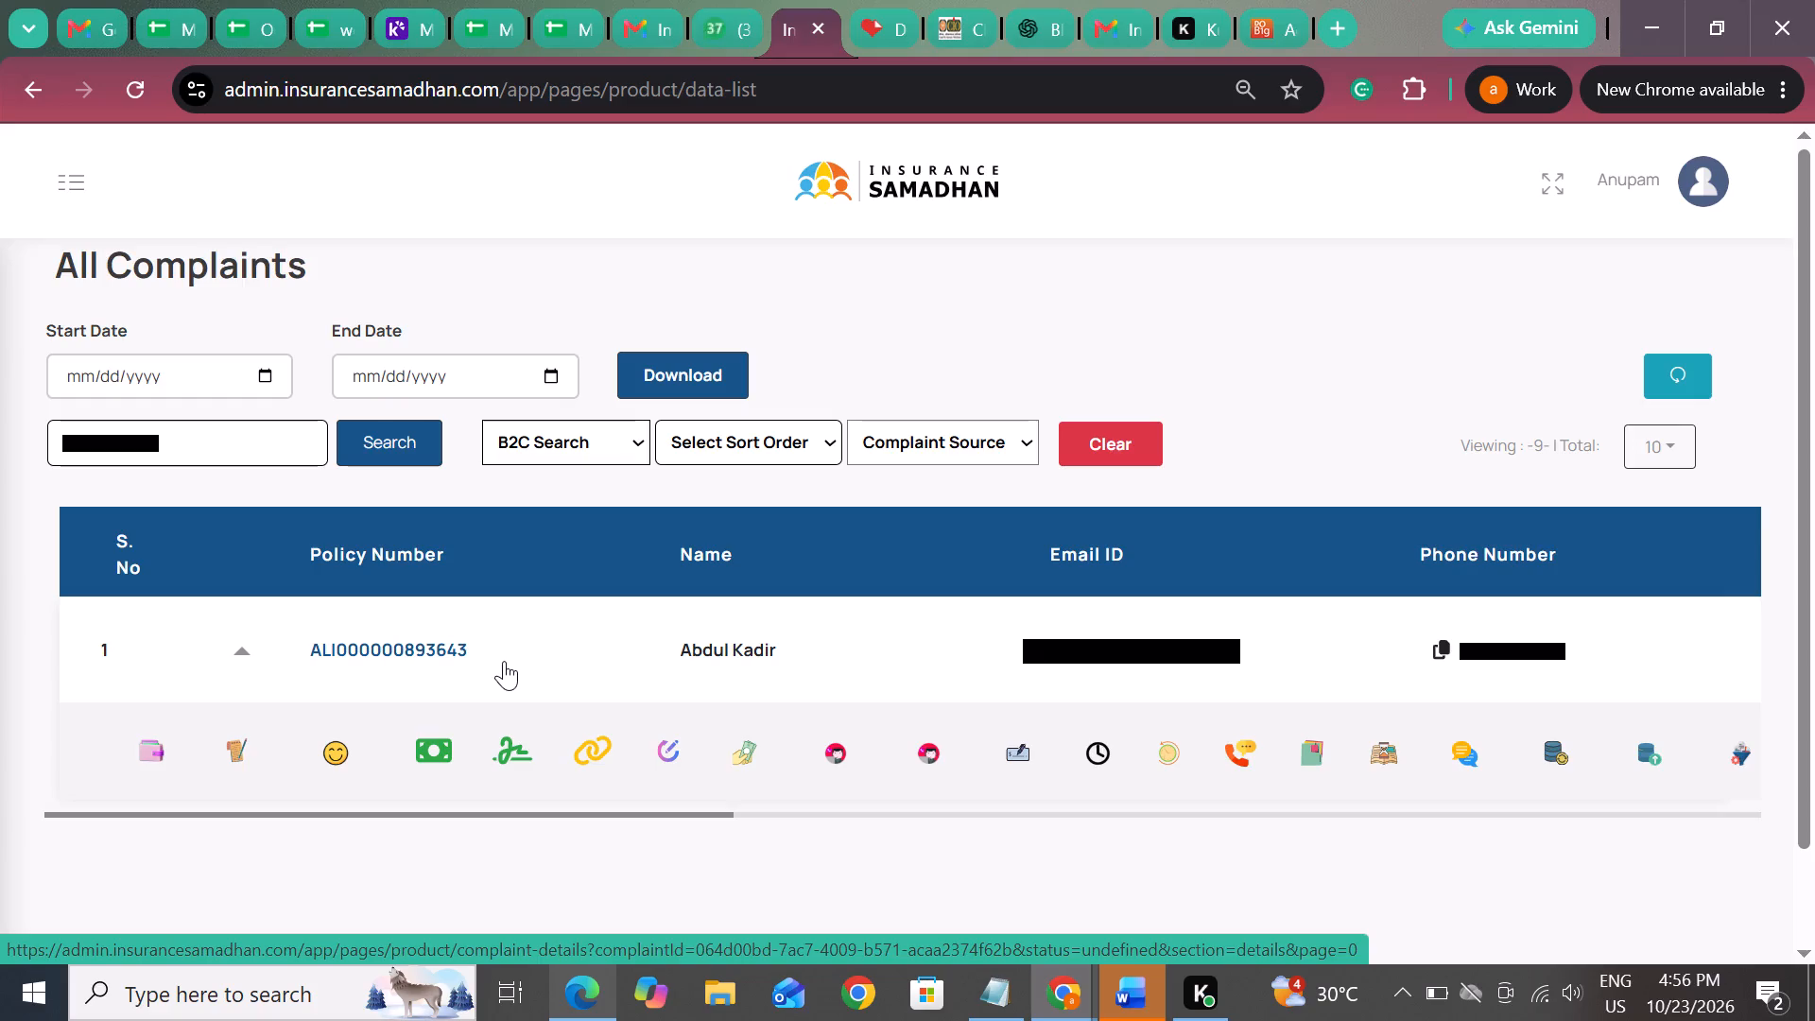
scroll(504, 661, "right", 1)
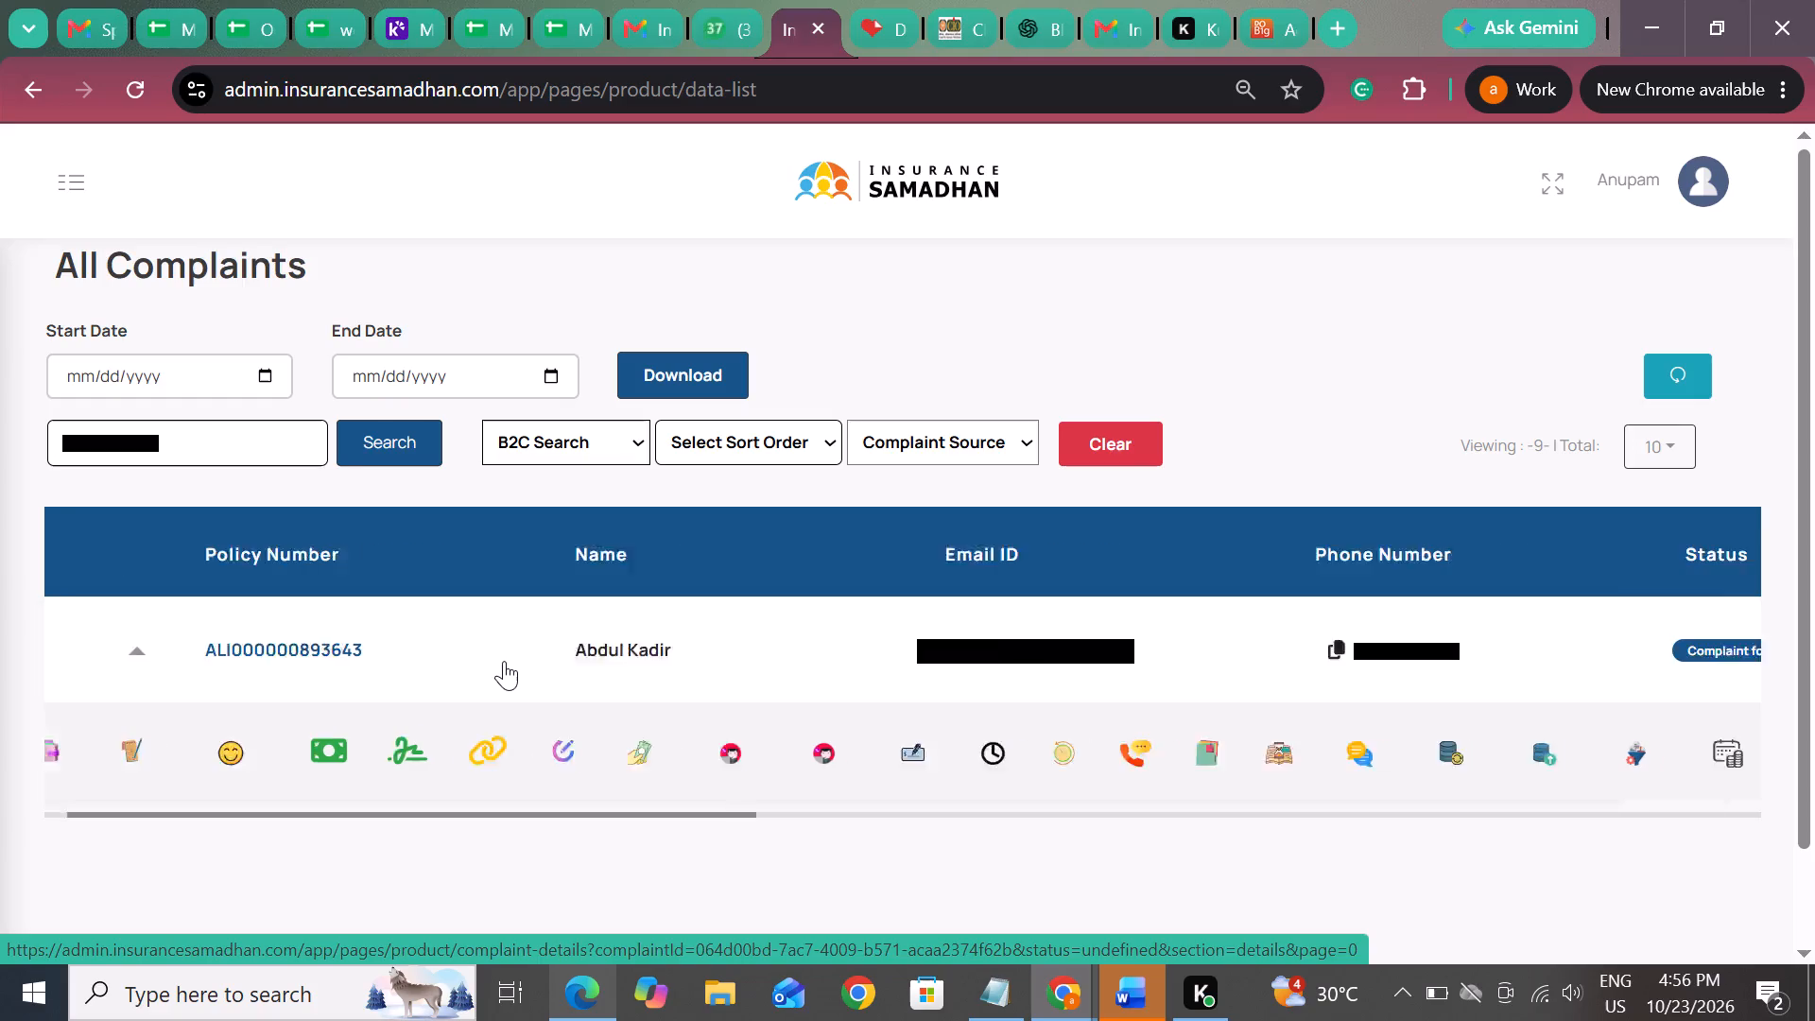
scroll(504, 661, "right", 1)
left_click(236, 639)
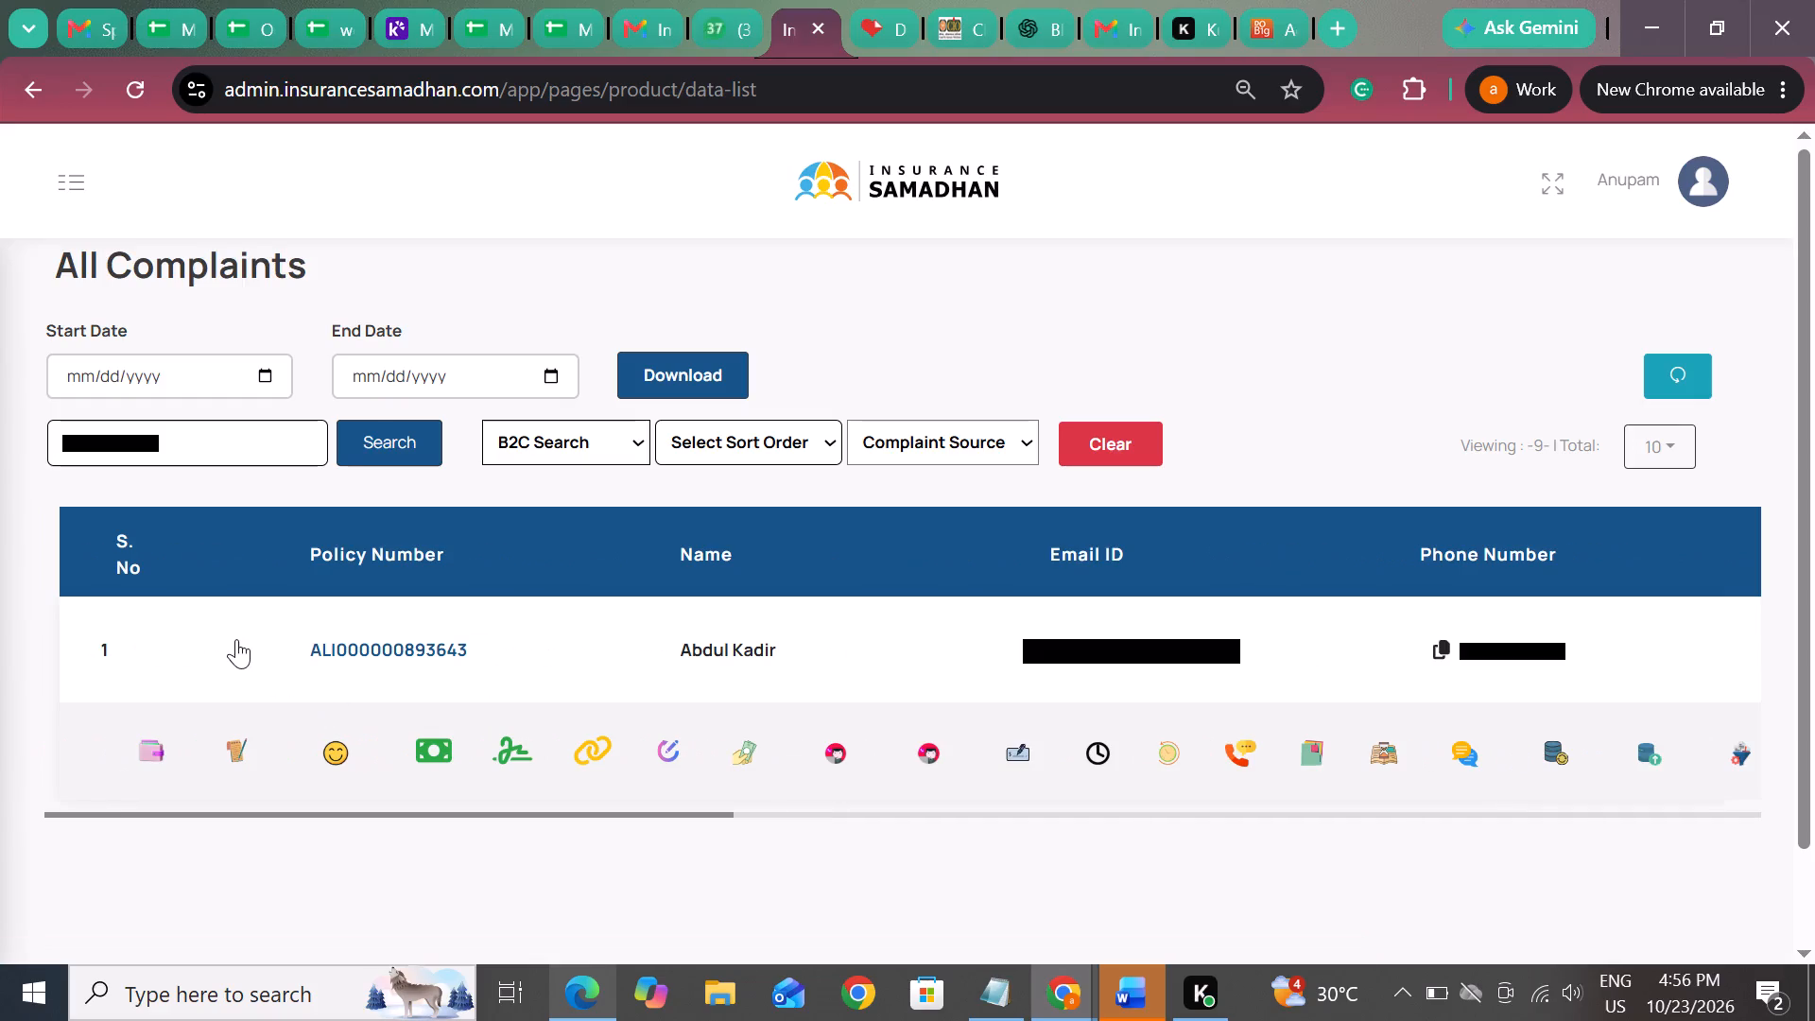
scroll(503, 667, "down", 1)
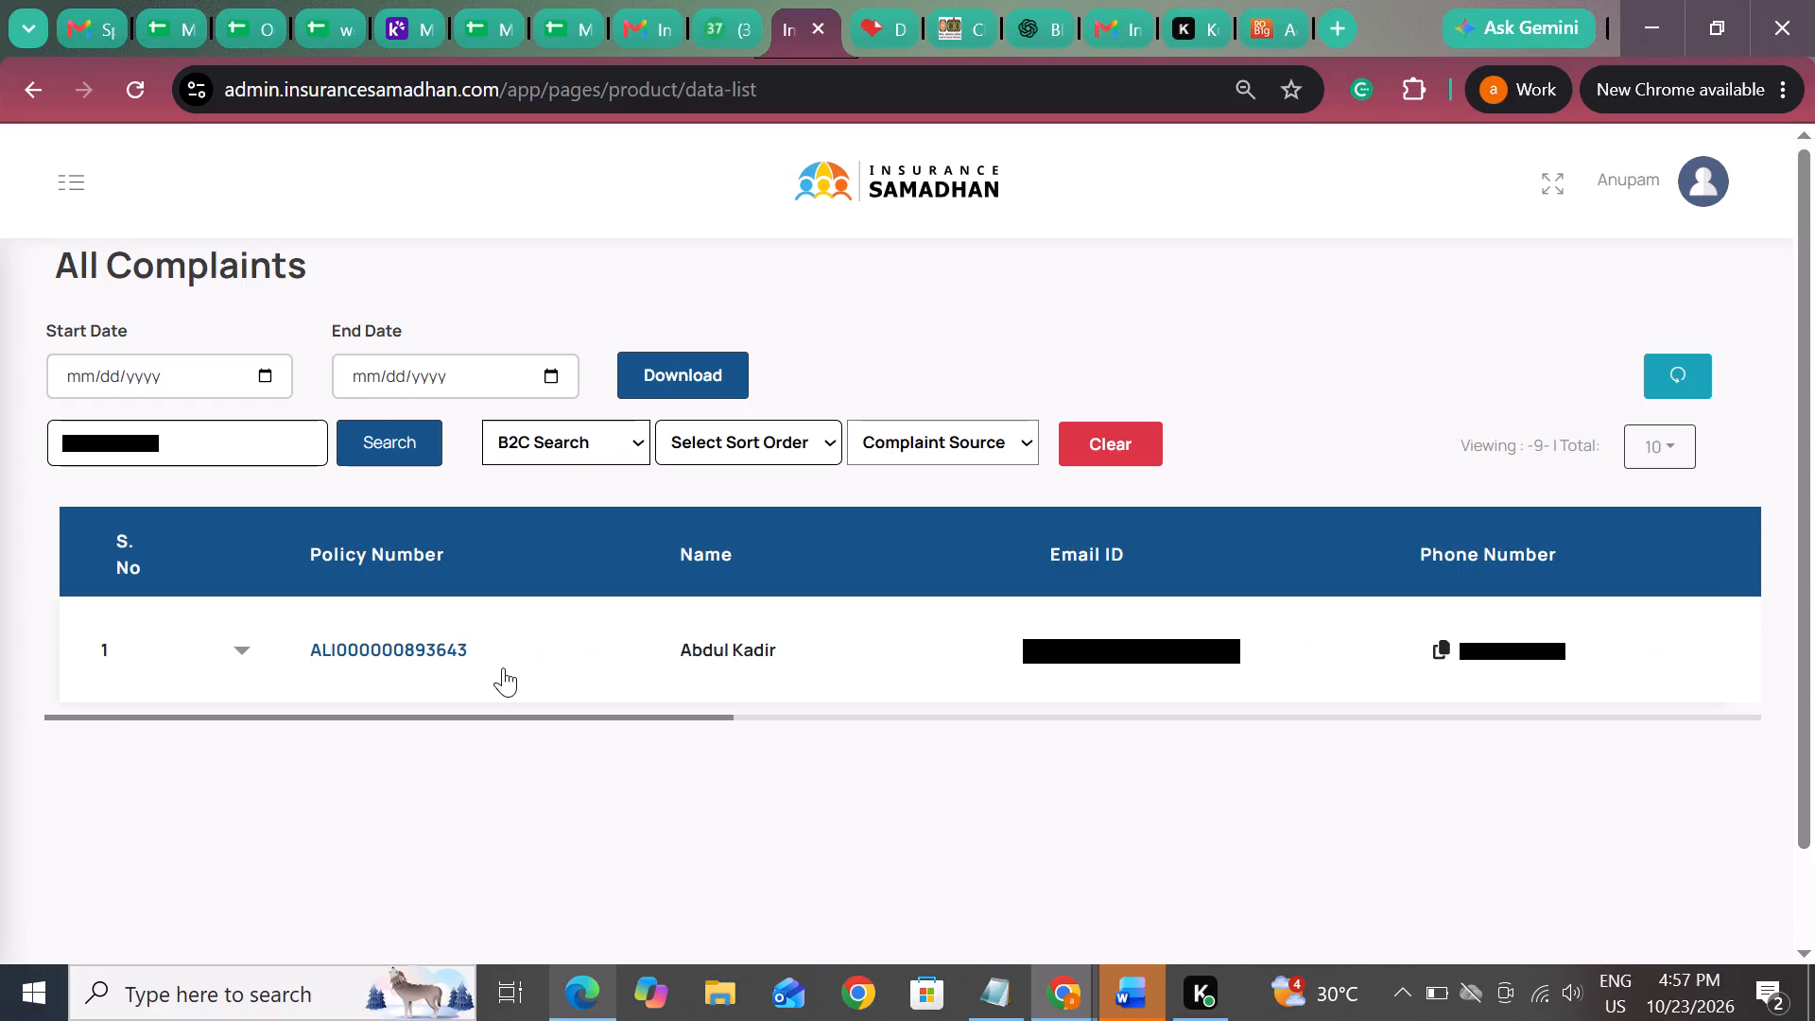
Add the comment "cx will share aadhar for online" to the found complaint's communication log and save it.
scroll(1141, 650, "left", 1)
left_click(1031, 657)
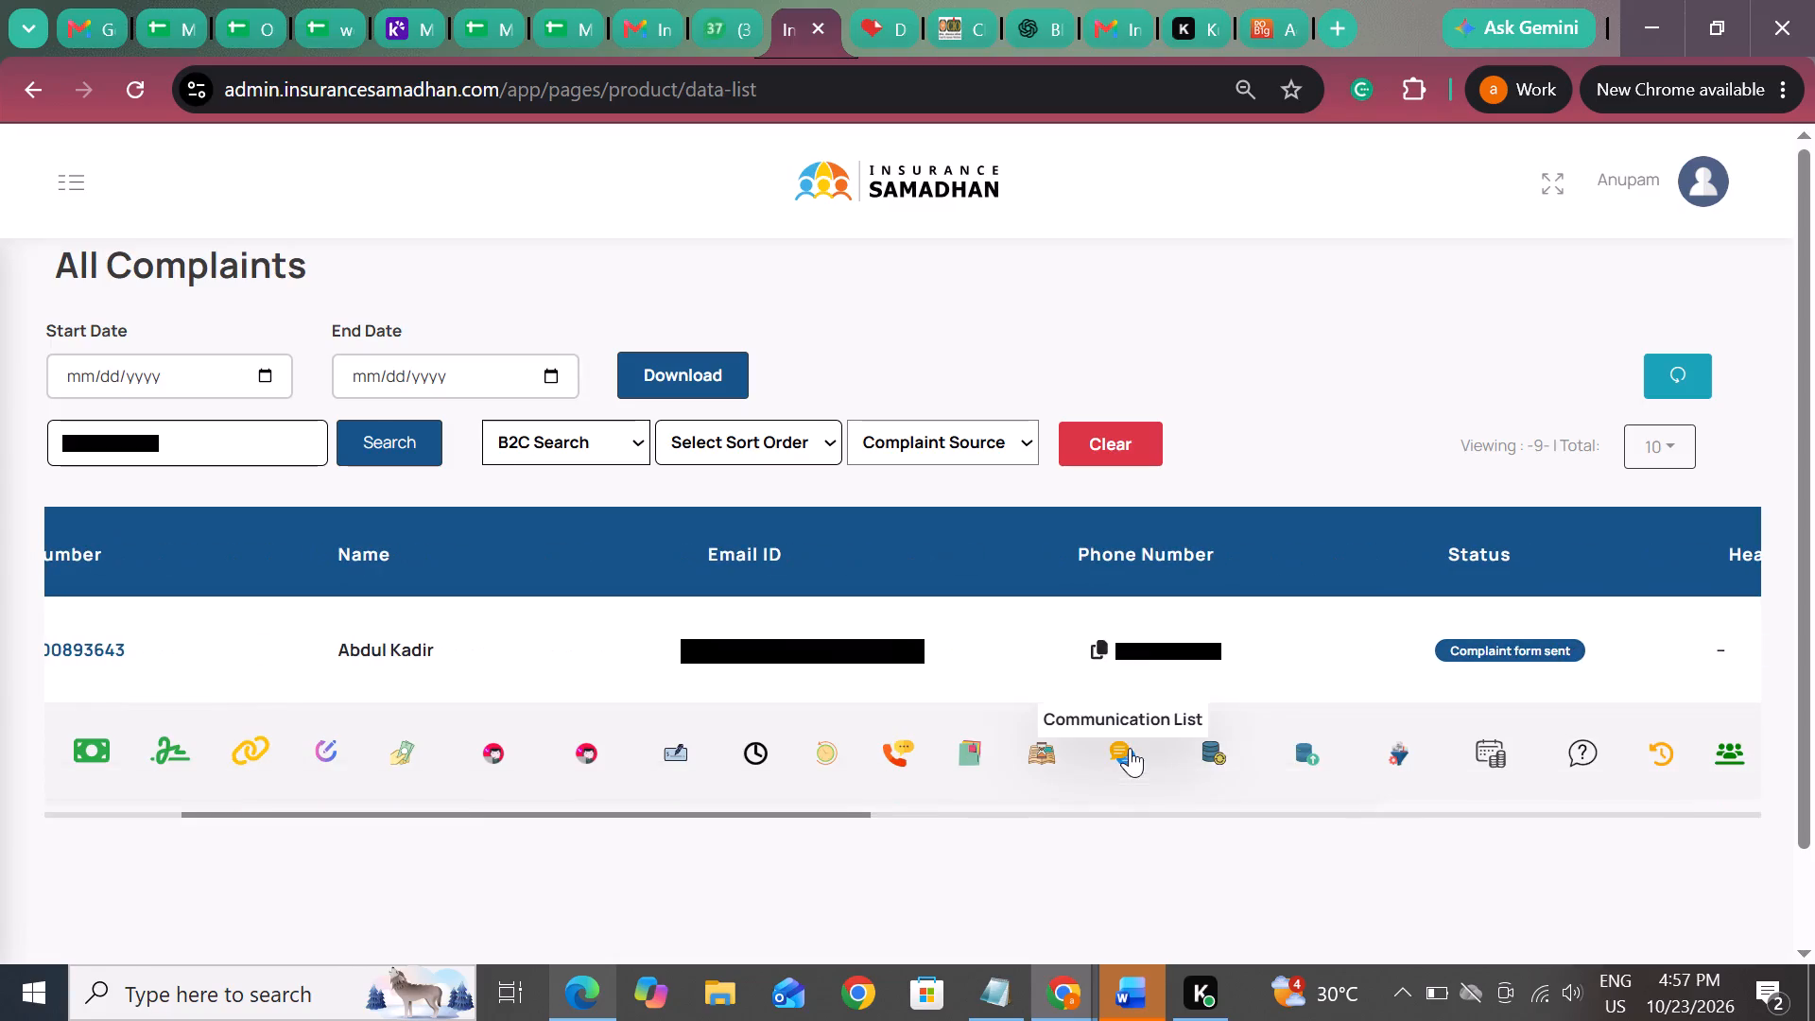
left_click(1130, 748)
scroll(681, 667, "down", 9)
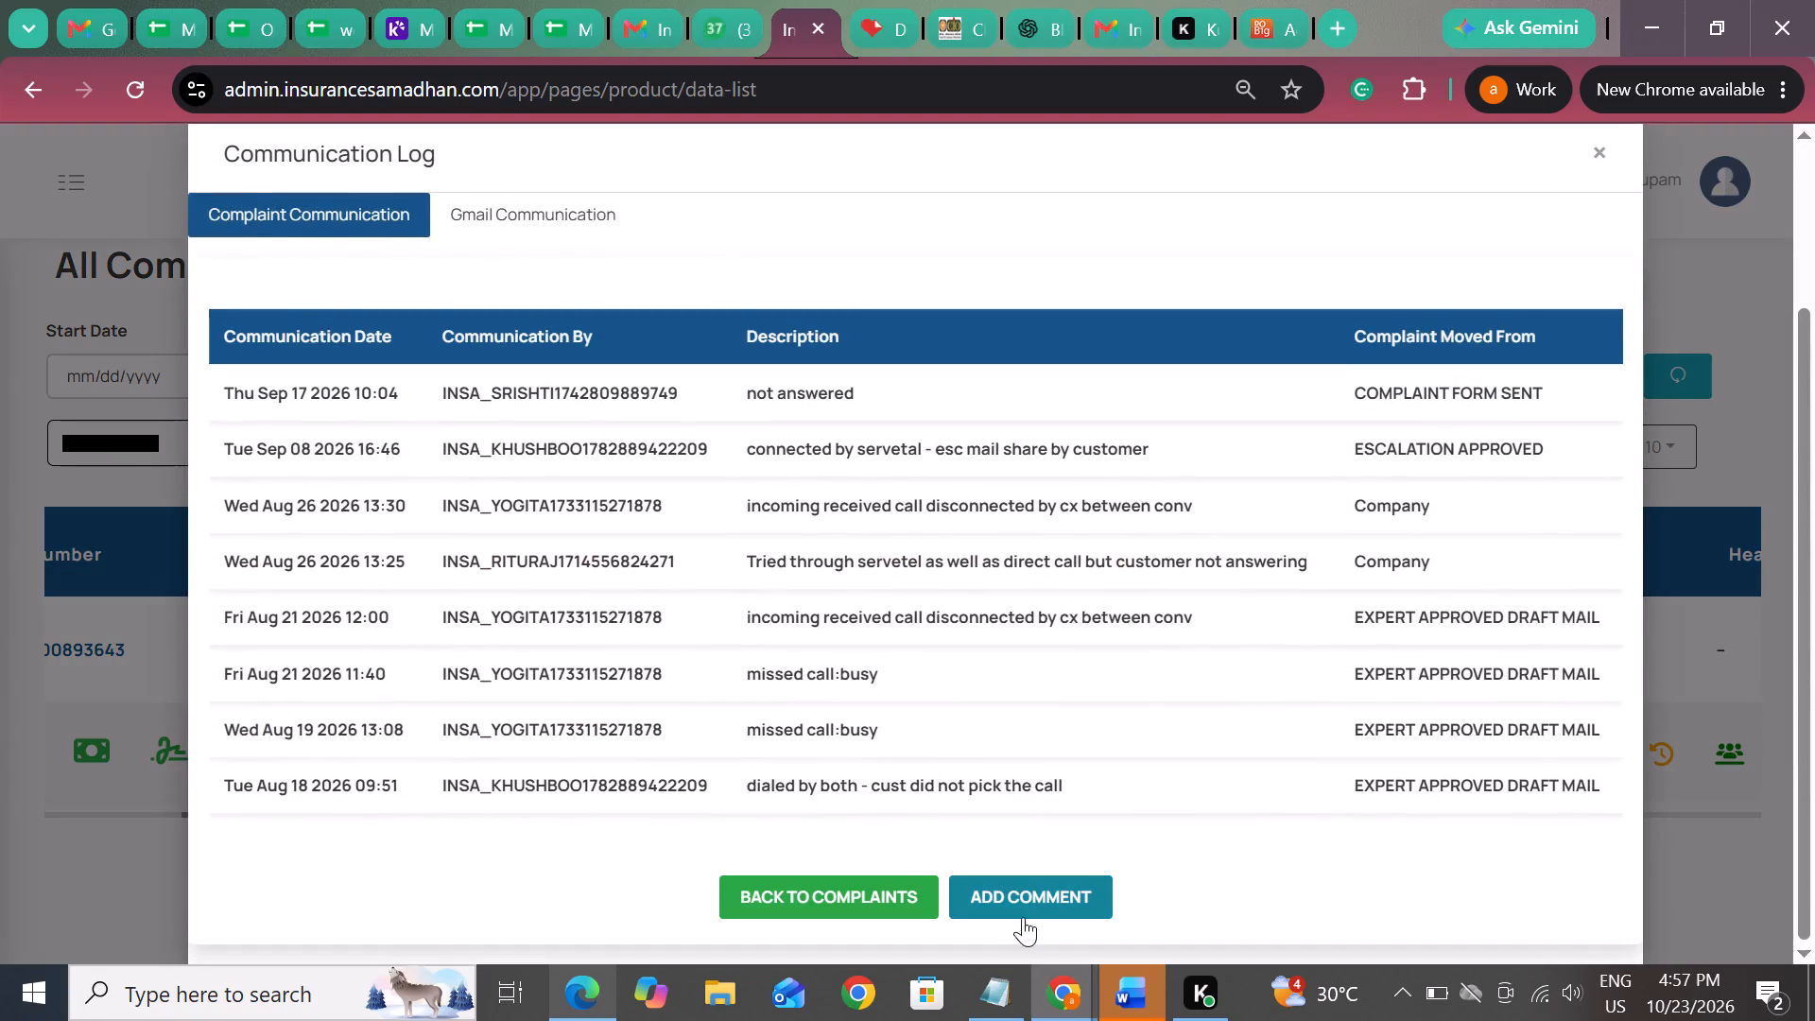
left_click(1022, 914)
left_click(834, 713)
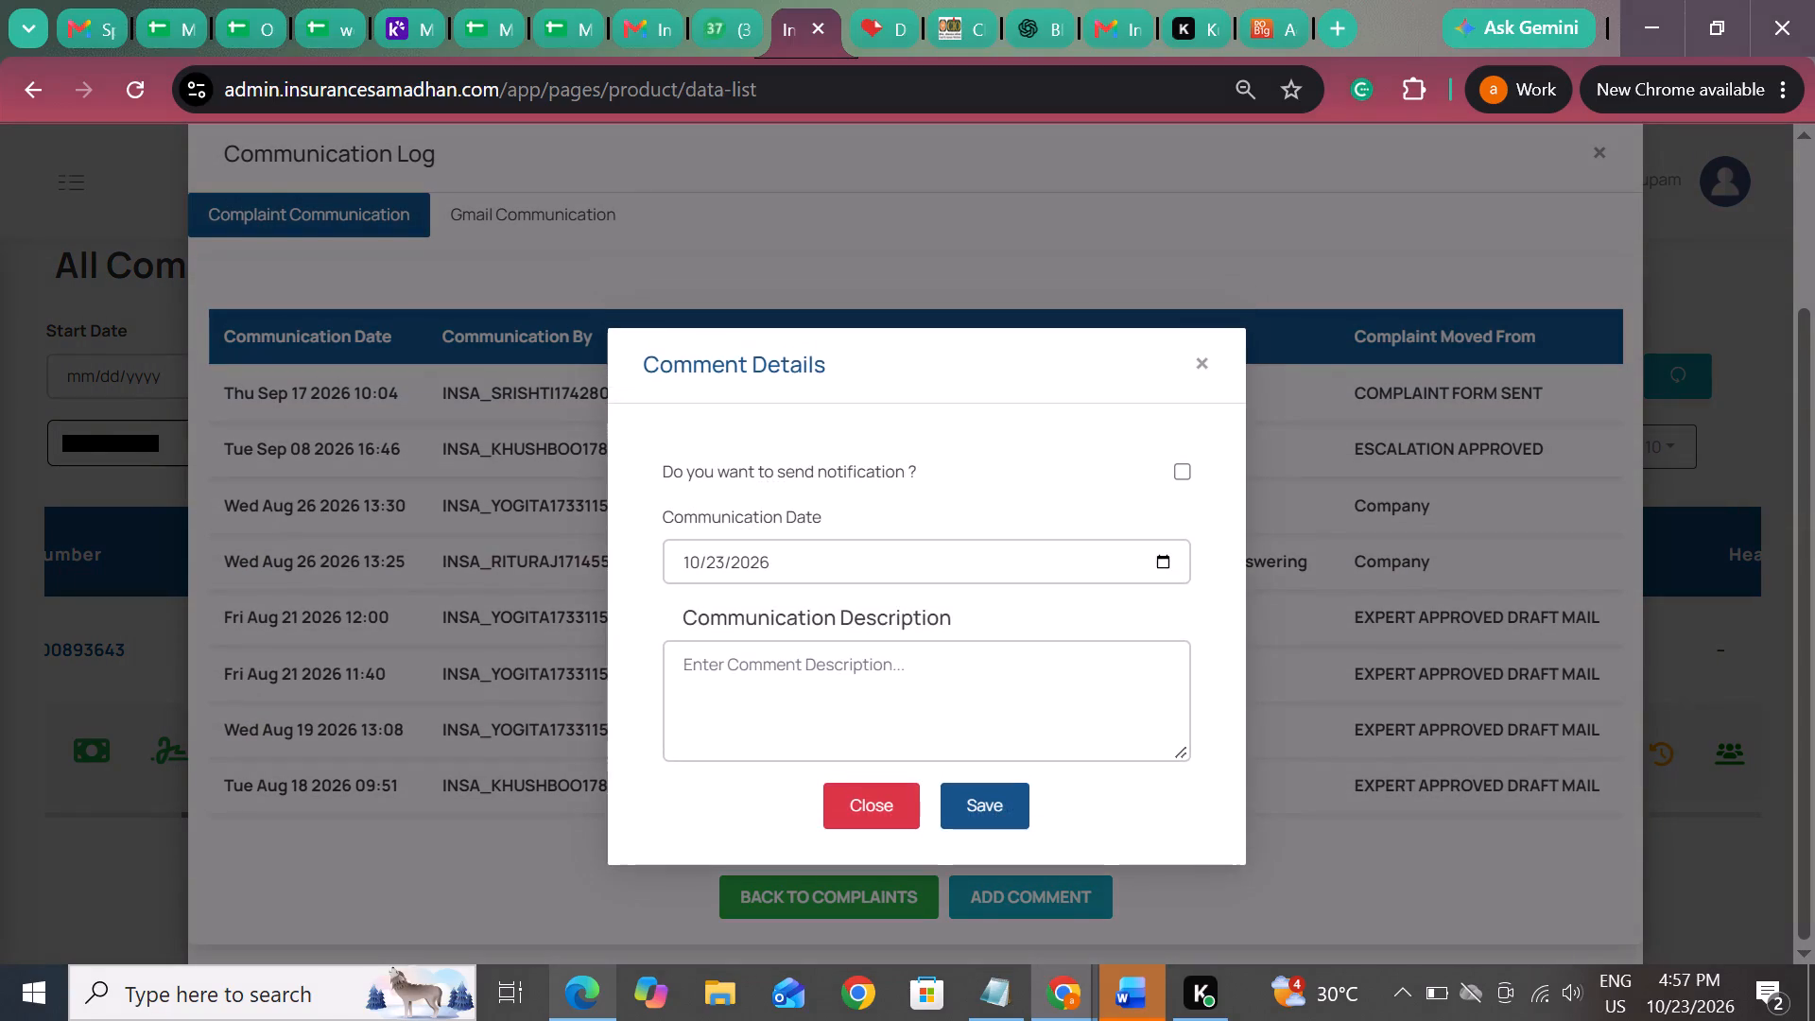
type("cx will share")
key("space")
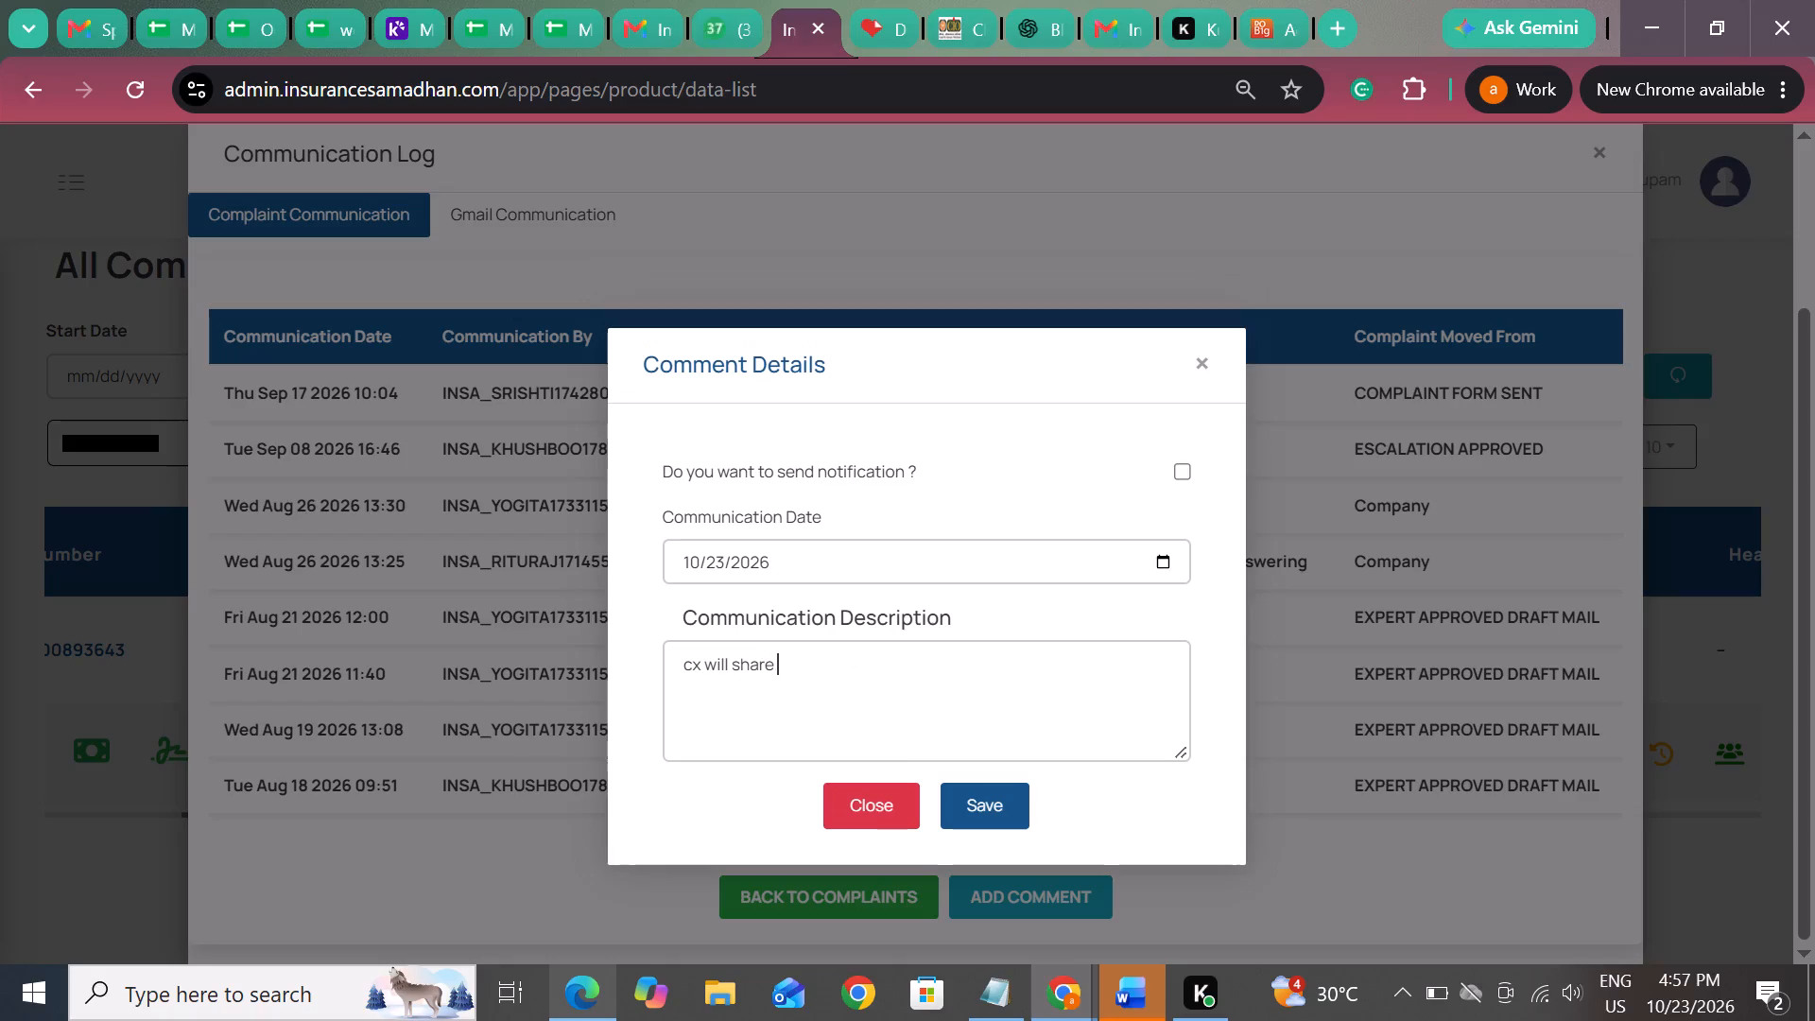
type("aadhar")
key("space")
type("for")
key("space")
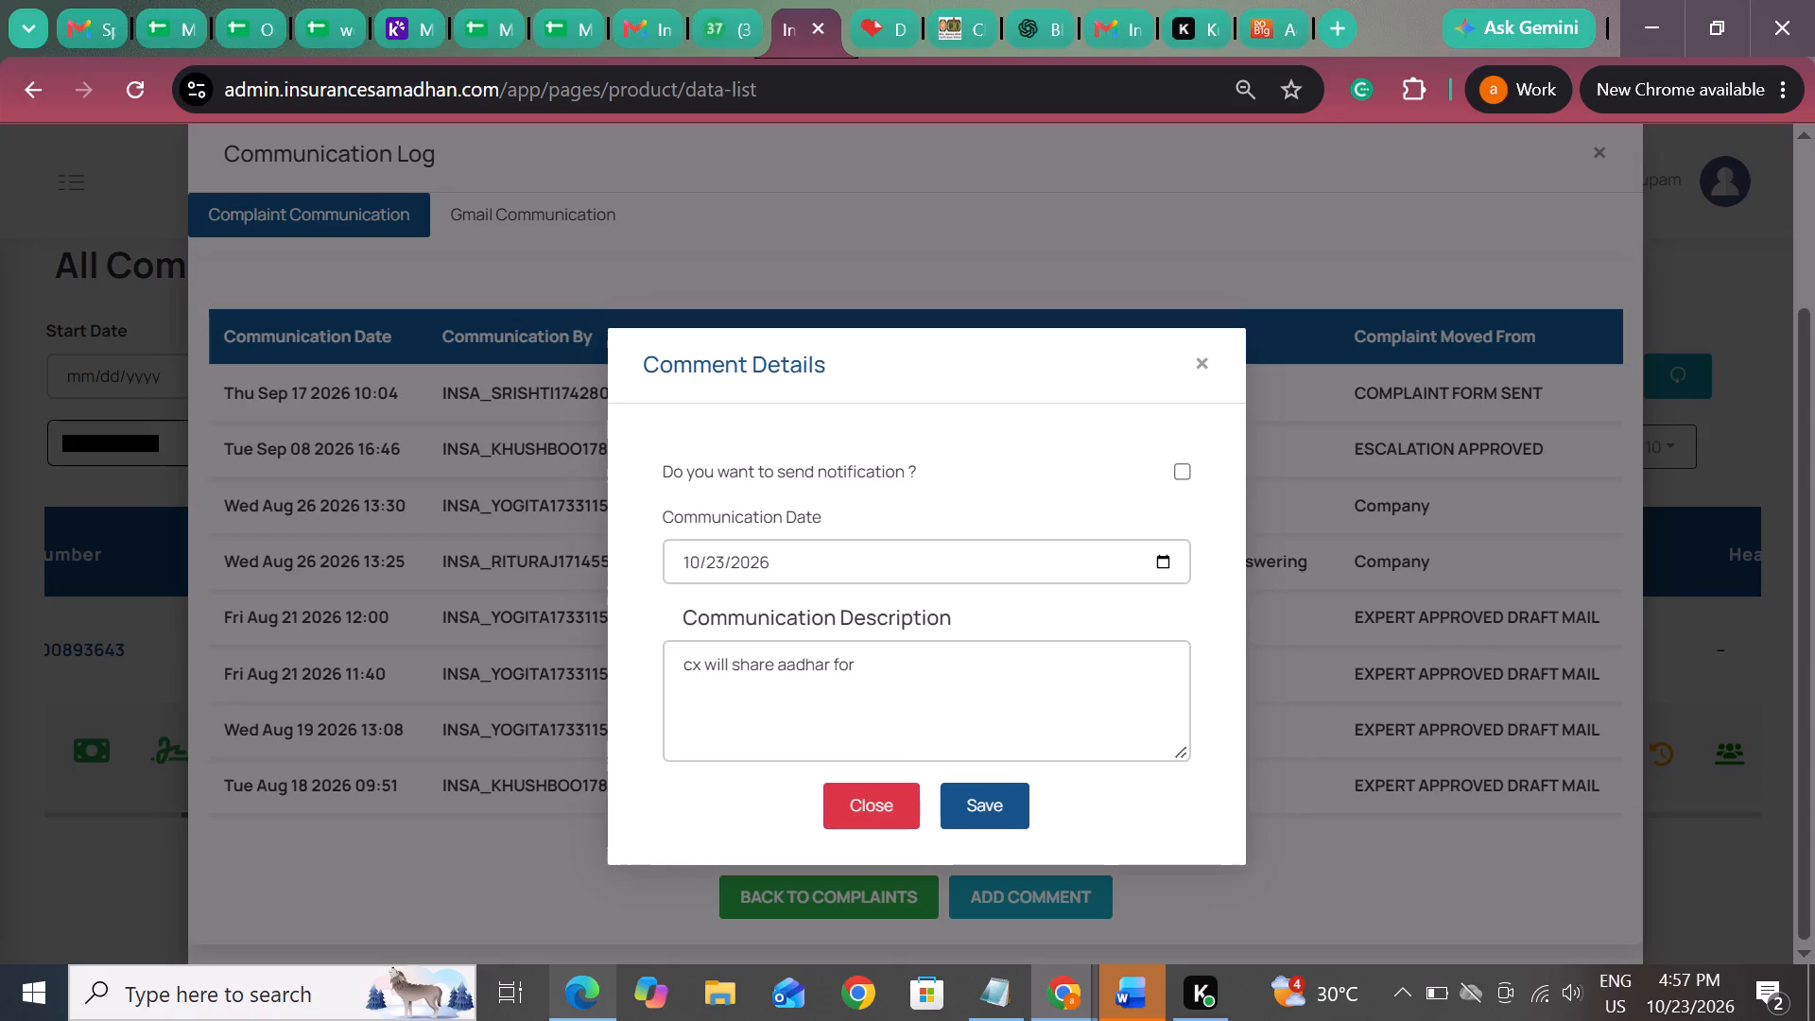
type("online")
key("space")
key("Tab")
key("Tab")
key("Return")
scroll(834, 713, "up", 8)
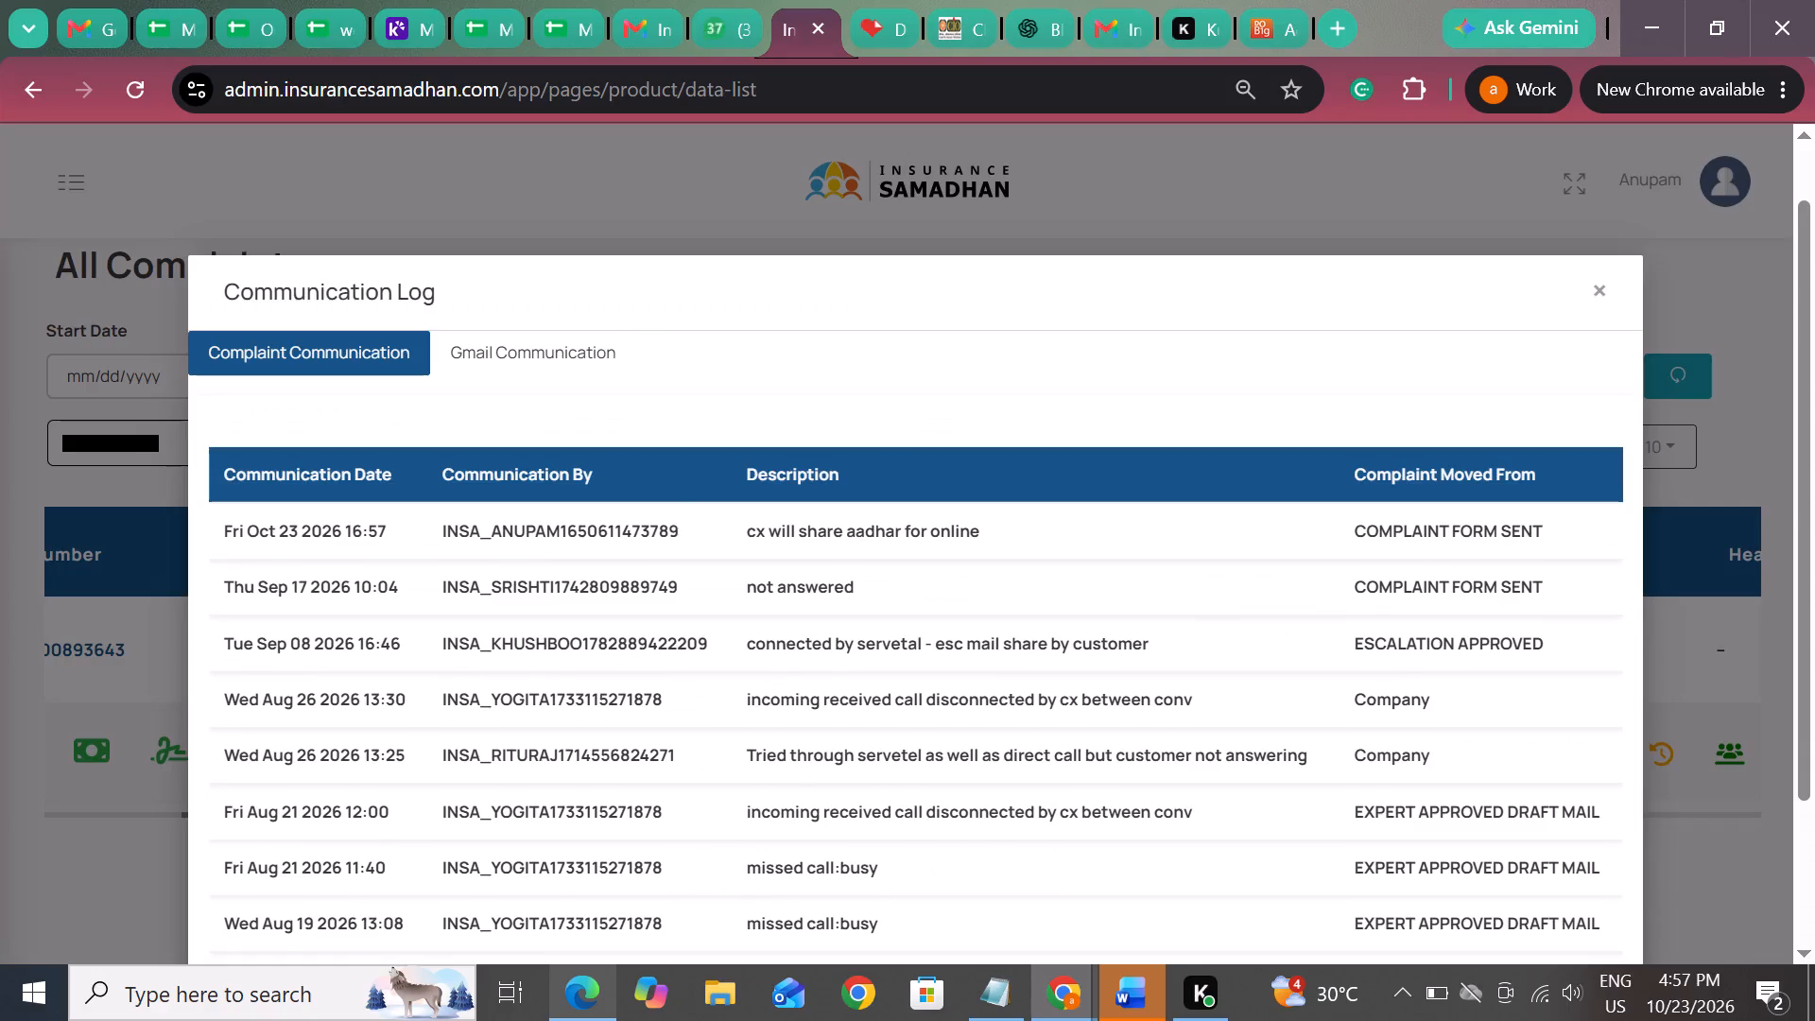
left_click(423, 246)
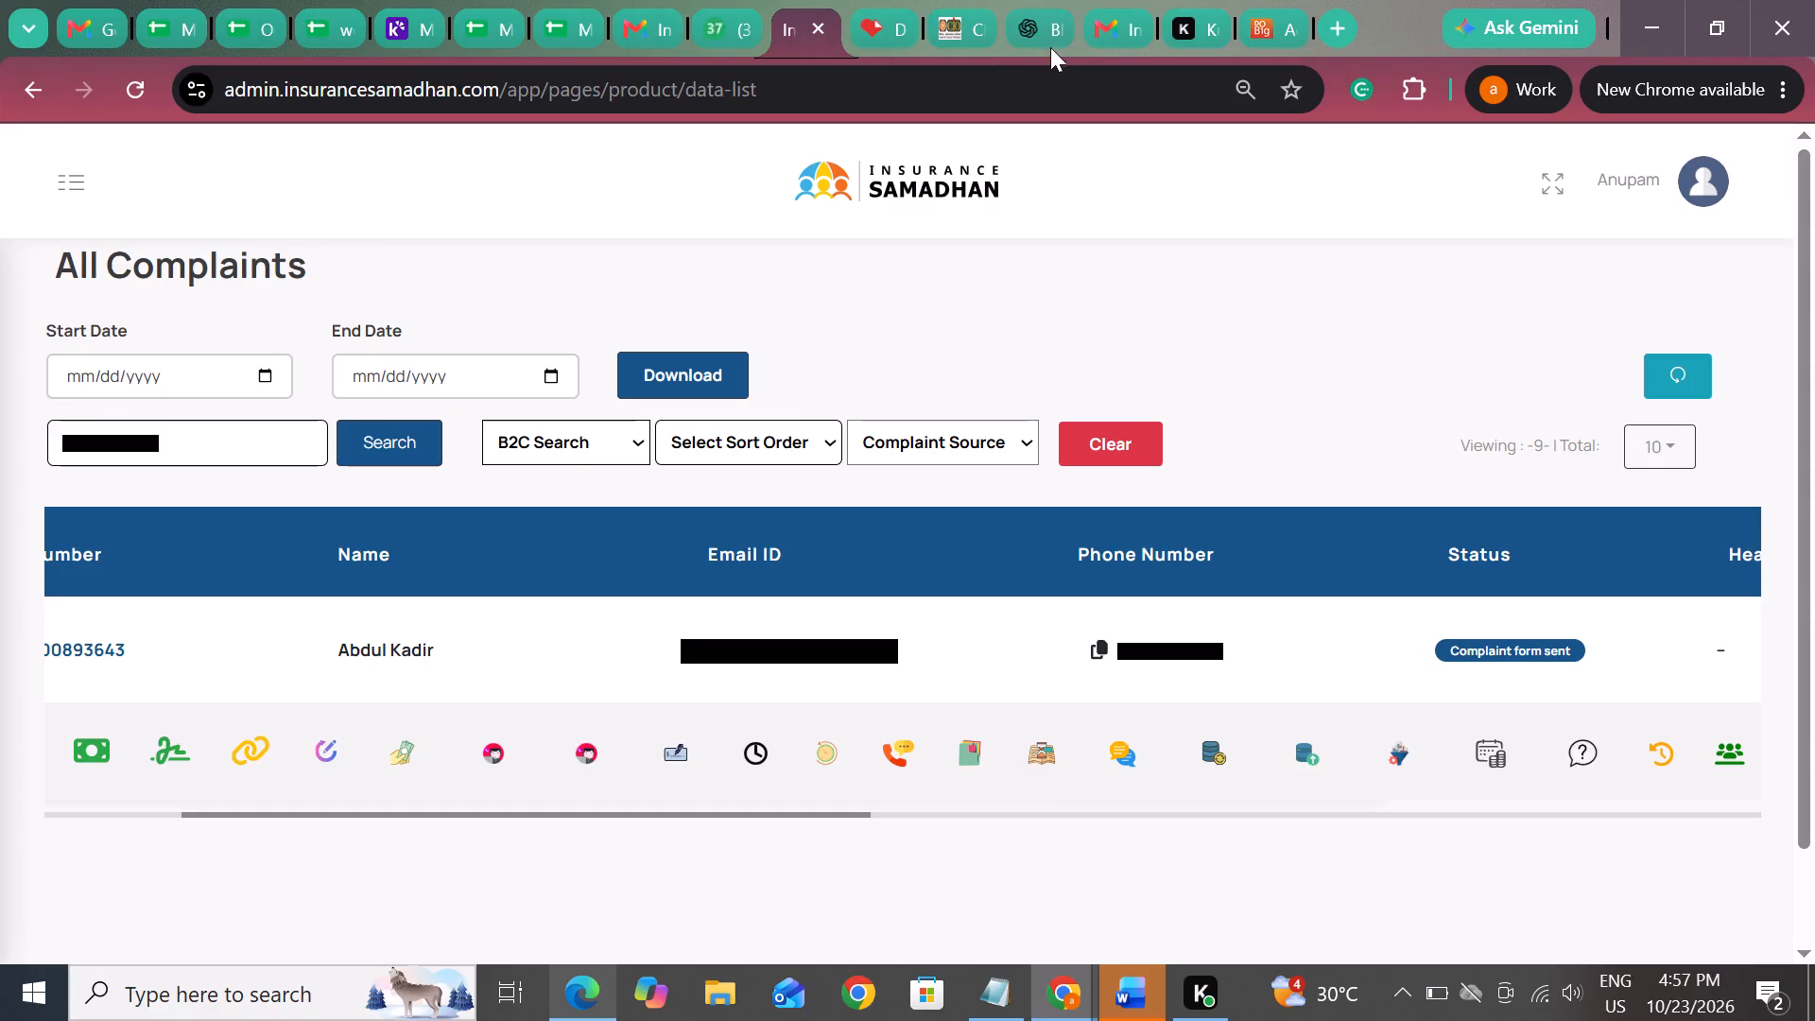